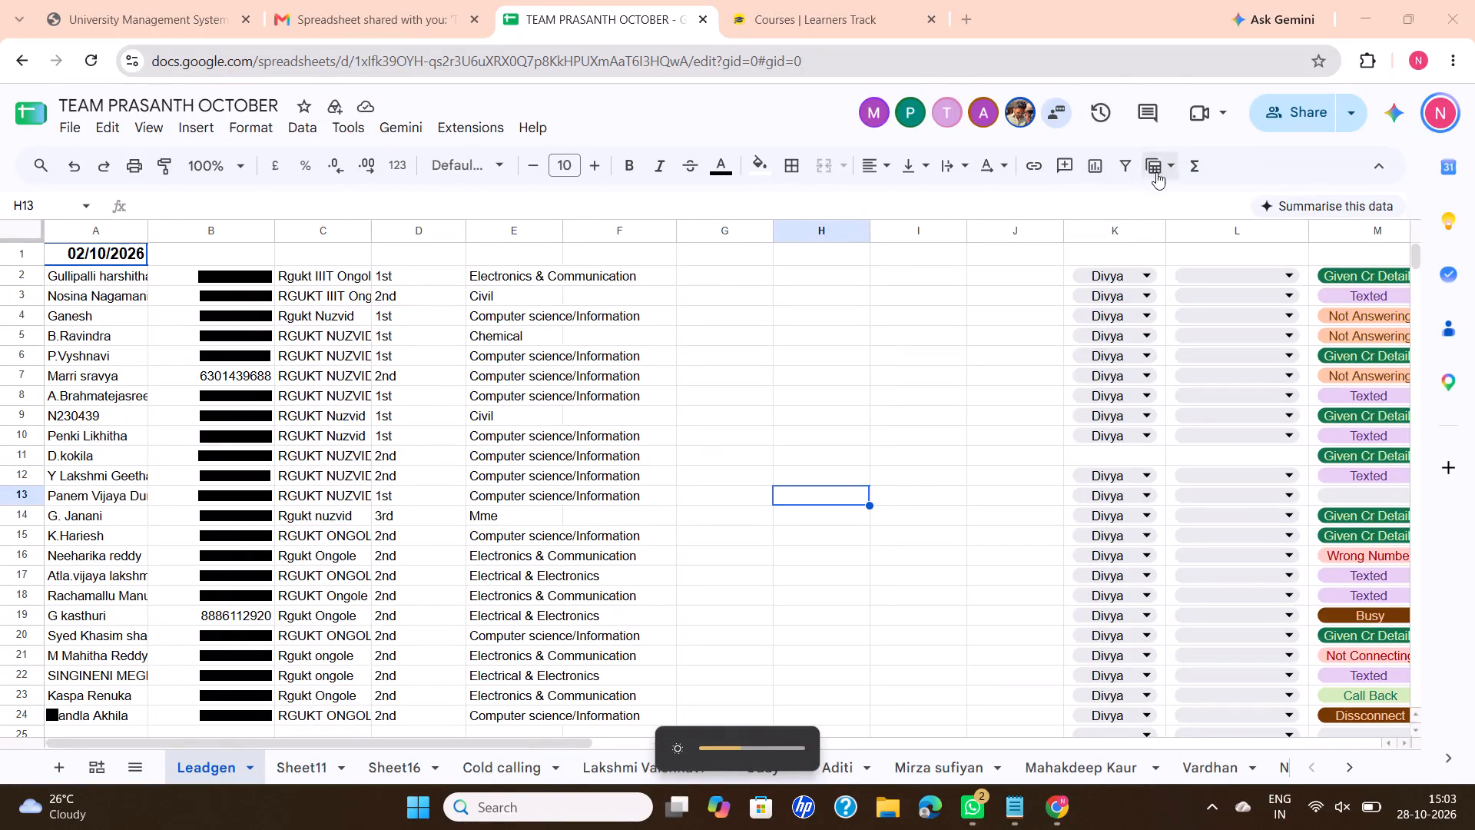
Look through the Leadgen sheet's student leads, assigned callers and call statuses from the first rows to around row 3285.
scroll(850, 499, "down", 16)
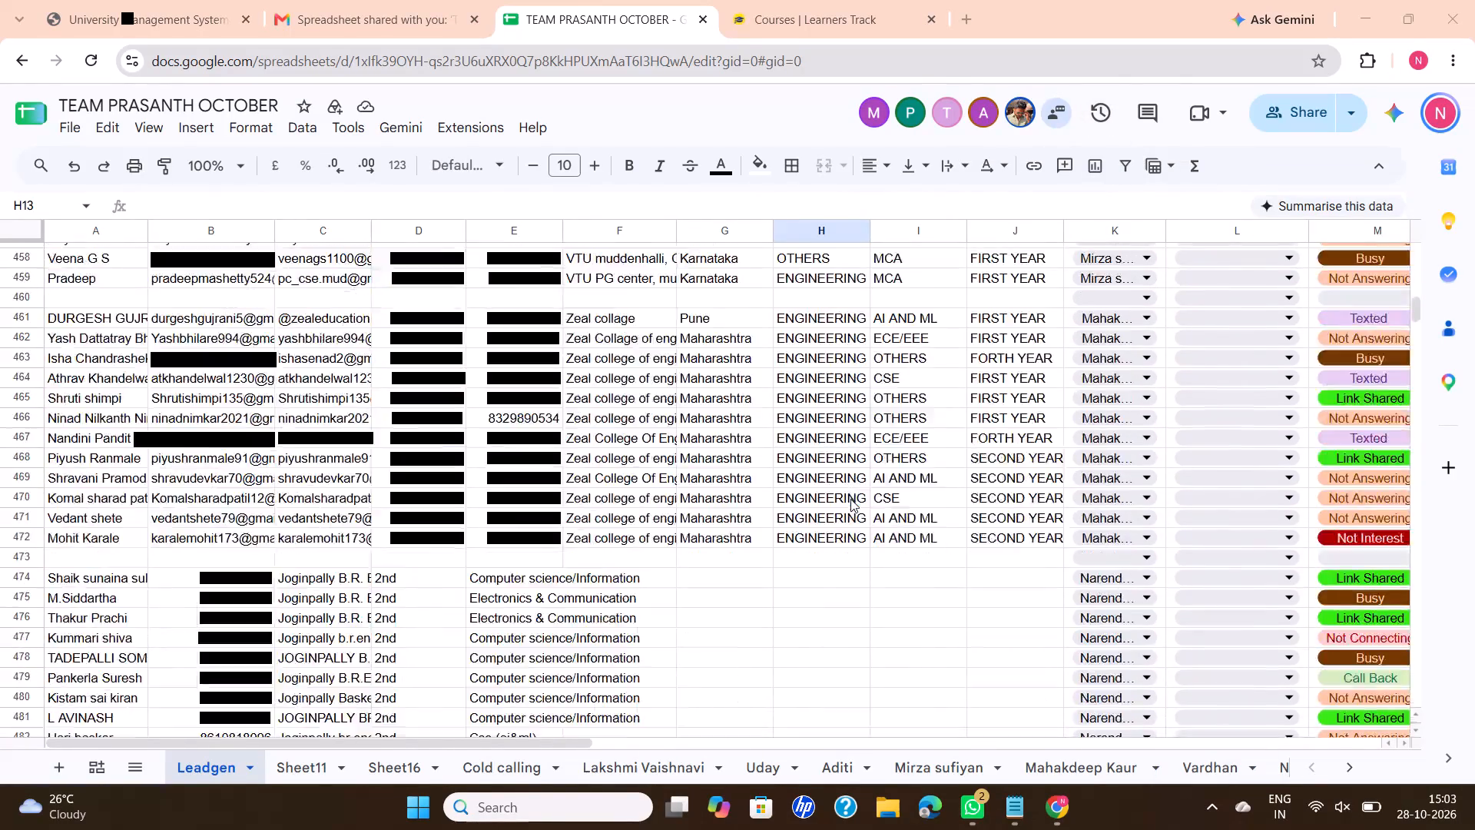
scroll(850, 499, "down", 20)
scroll(850, 499, "down", 4)
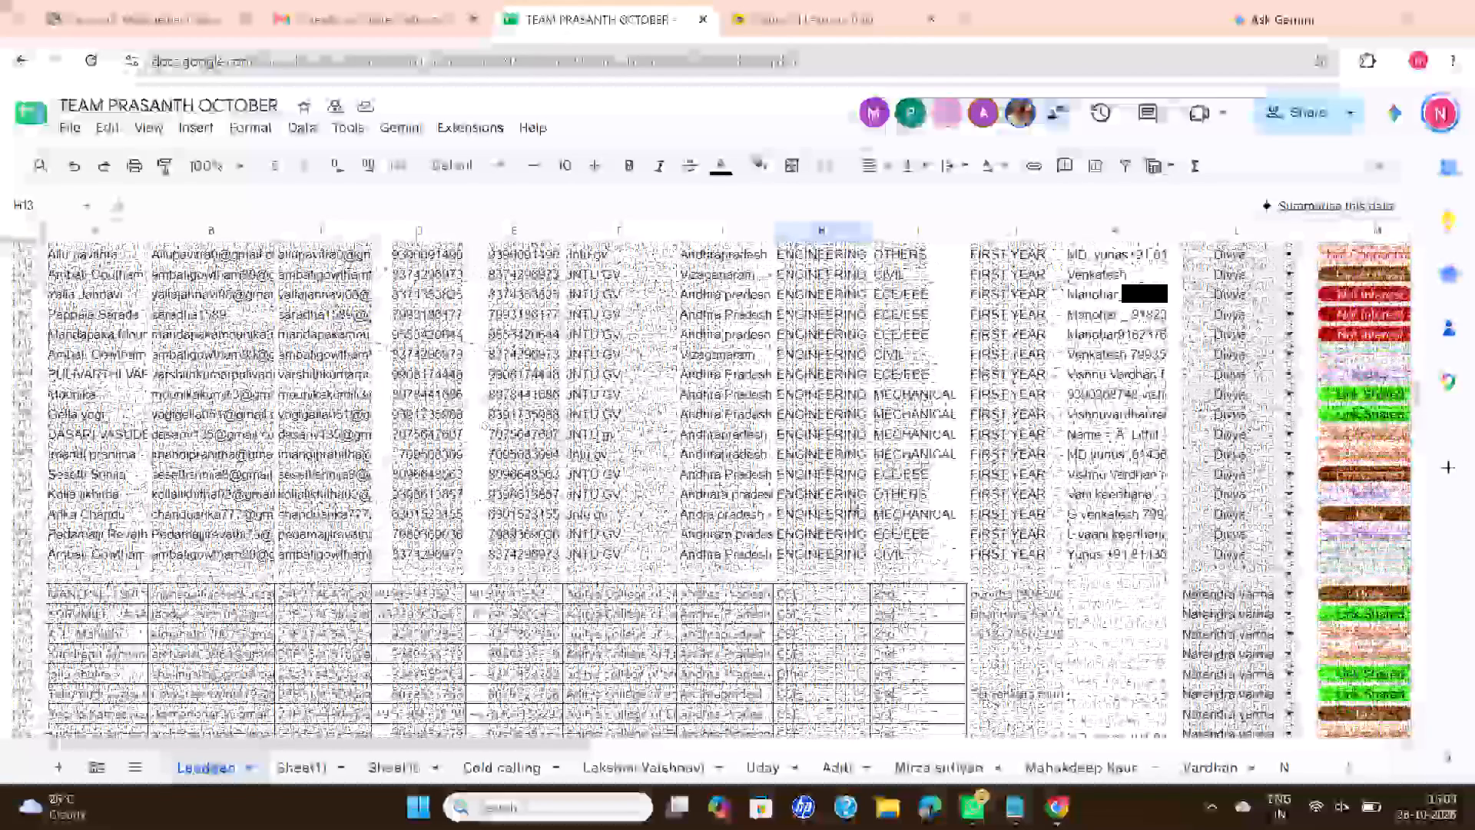
scroll(850, 499, "down", 7)
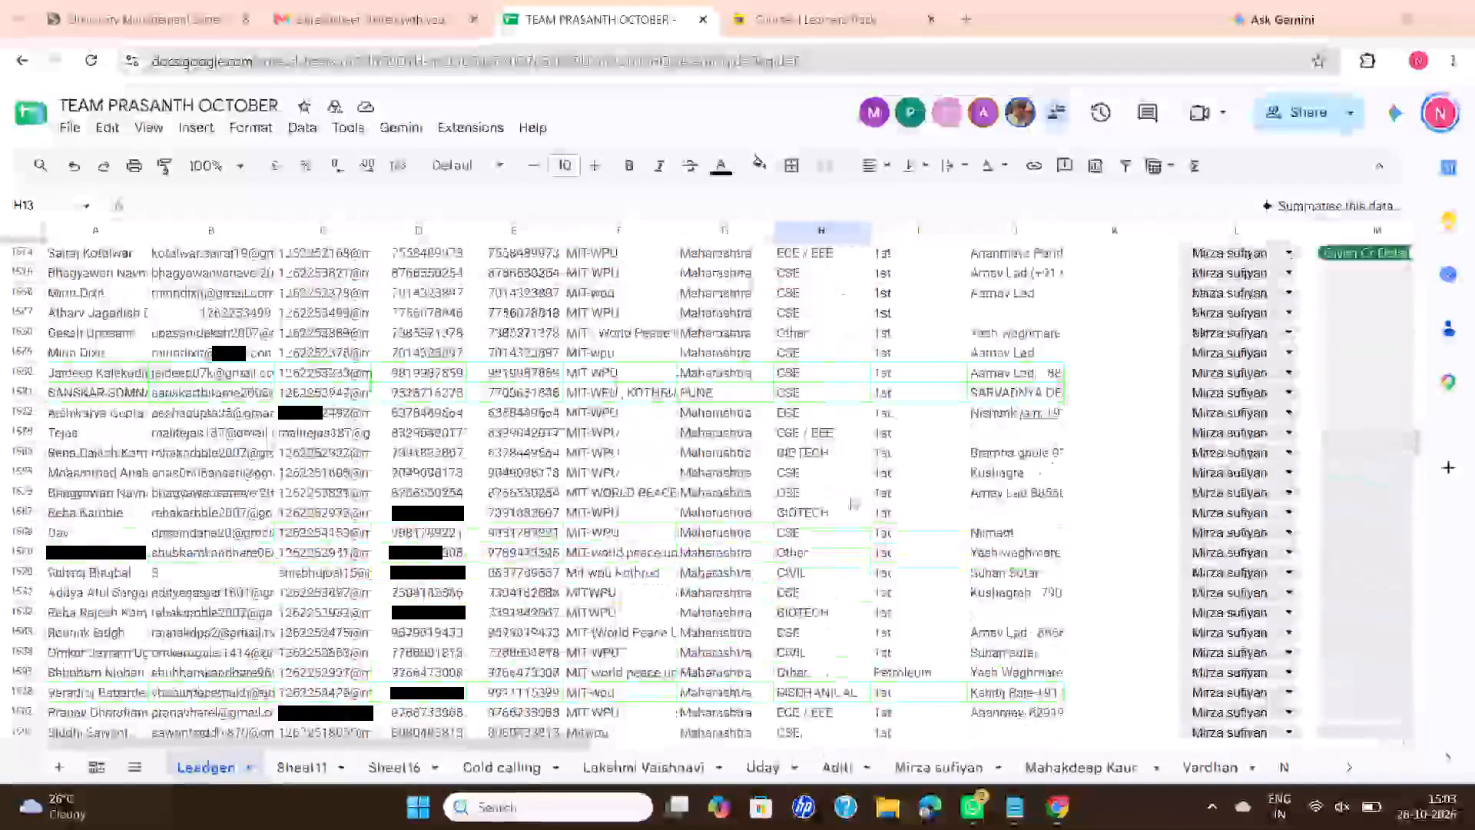
scroll(850, 499, "down", 10)
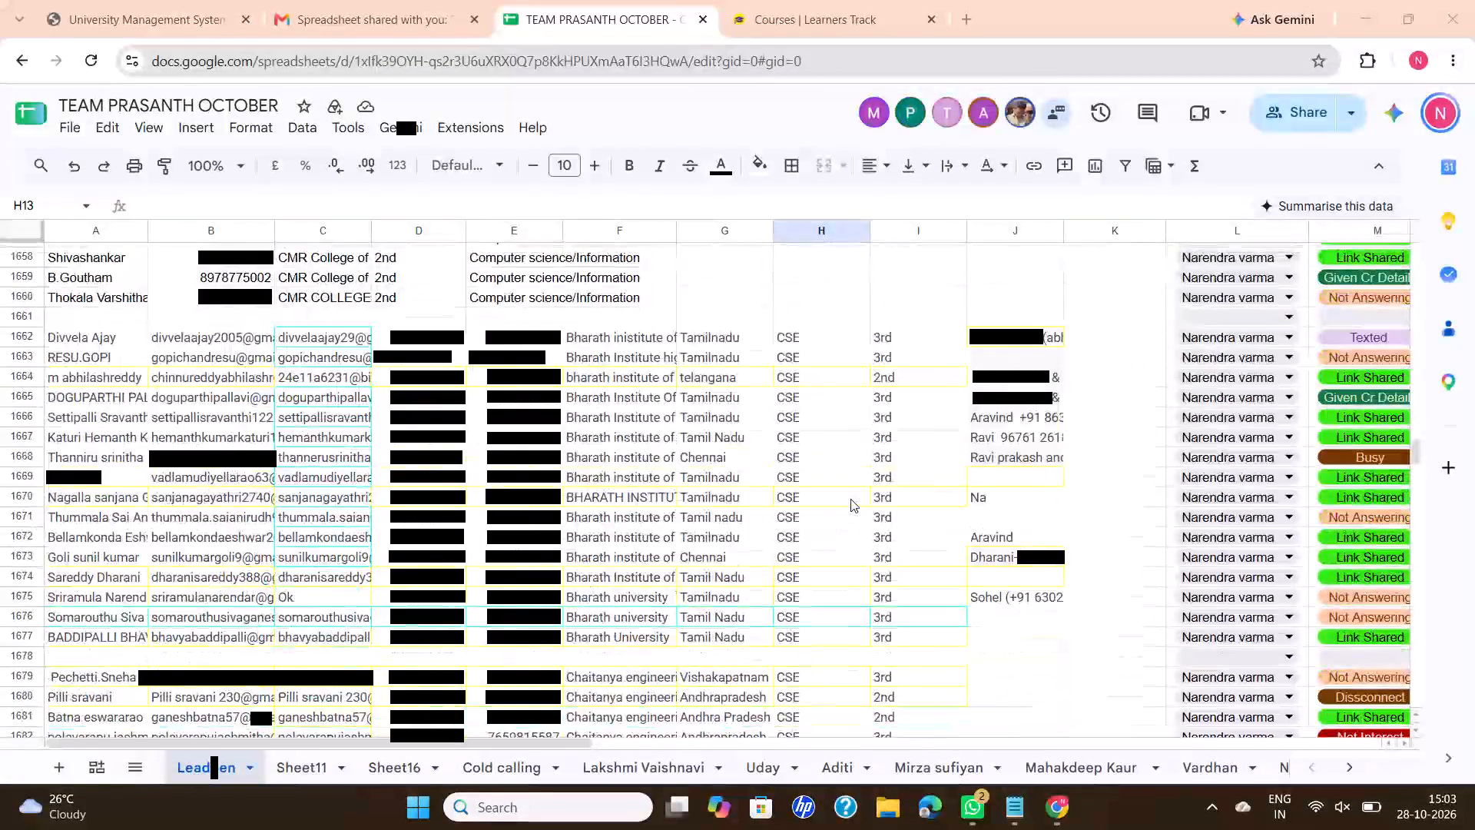
scroll(850, 499, "down", 10)
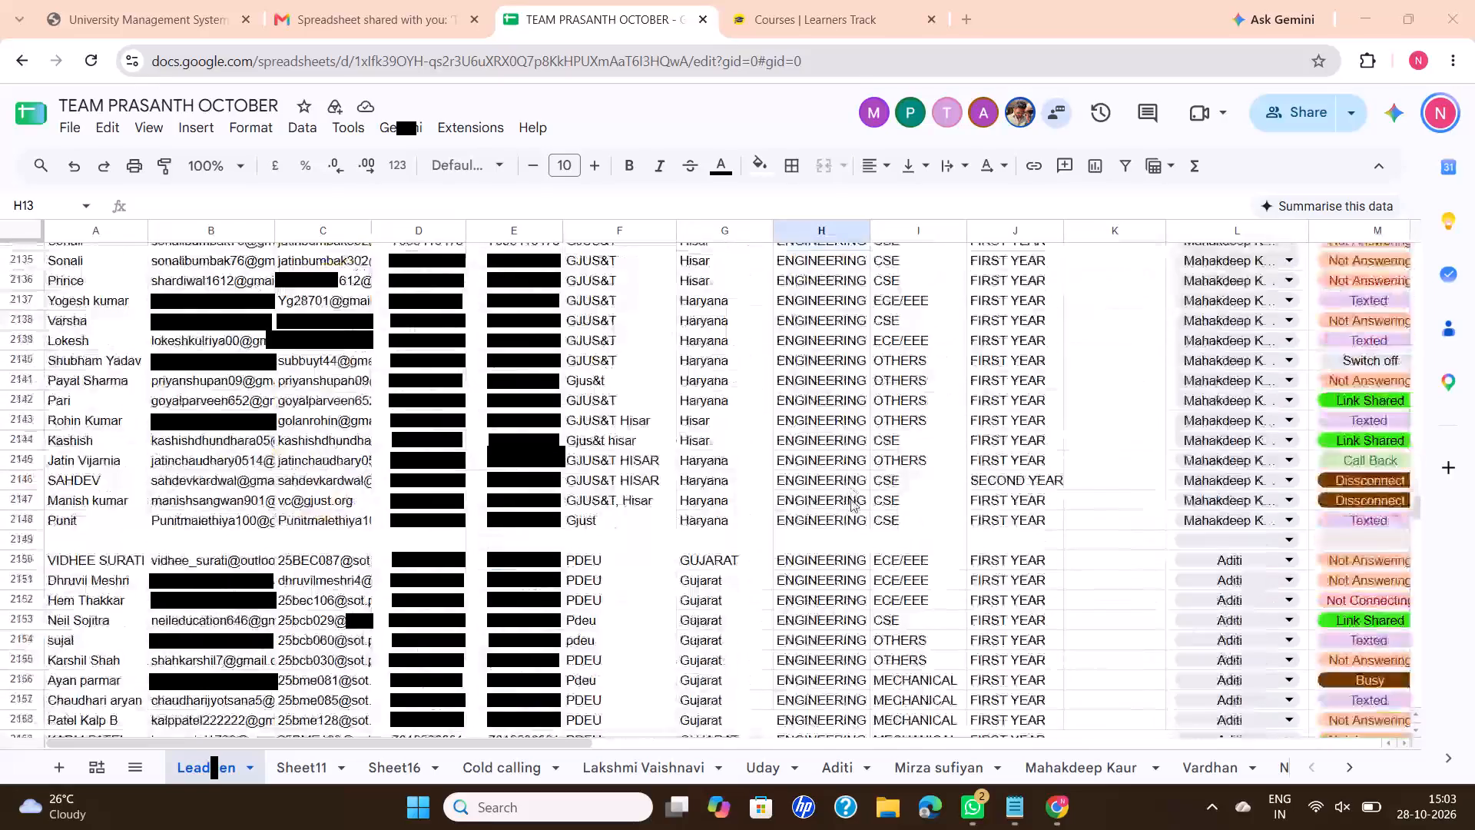
scroll(850, 499, "down", 7)
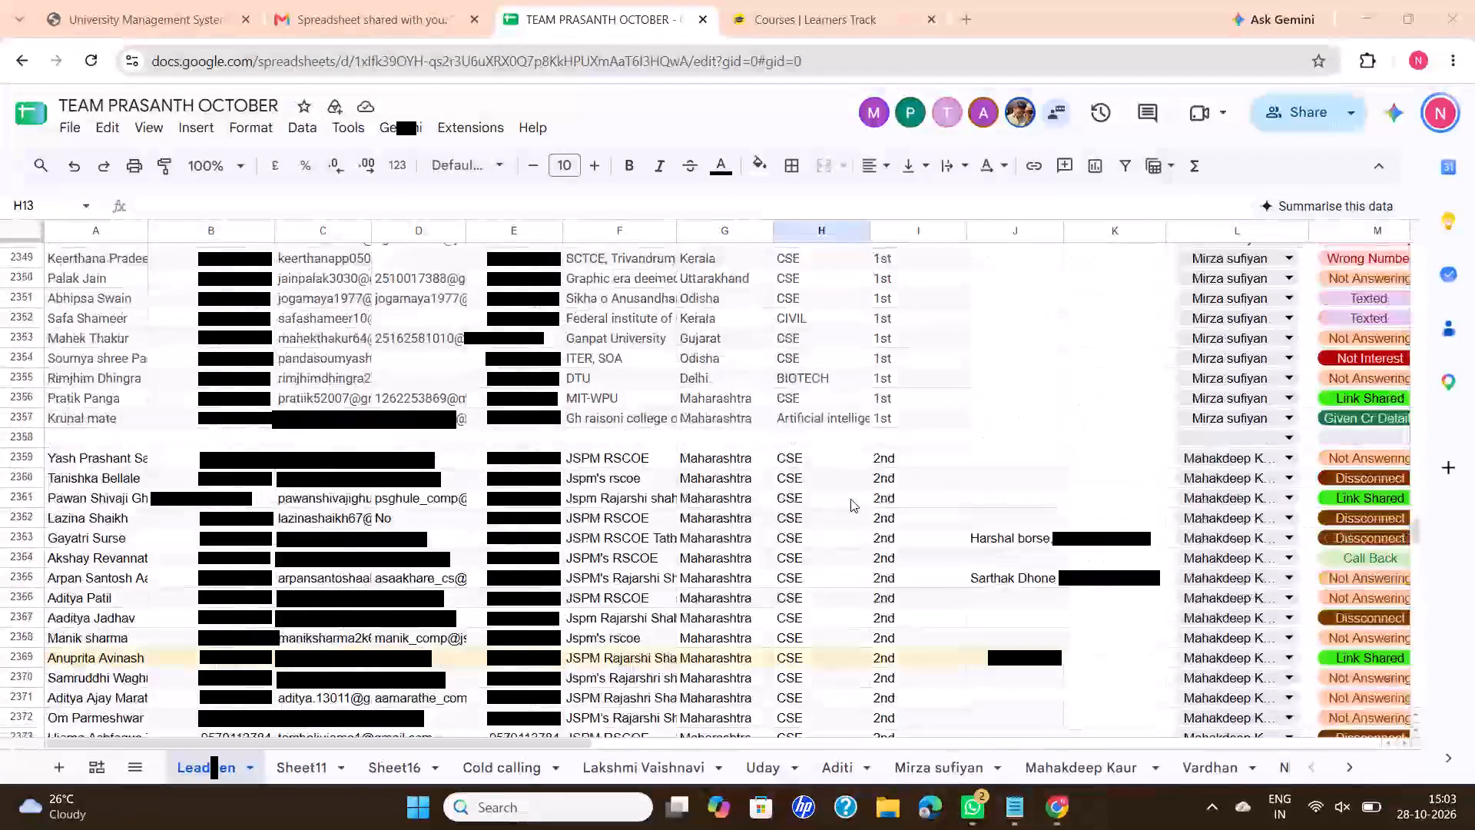
scroll(850, 499, "down", 9)
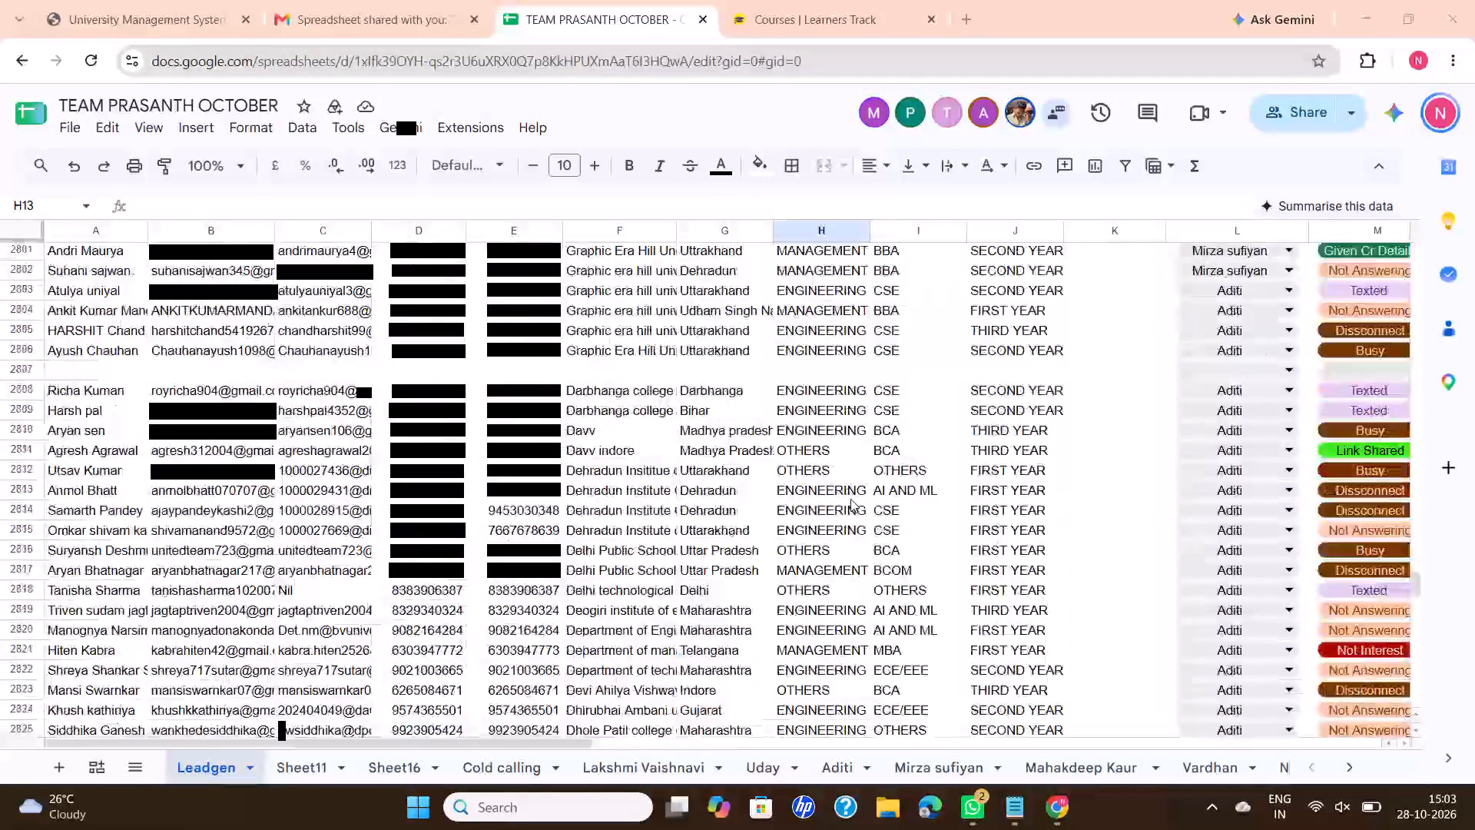
scroll(850, 499, "down", 8)
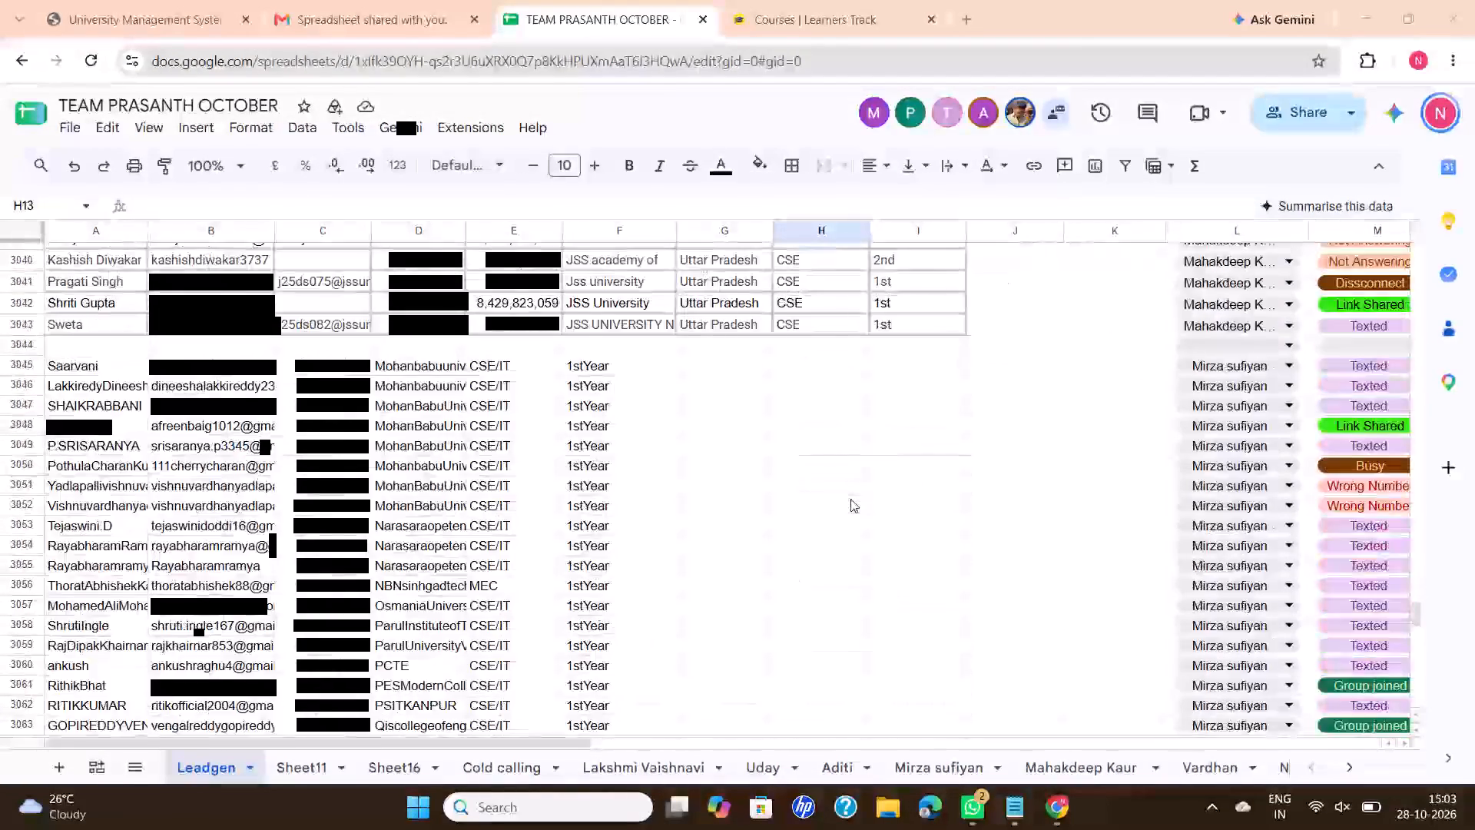
scroll(850, 499, "down", 8)
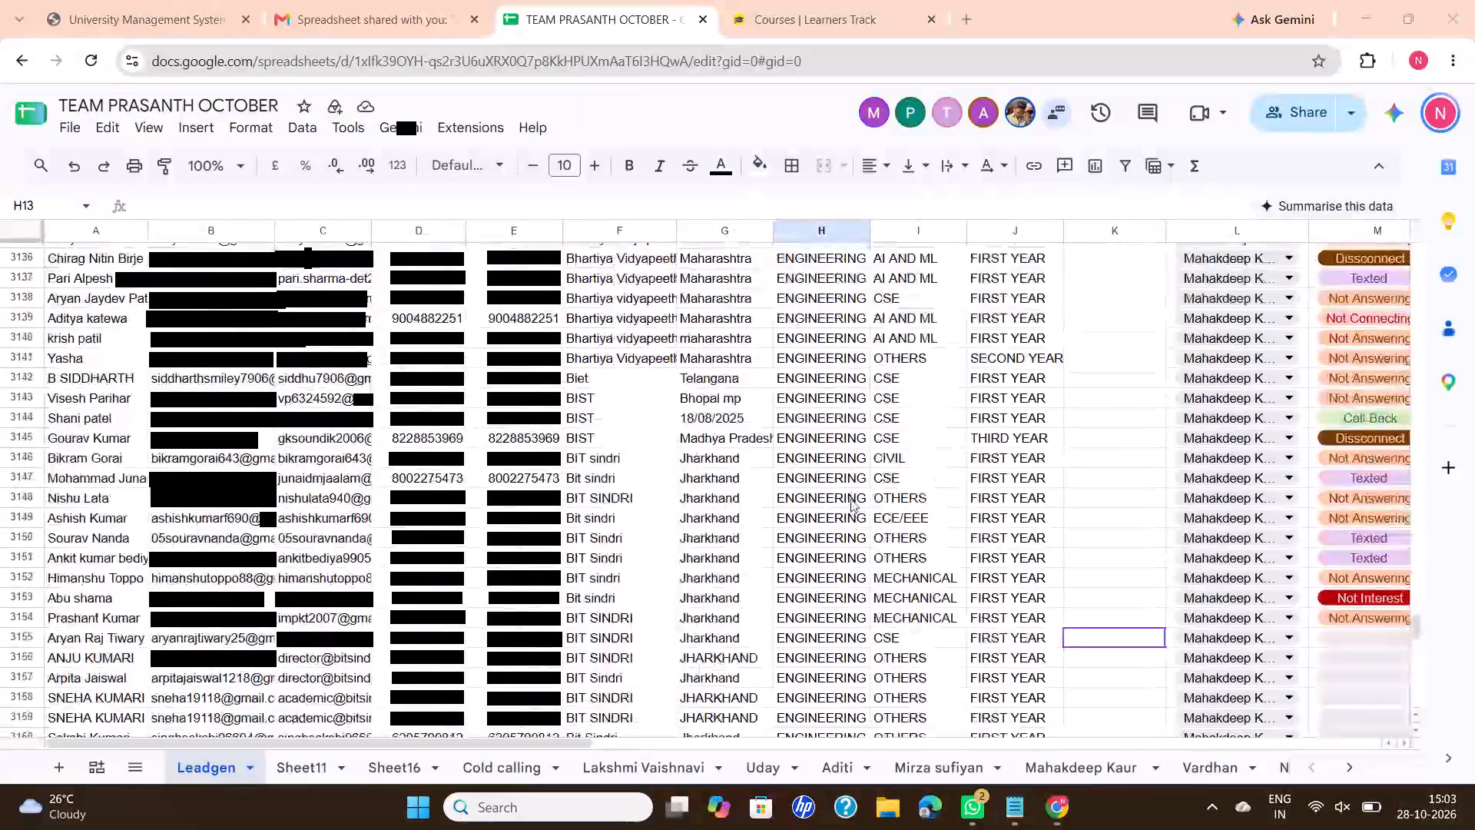
scroll(850, 499, "down", 4)
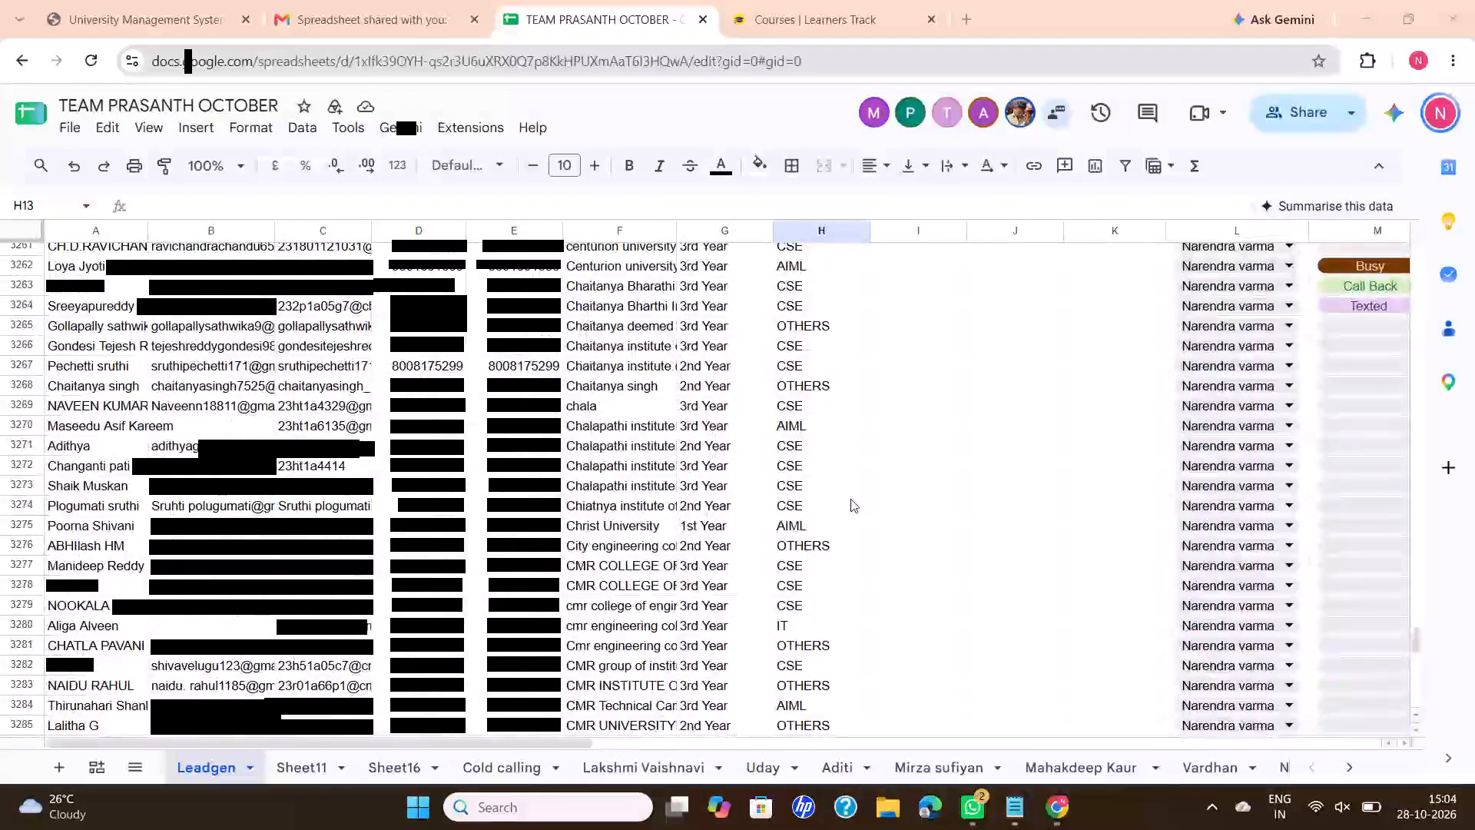
Examine the assigned caller, call status, remarks and CR details columns of the Leadgen rows from about row 3225.
scroll(850, 499, "up", 5)
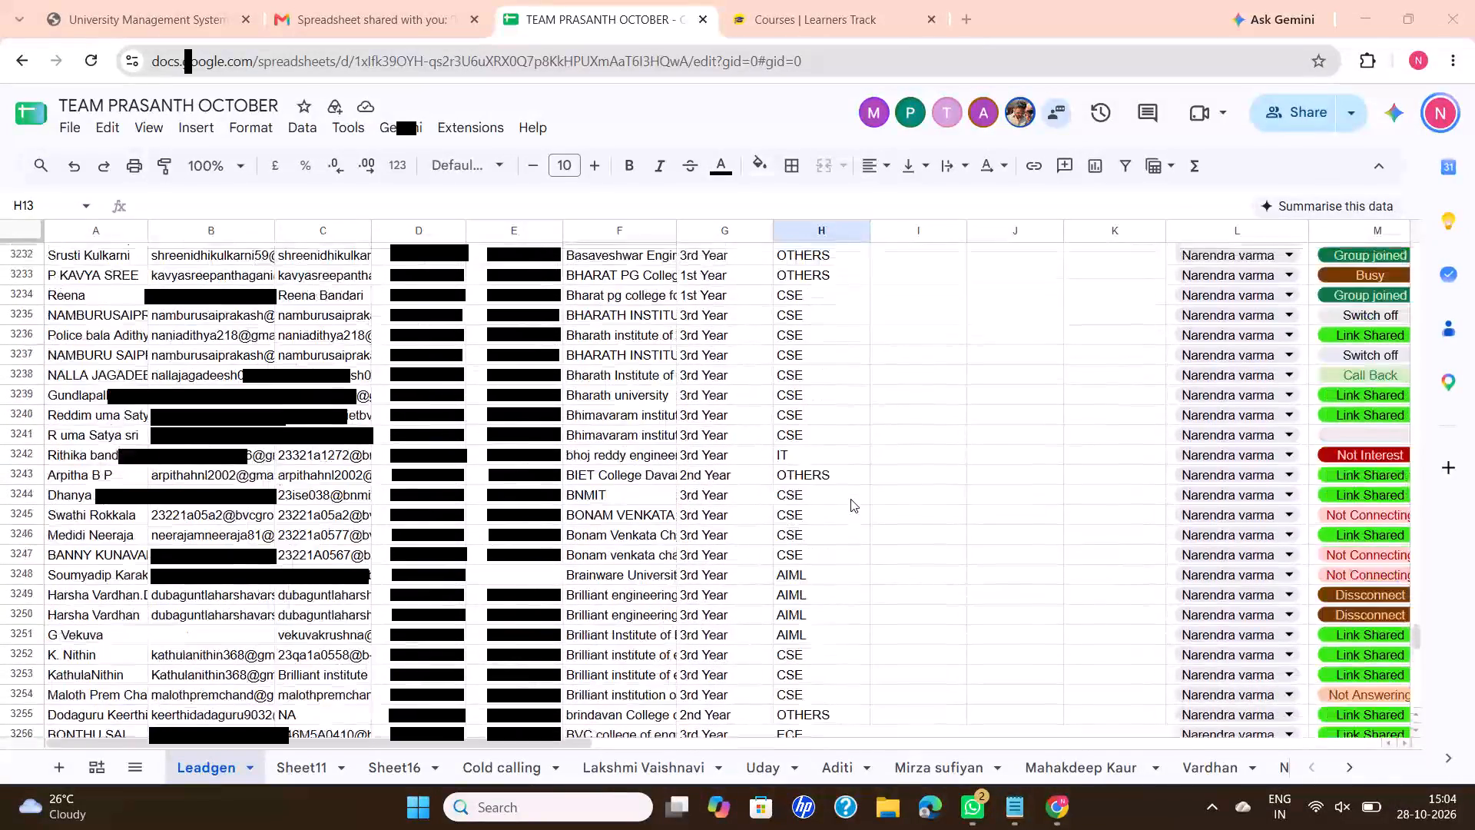
scroll(850, 499, "up", 2)
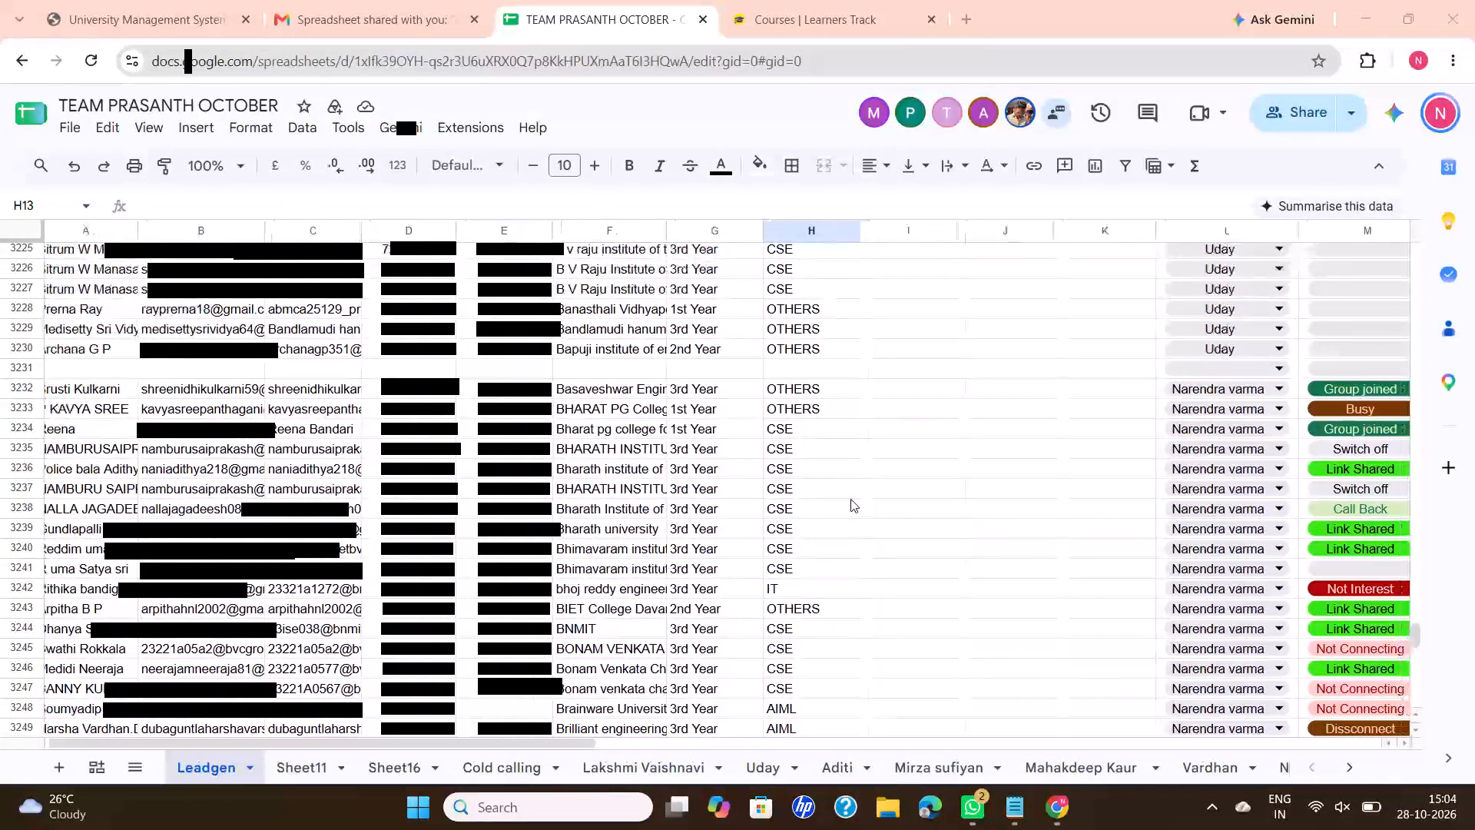
scroll(850, 499, "right", 2)
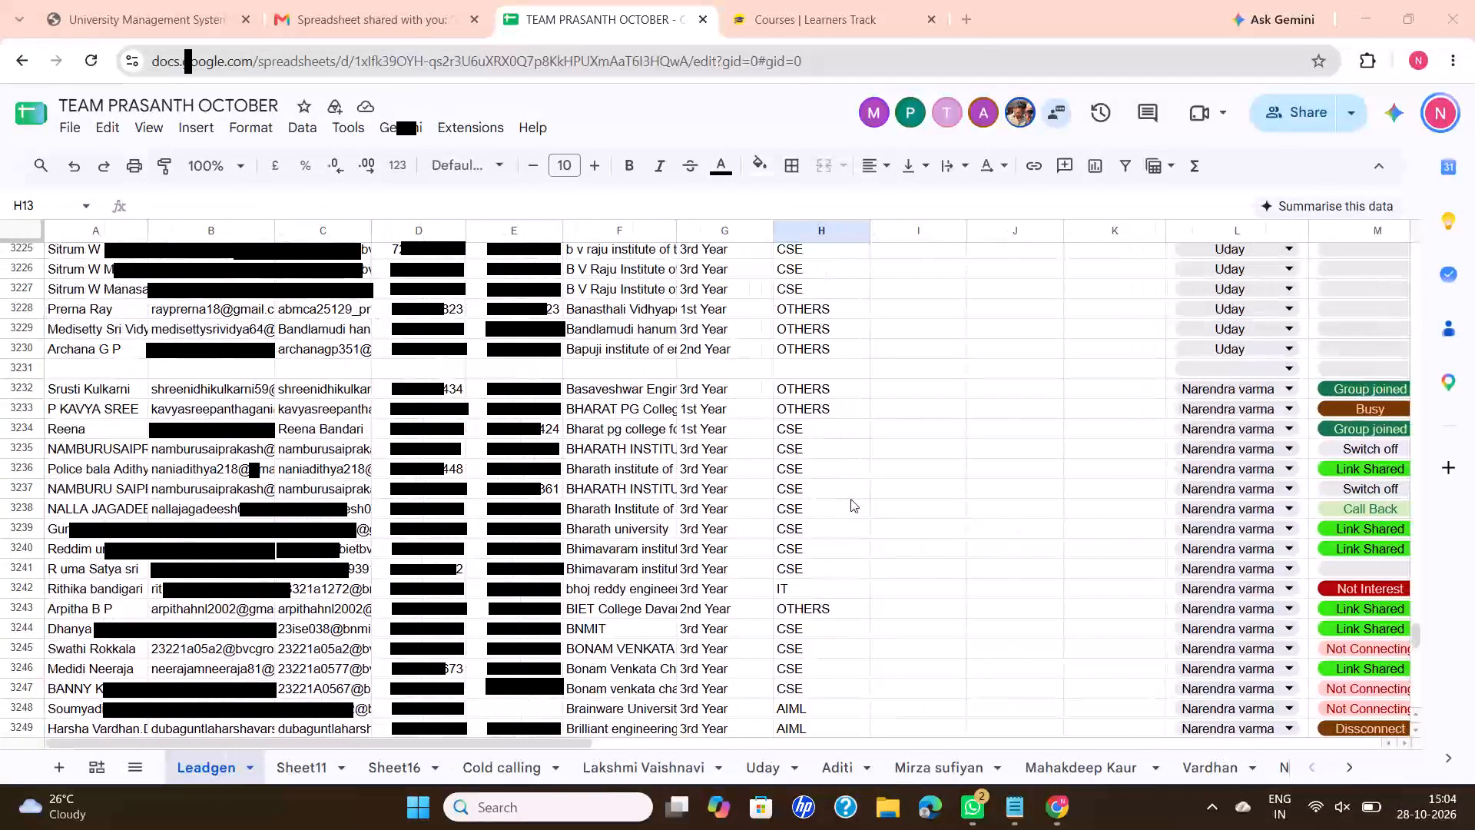
scroll(850, 499, "left", 5)
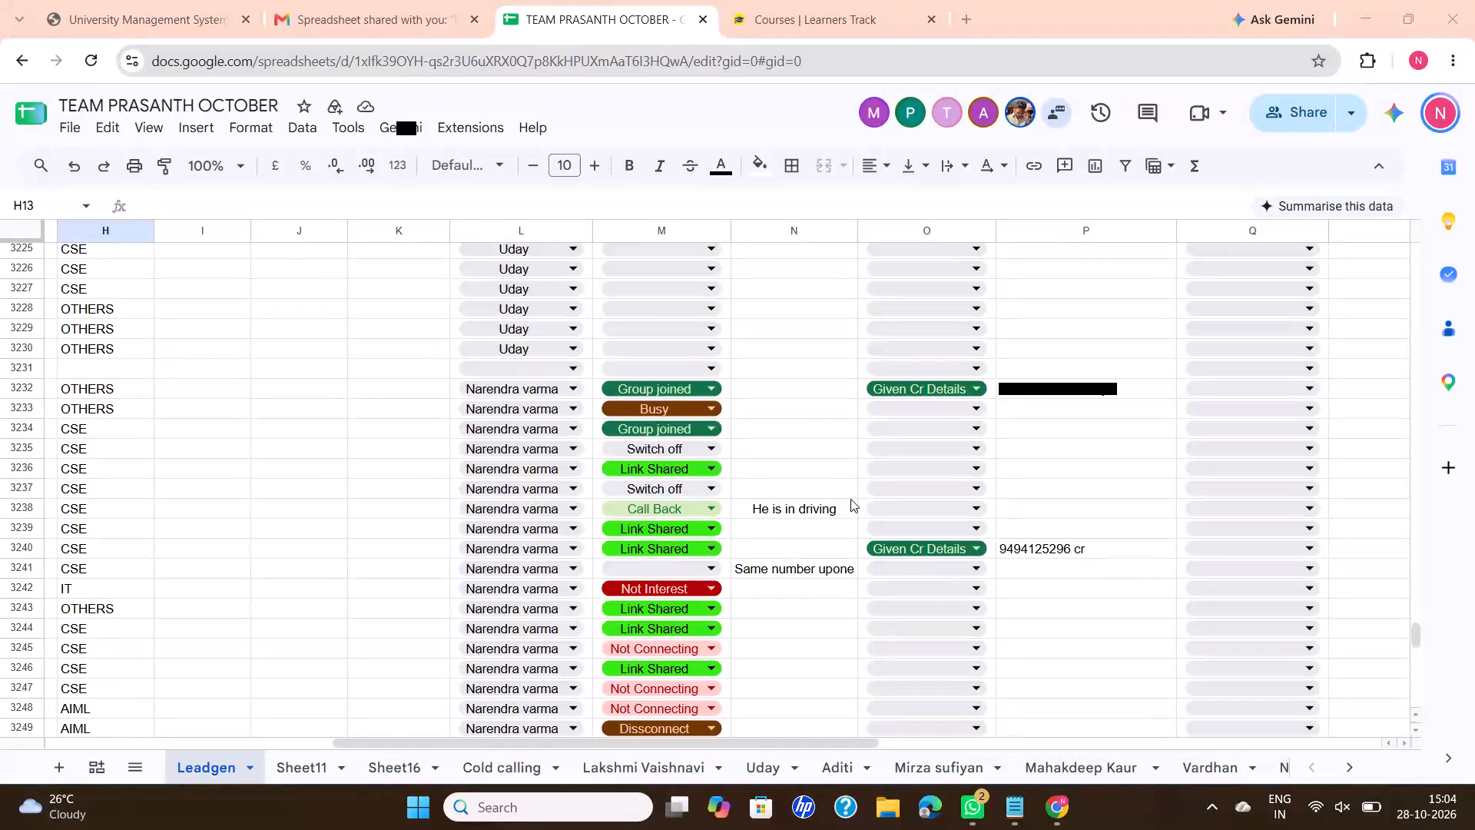
scroll(850, 499, "down", 1)
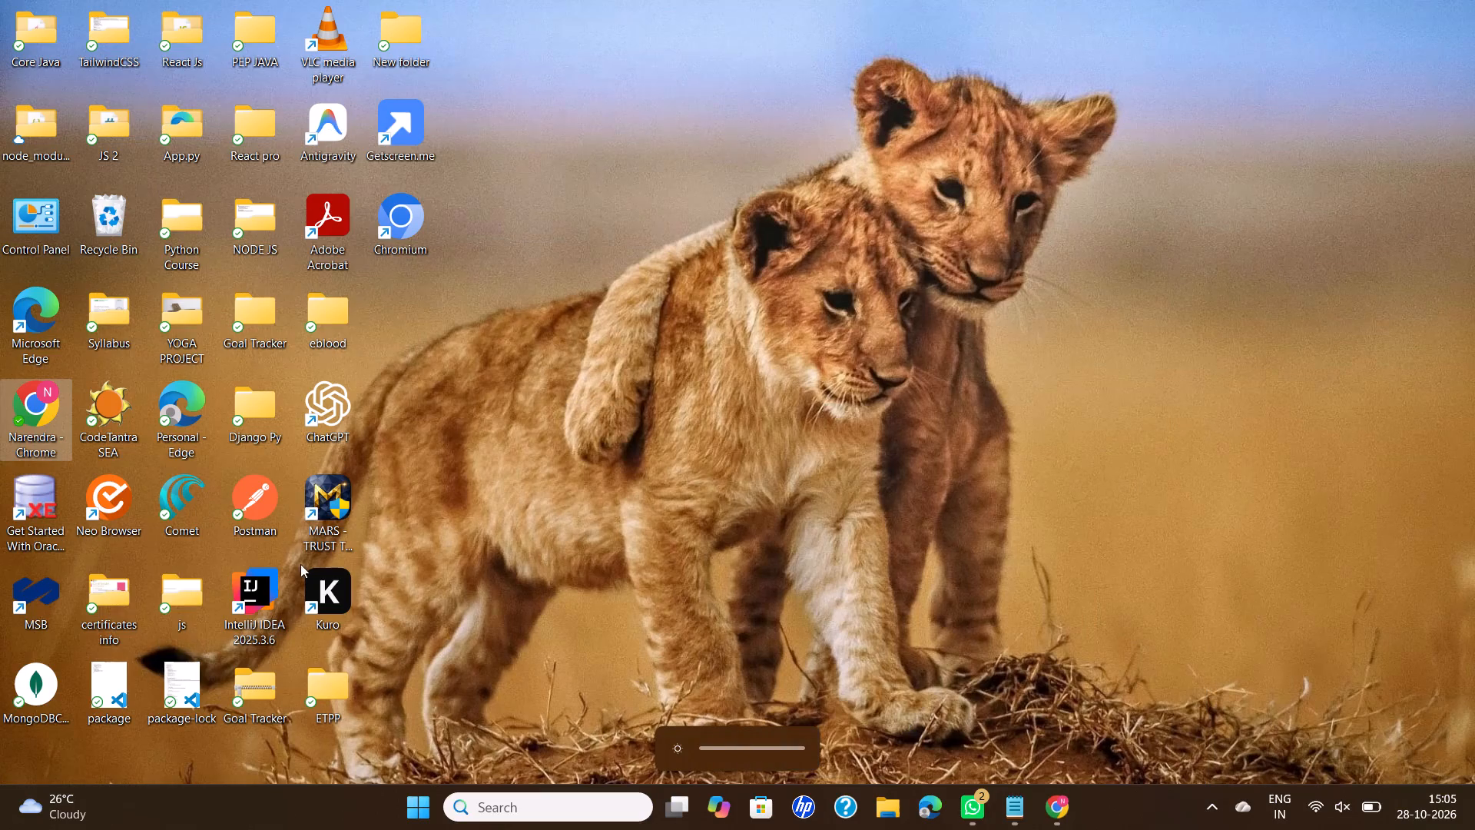
Launch the Kuro application from the desktop.
double_click(332, 591)
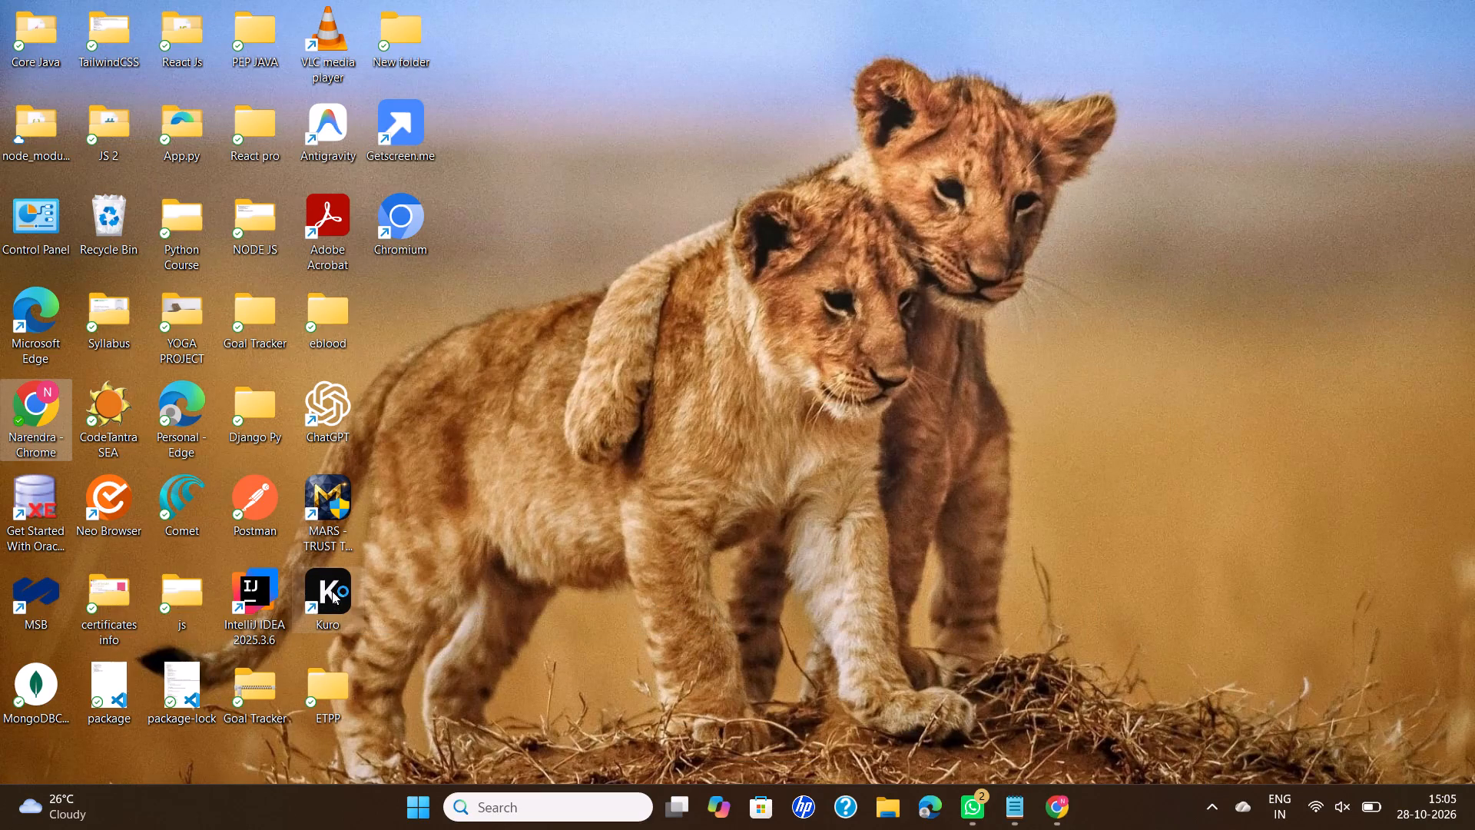
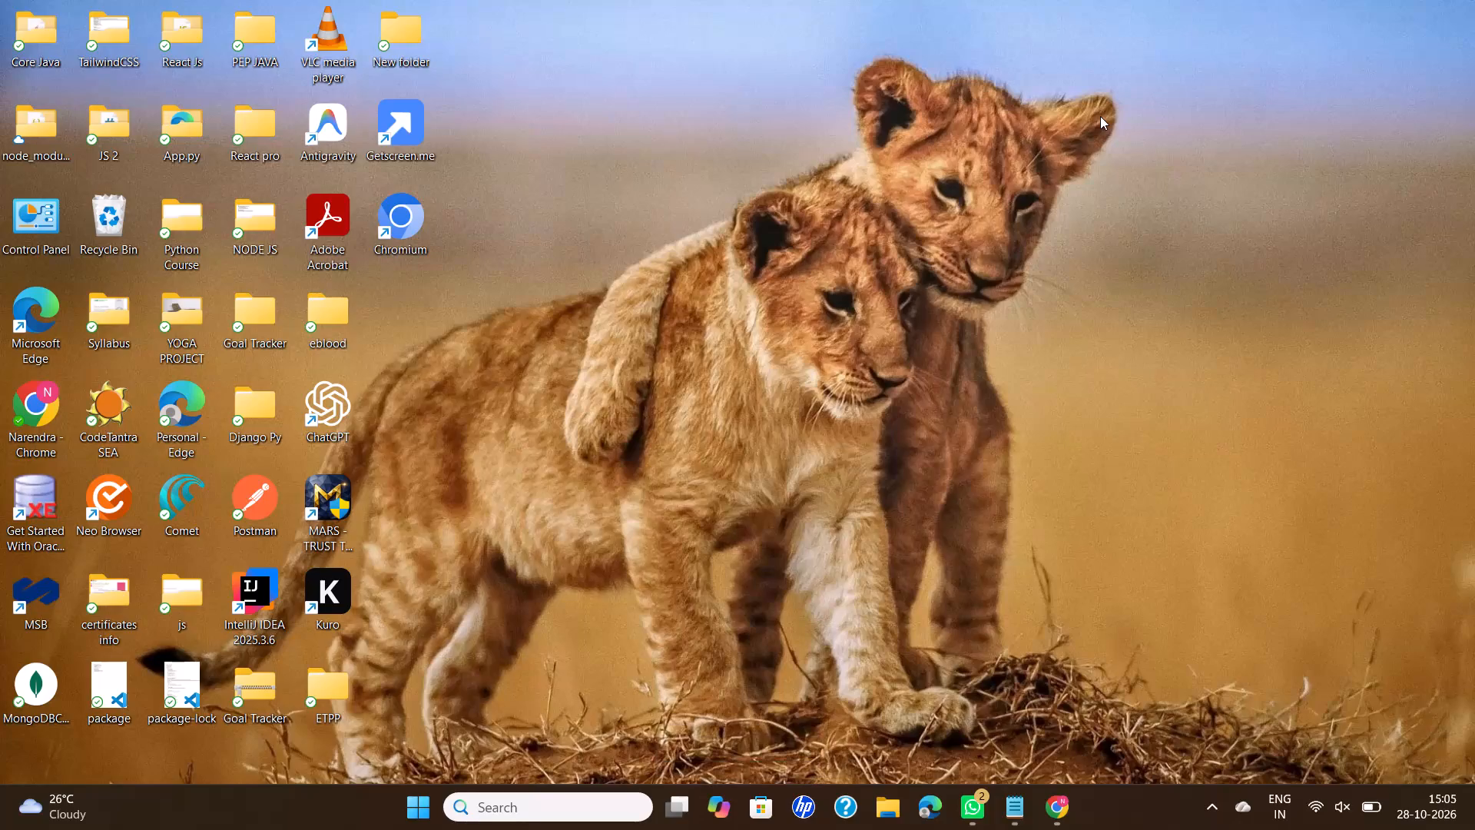
Switch to Chrome and look through the Leadgen sheet's leads, colleges, assigned callers and call statuses from about row 3228 to row 3396.
left_click(1049, 814)
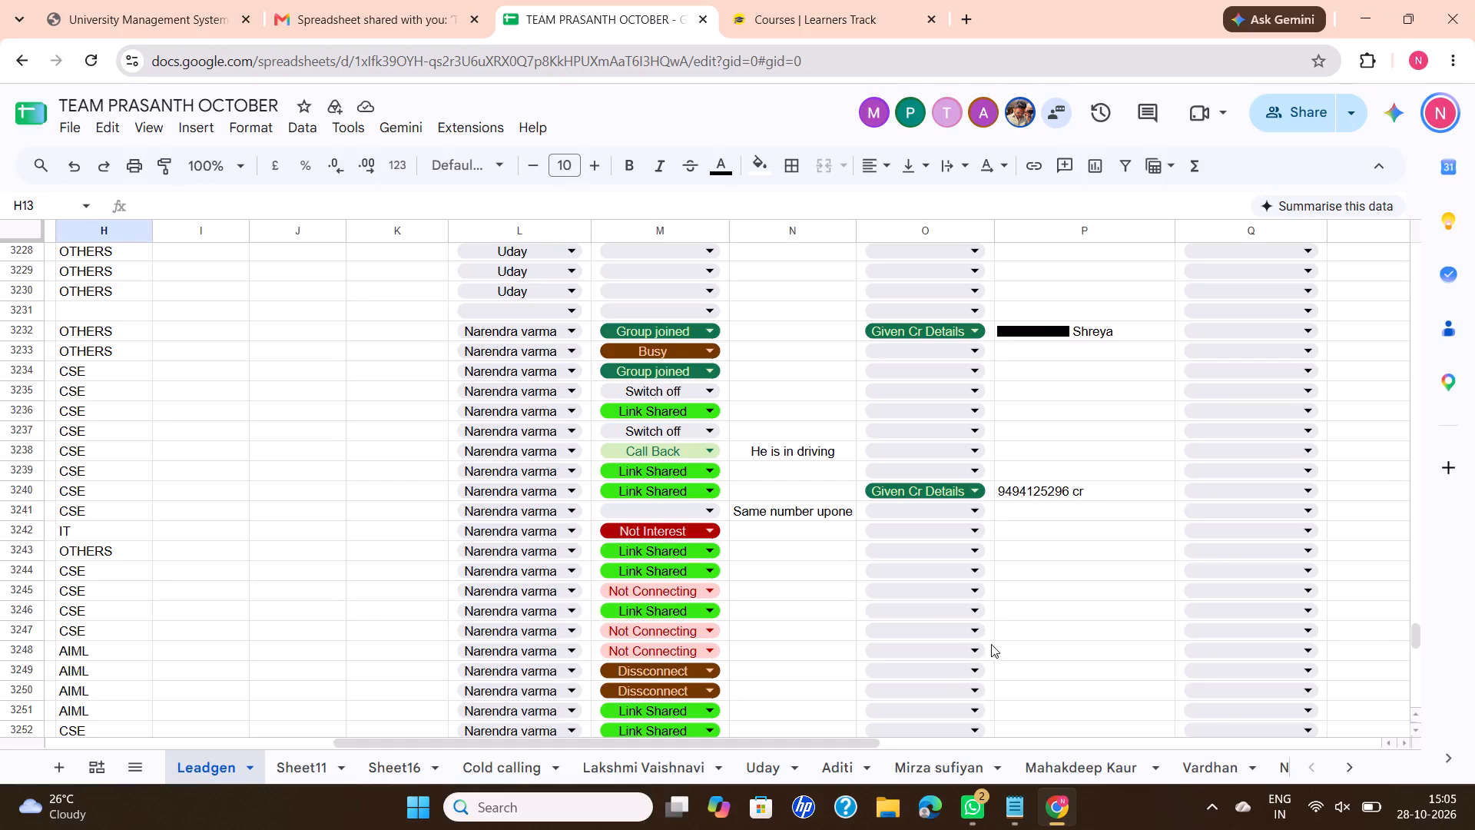
scroll(860, 590, "down", 3)
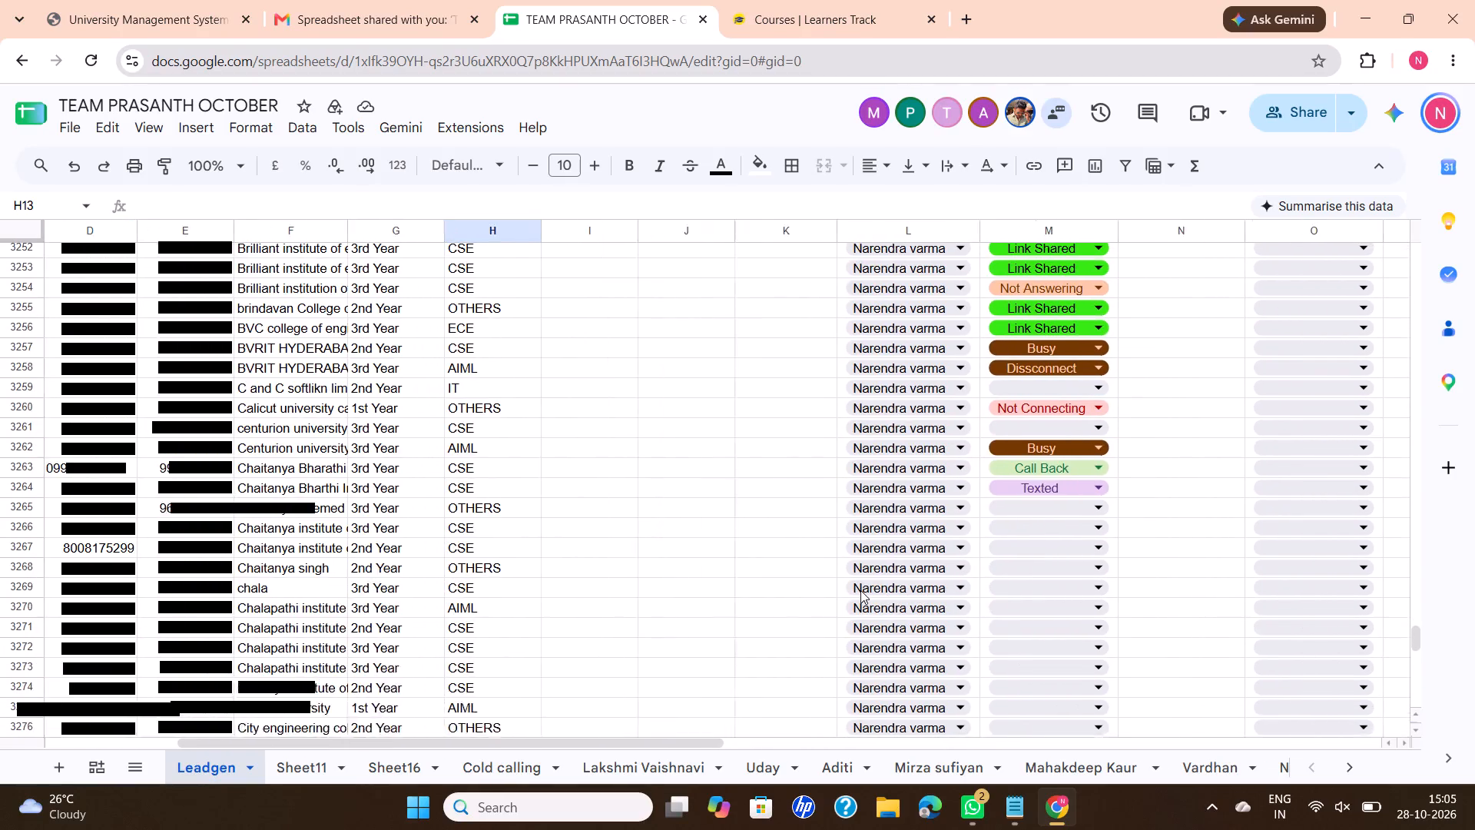
scroll(707, 509, "right", 4)
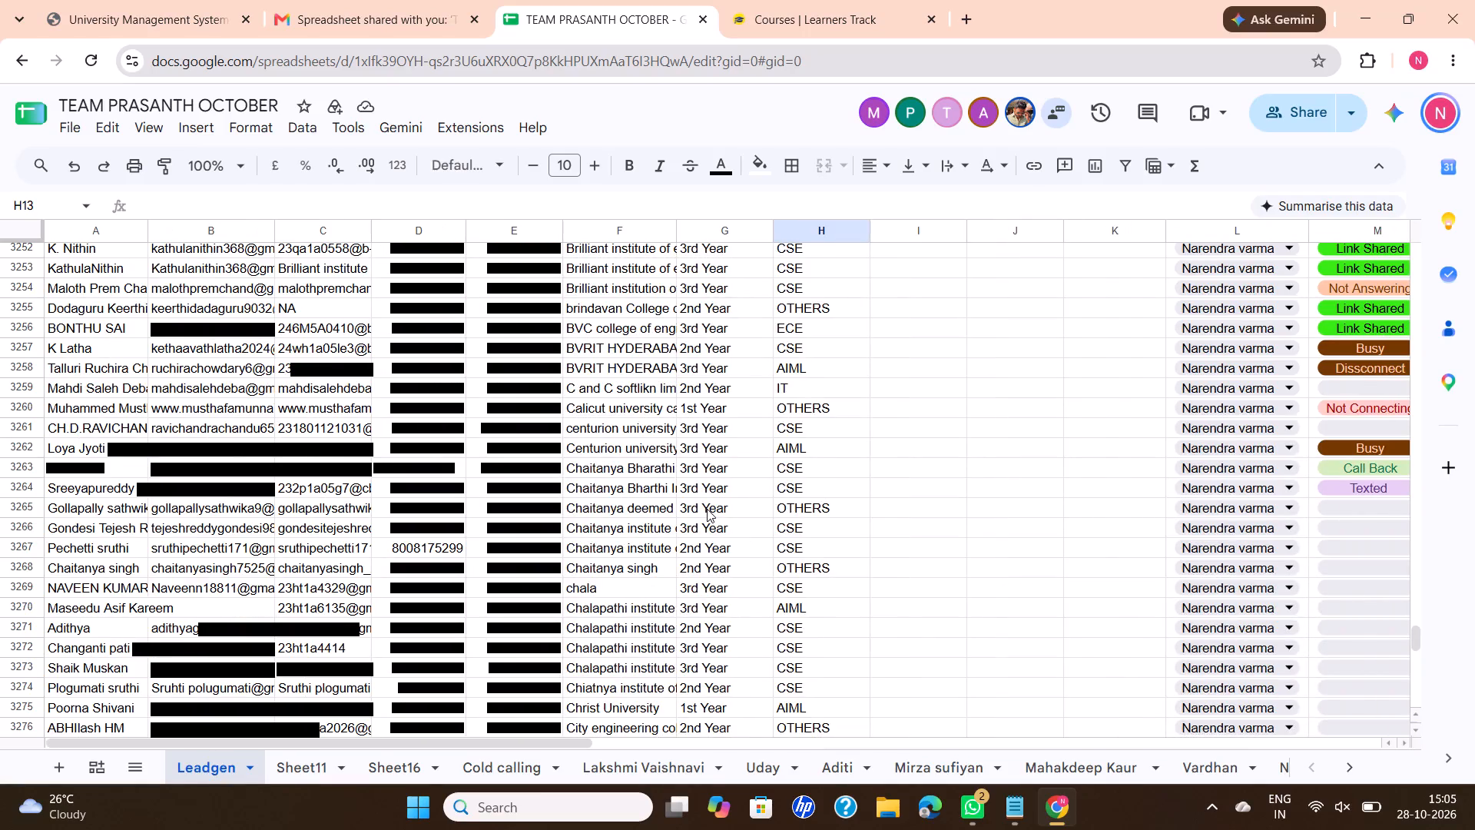
scroll(707, 509, "down", 2)
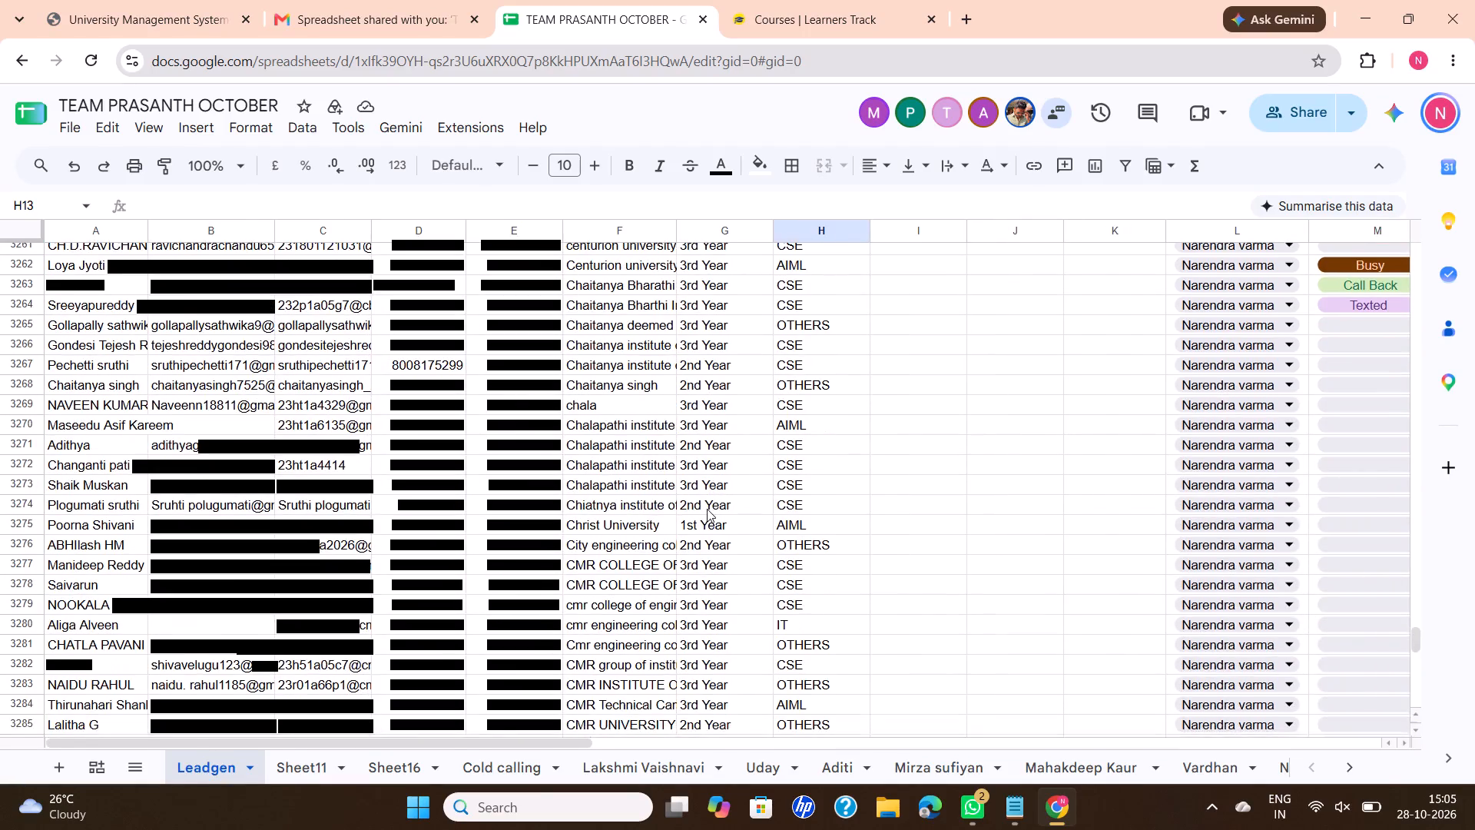
scroll(707, 509, "down", 1)
left_click(706, 535)
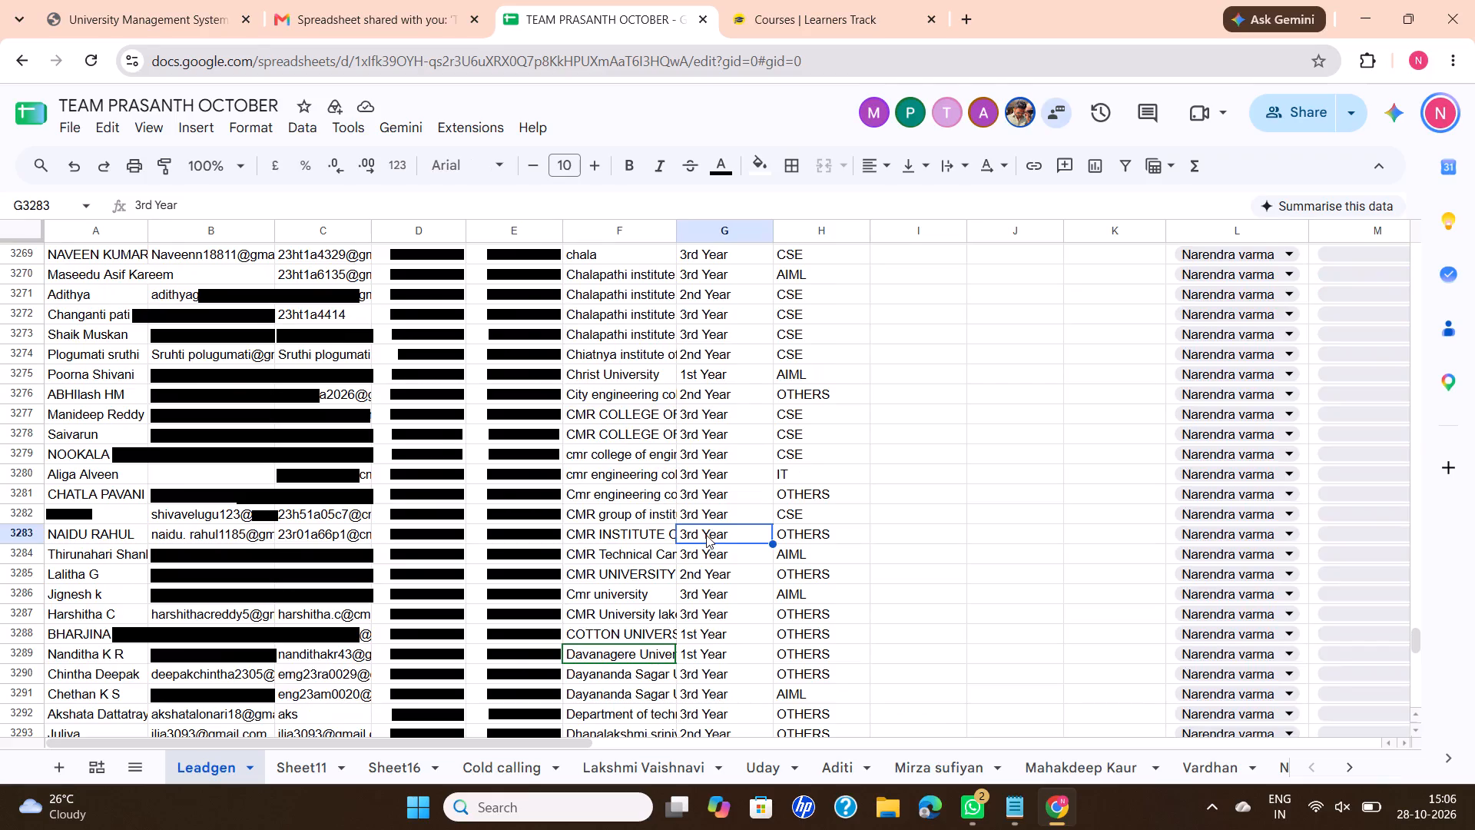
scroll(706, 535, "down", 13)
scroll(706, 535, "up", 6)
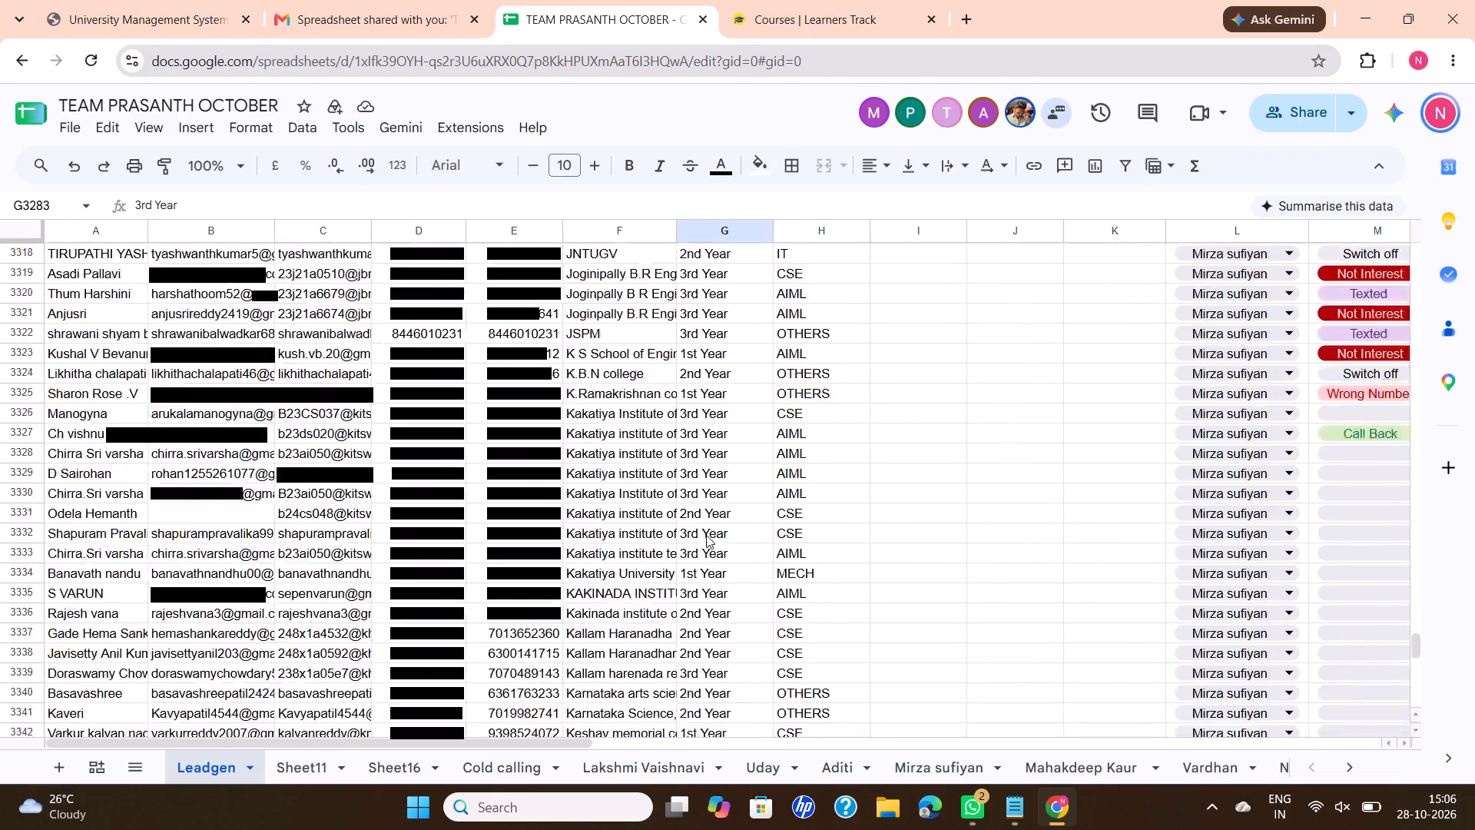
scroll(706, 535, "down", 1)
scroll(706, 535, "up", 1)
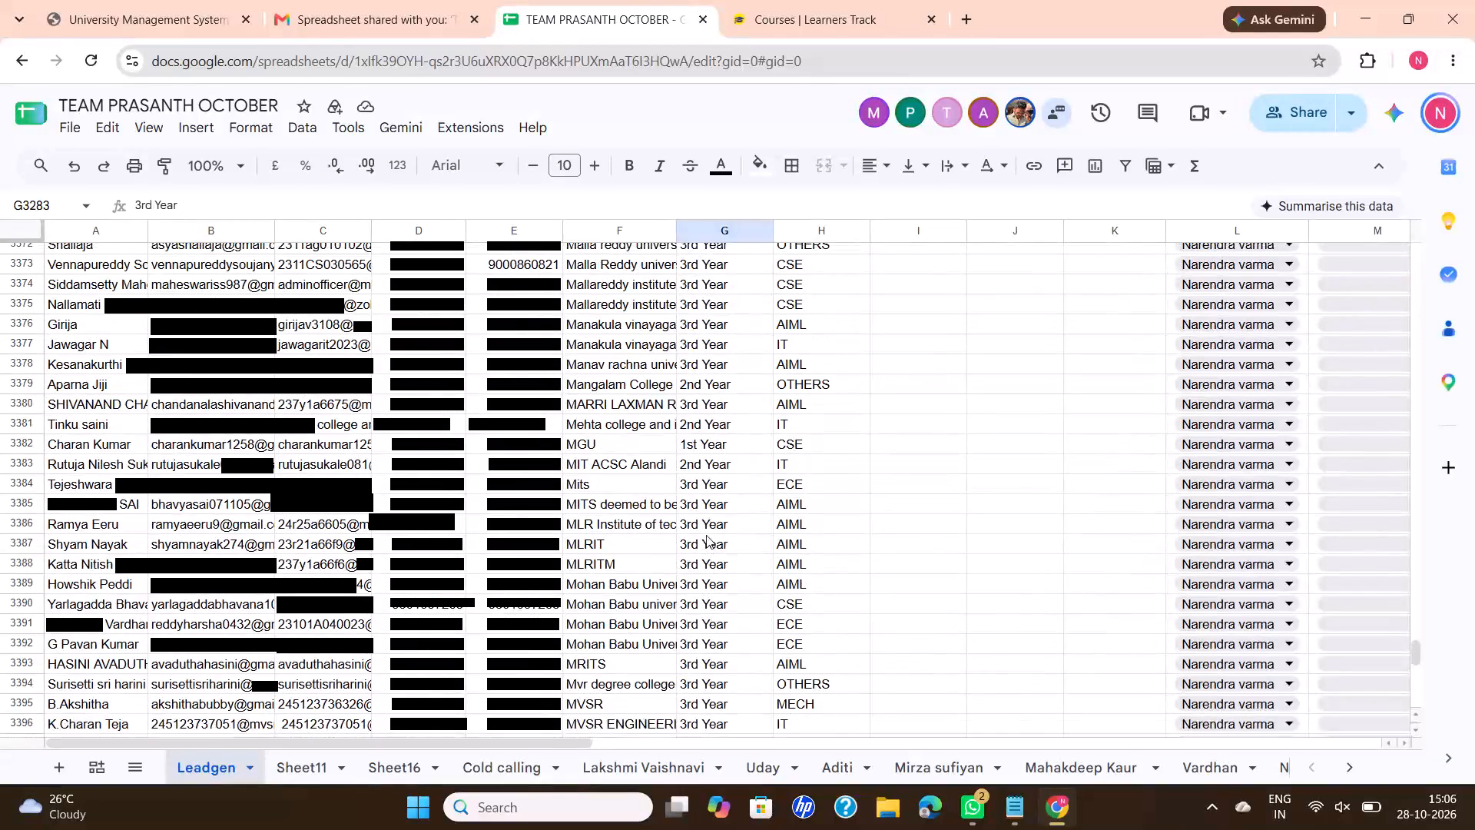
scroll(267, 552, "right", 1)
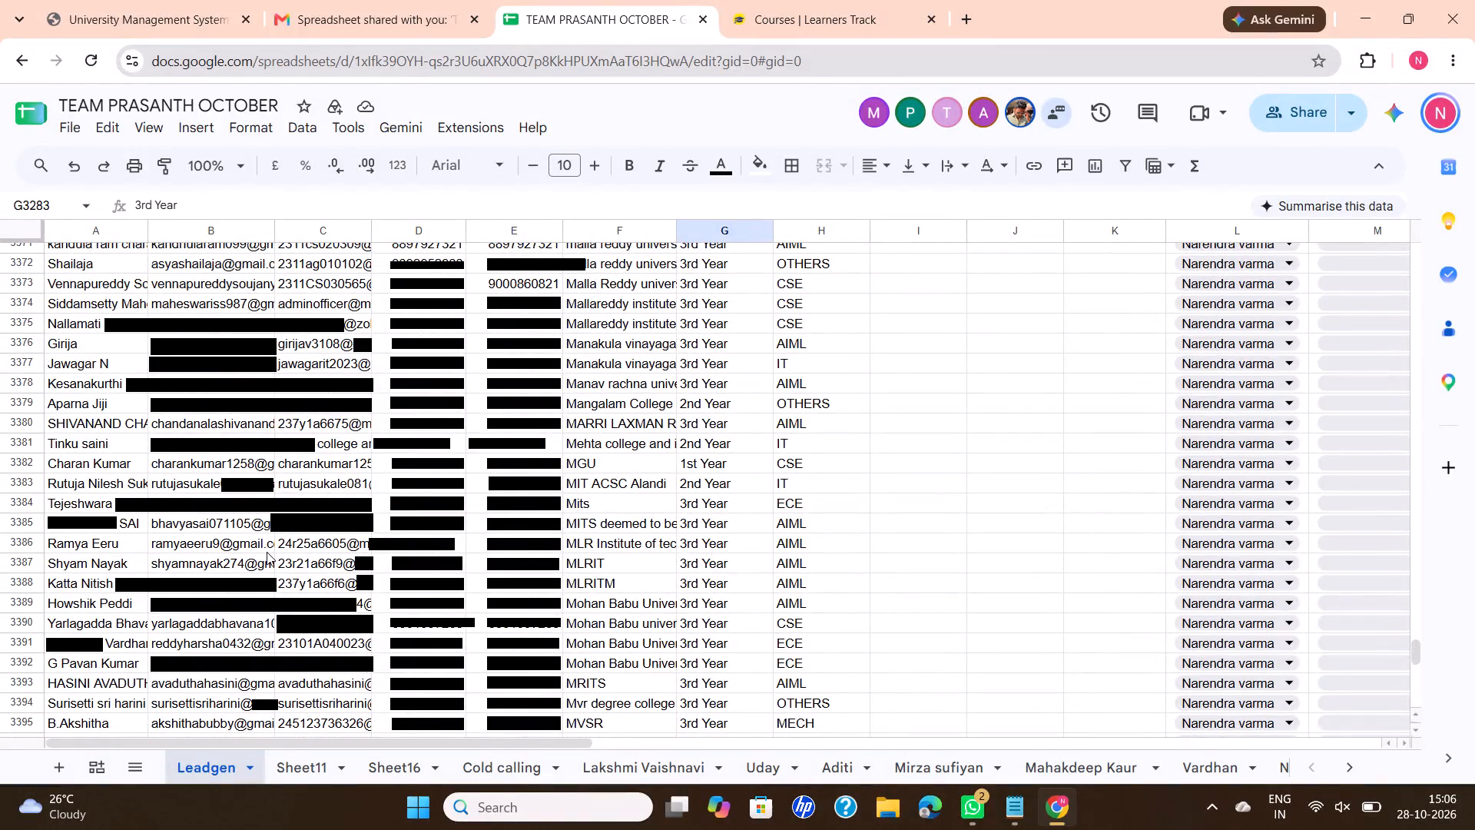
Check the phone number and college name cells of the lead in row 3385.
left_click(396, 526)
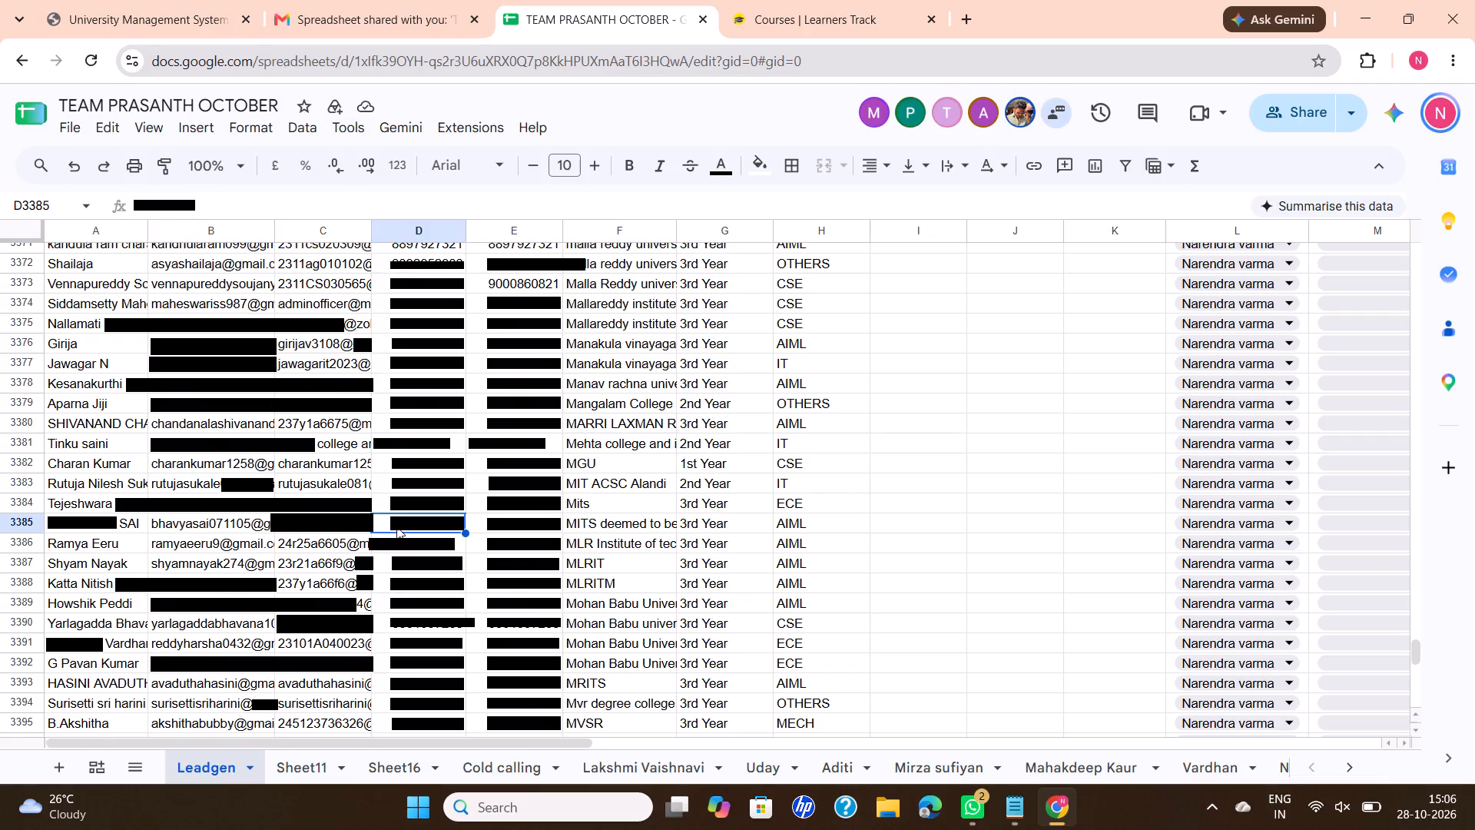
key("Right")
key("Right")
left_click(592, 523)
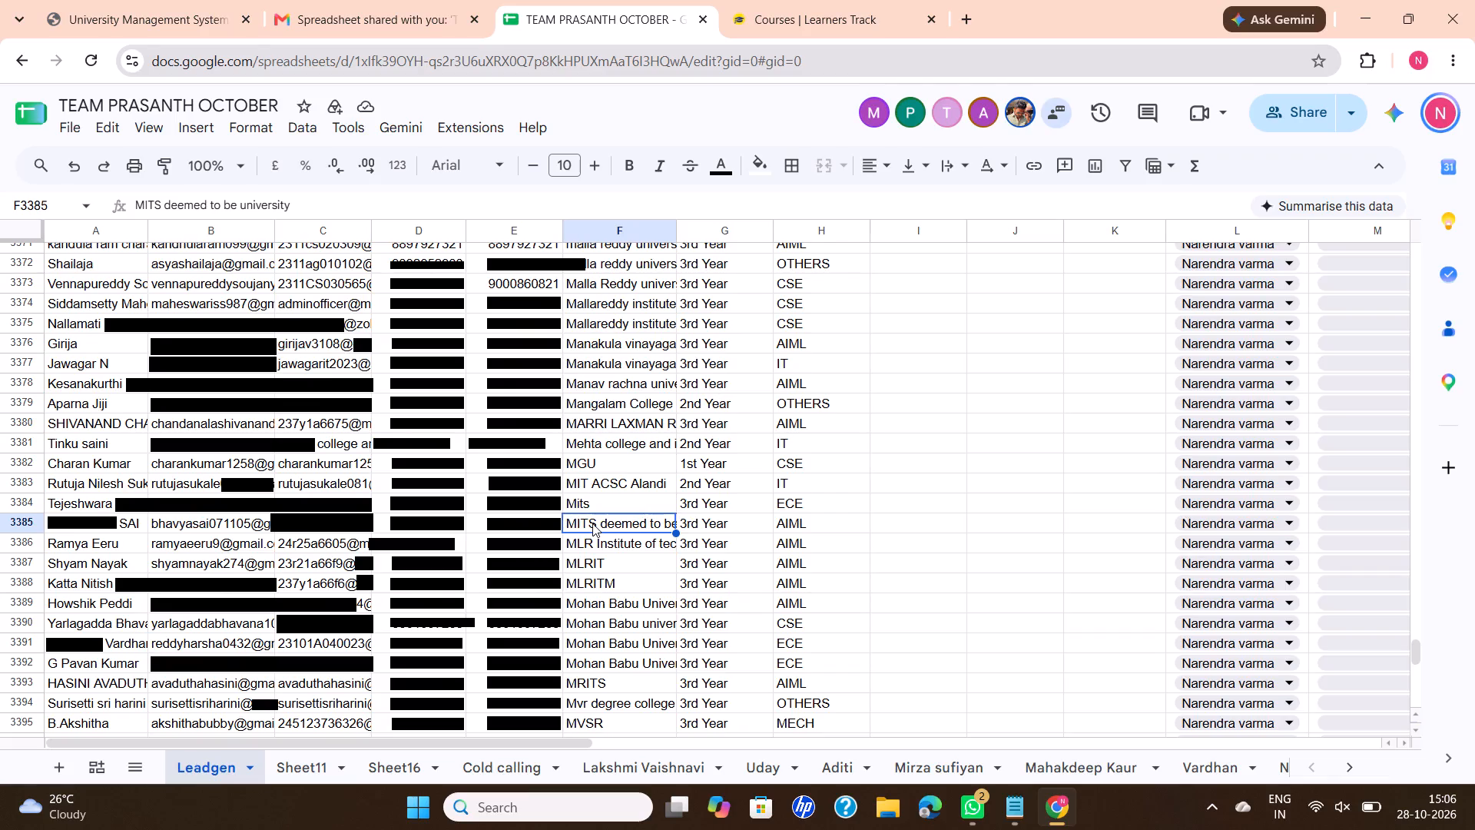
left_click(407, 533)
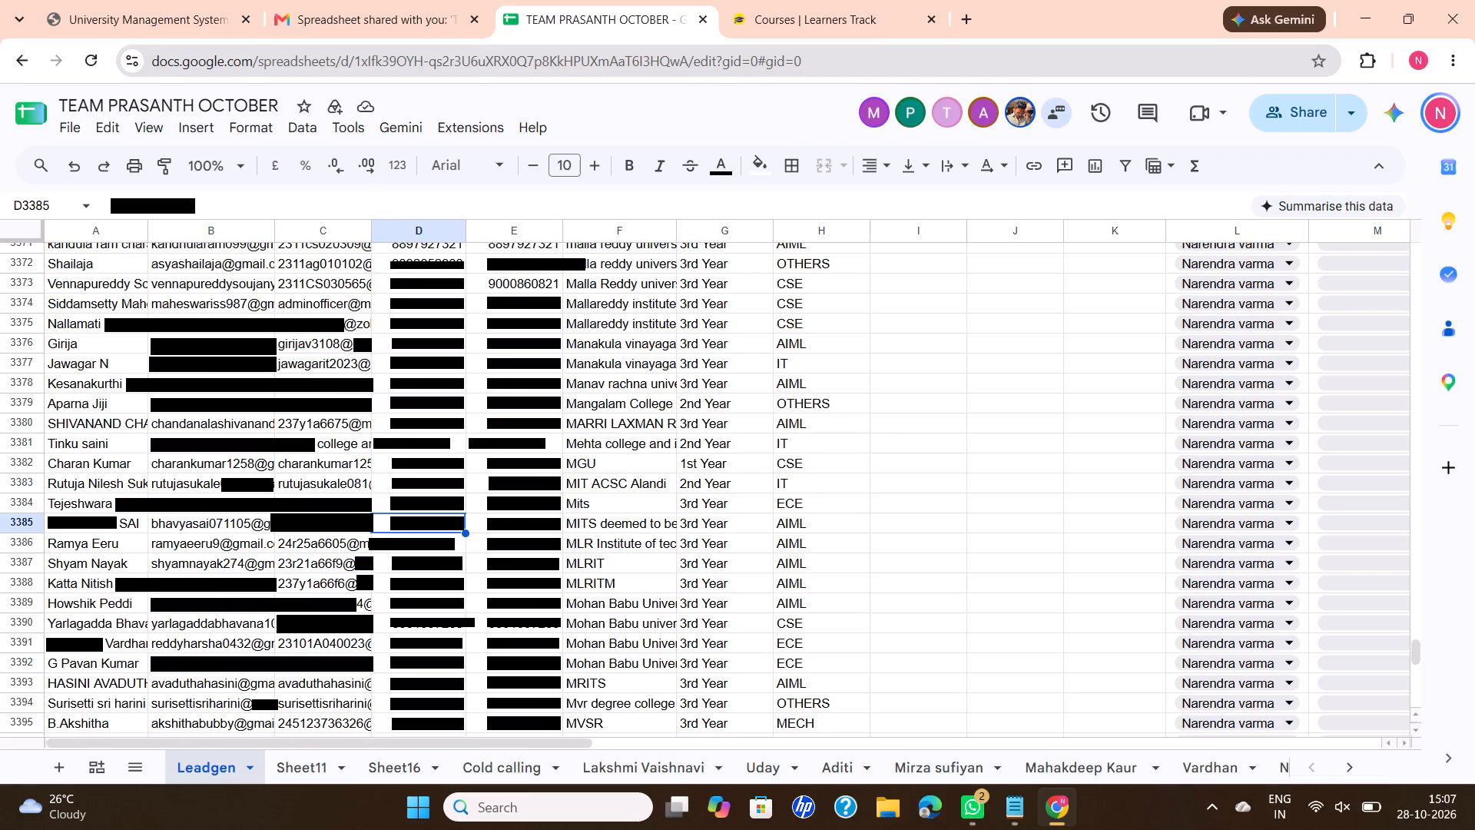
Look back up through the Leadgen rows to about row 3256 and select the phone number cell D3267.
scroll(407, 533, "down", 3)
scroll(407, 533, "up", 3)
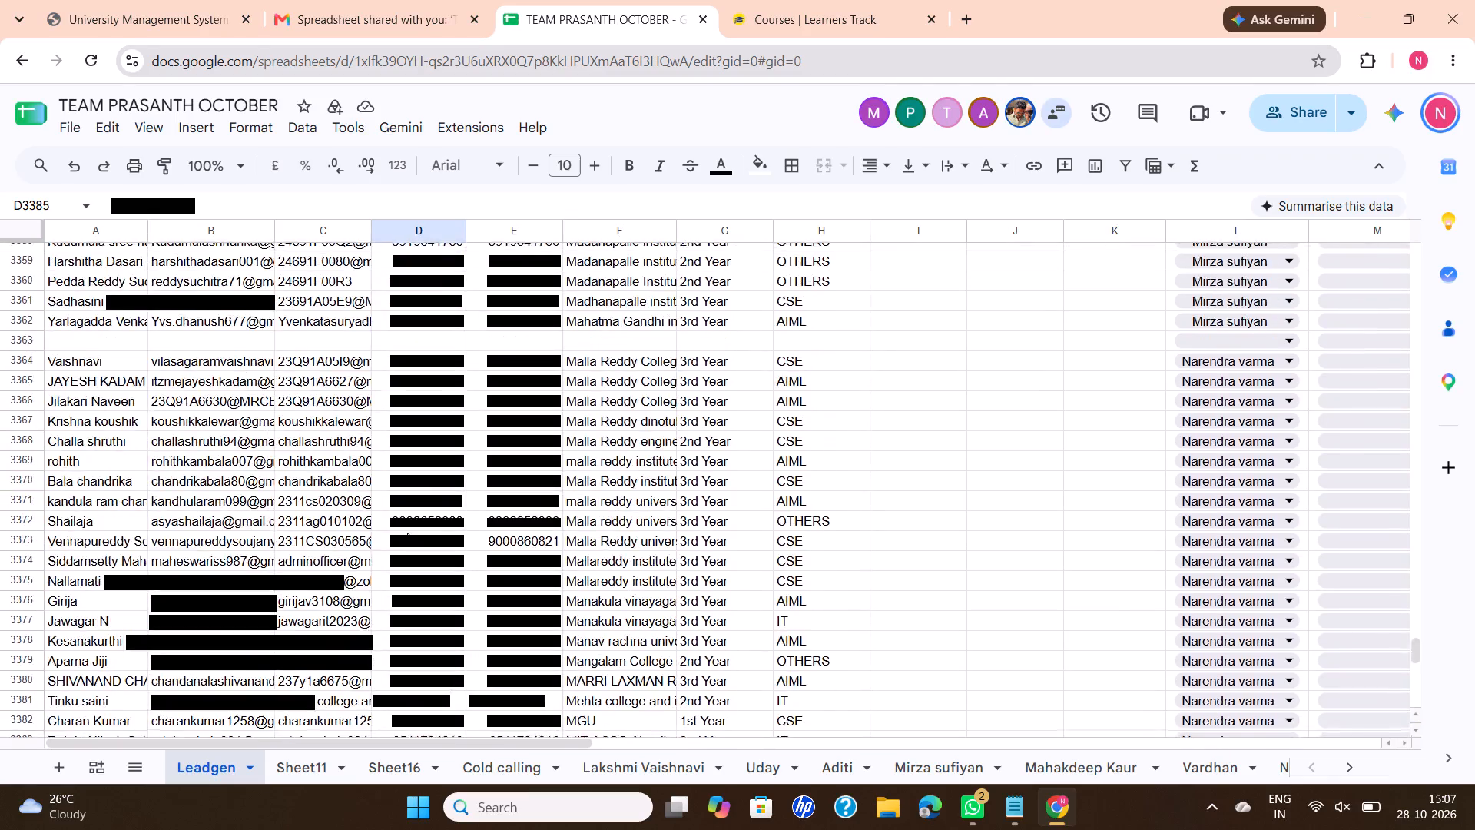
scroll(407, 533, "up", 11)
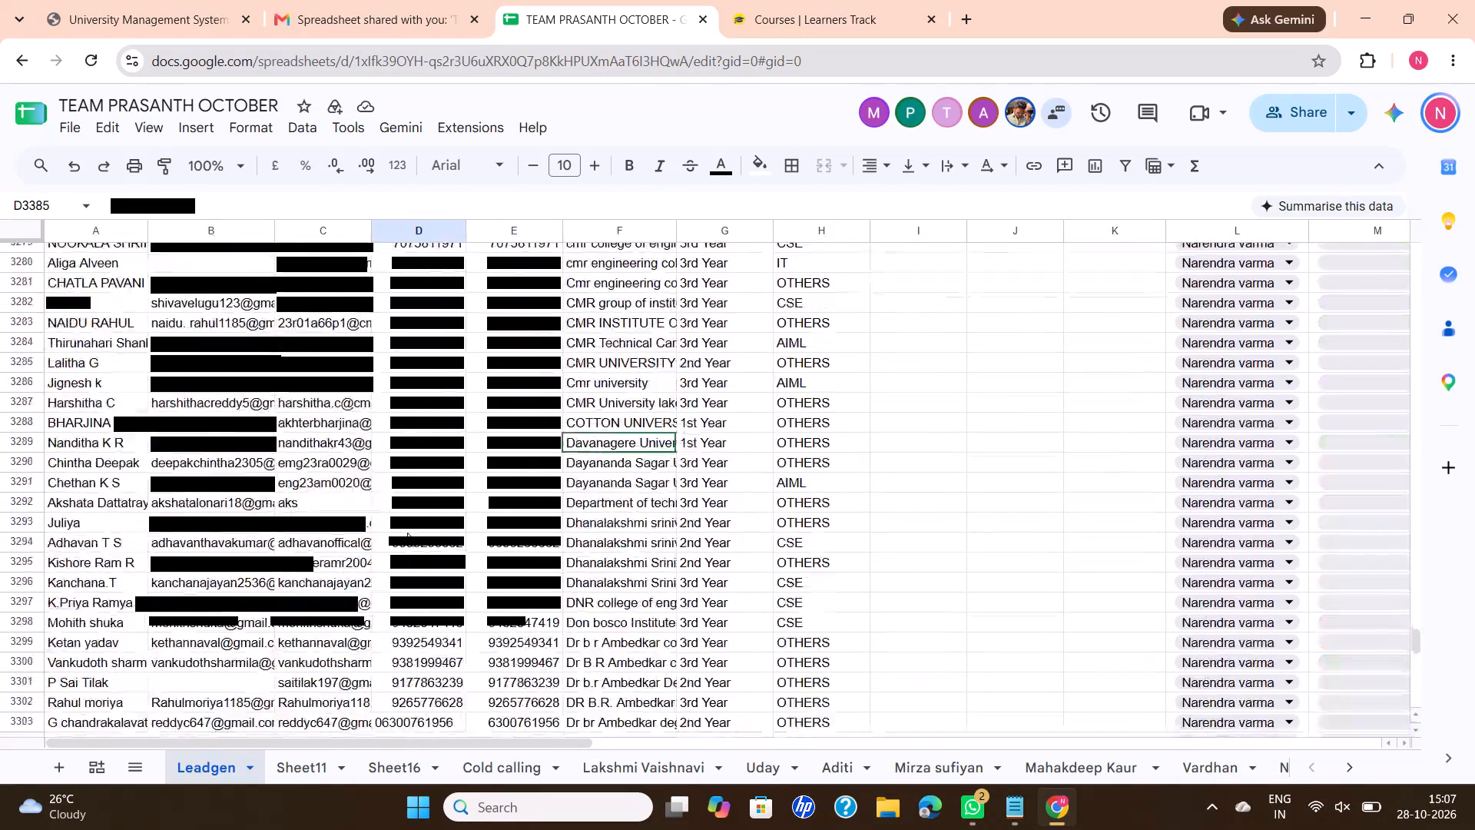
scroll(407, 533, "up", 1)
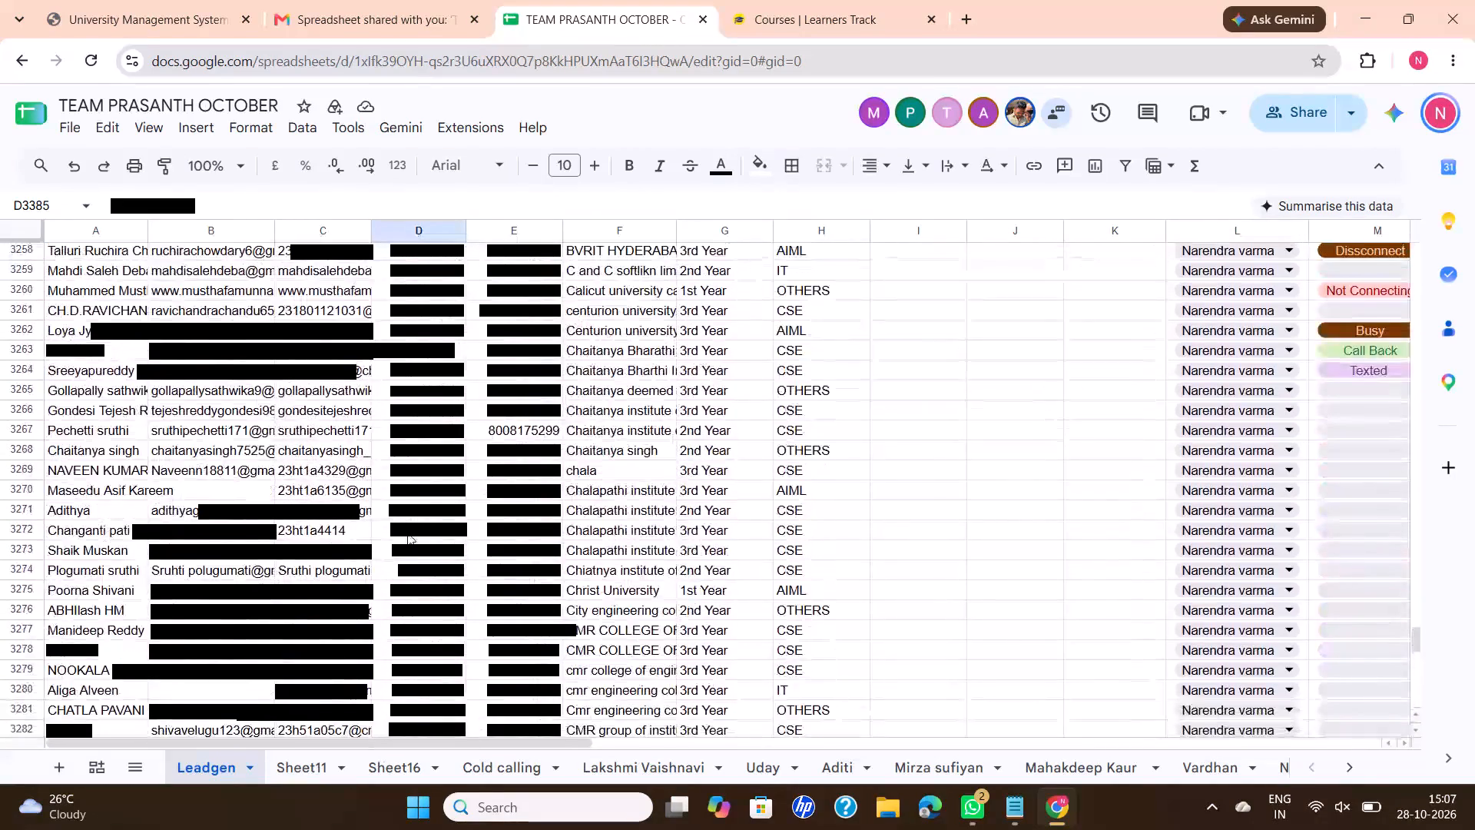
scroll(407, 533, "up", 1)
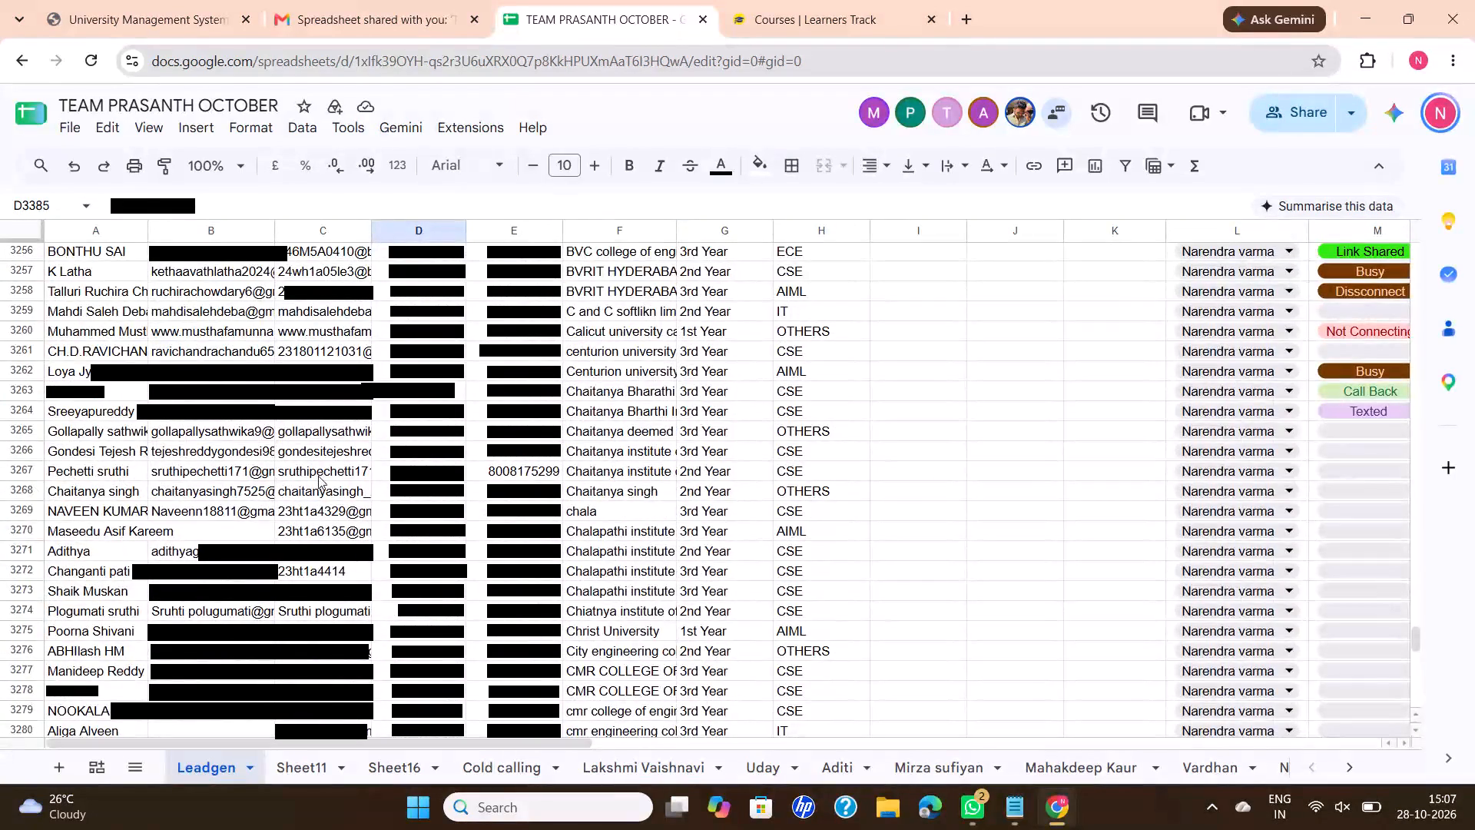
left_click(404, 474)
scroll(404, 474, "left", 1)
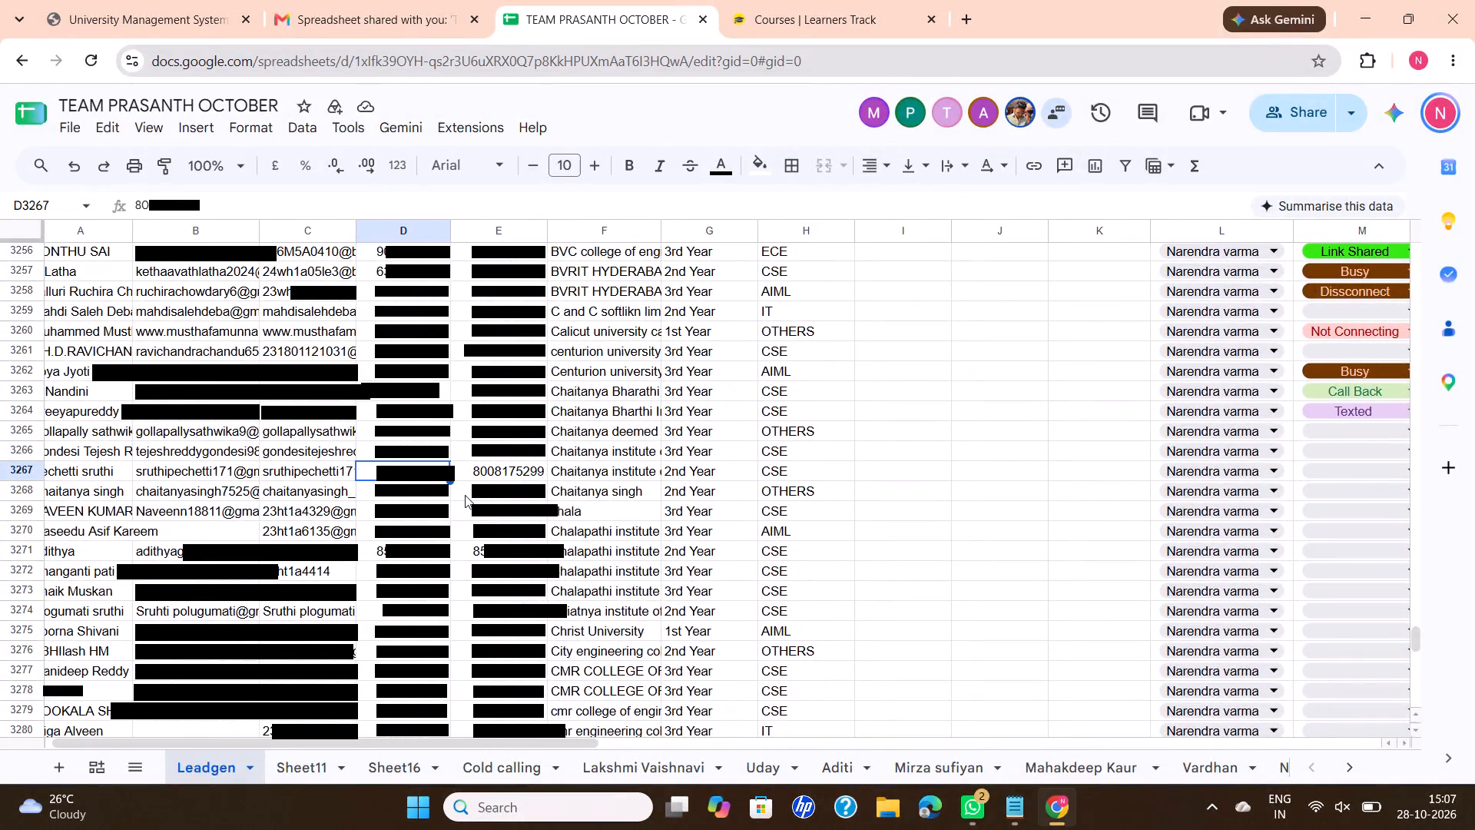
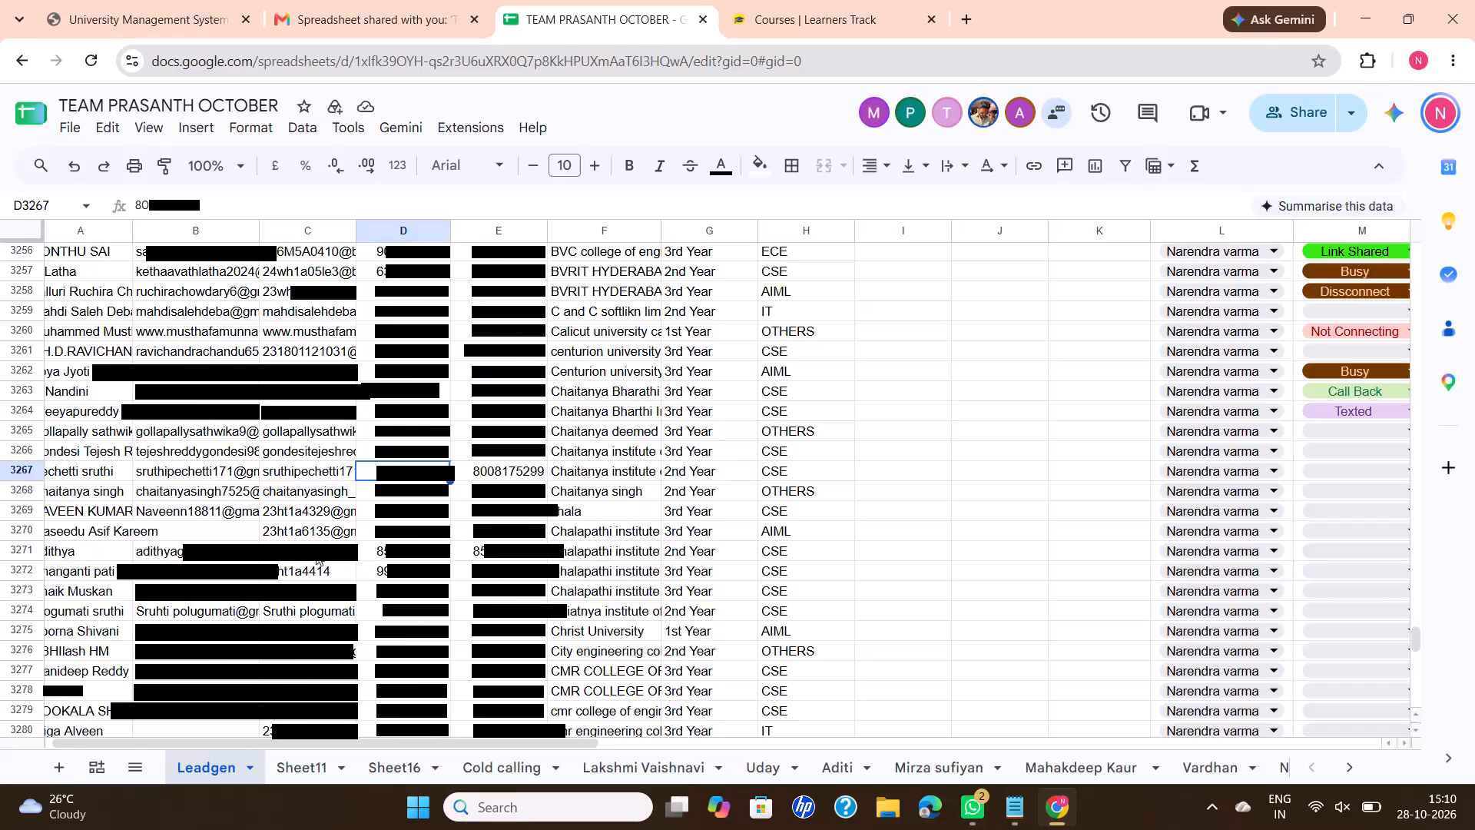
Return to the lead in row 3385 of the Leadgen sheet and check its phone number cells and full college name.
scroll(316, 552, "down", 9)
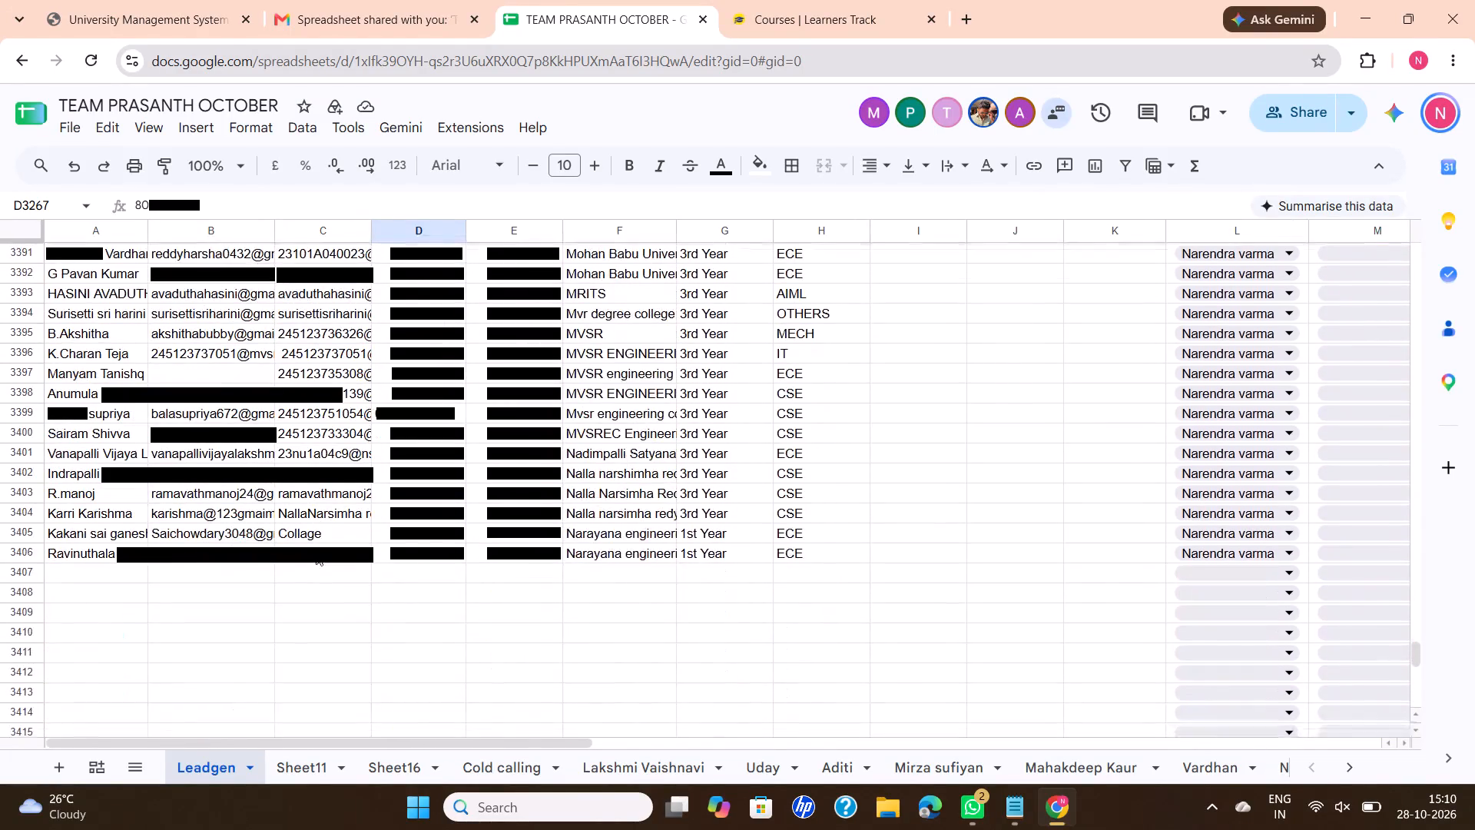
scroll(316, 552, "up", 1)
scroll(178, 420, "up", 1)
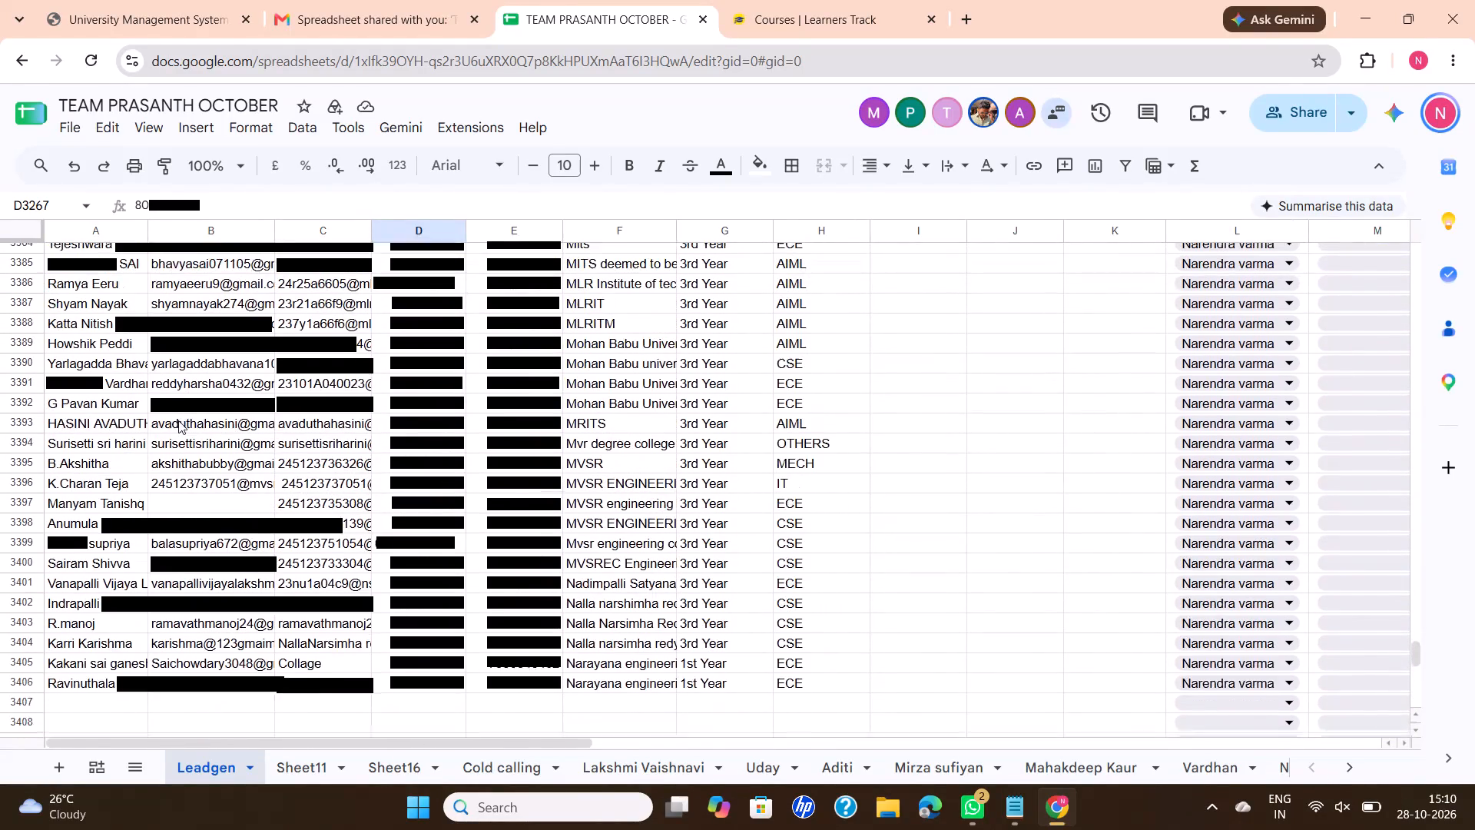
scroll(178, 420, "up", 1)
scroll(117, 405, "up", 1)
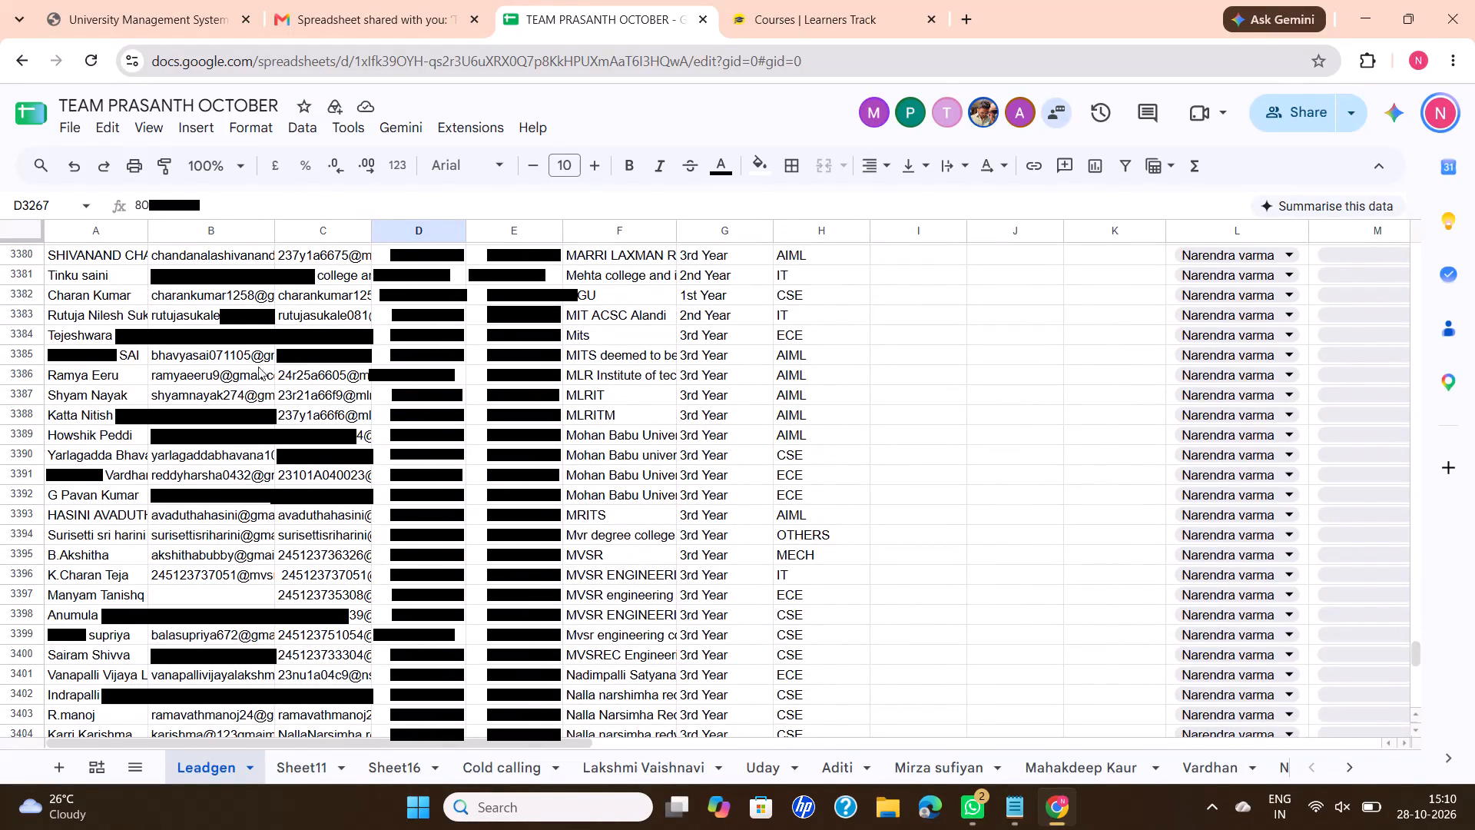
left_click(441, 350)
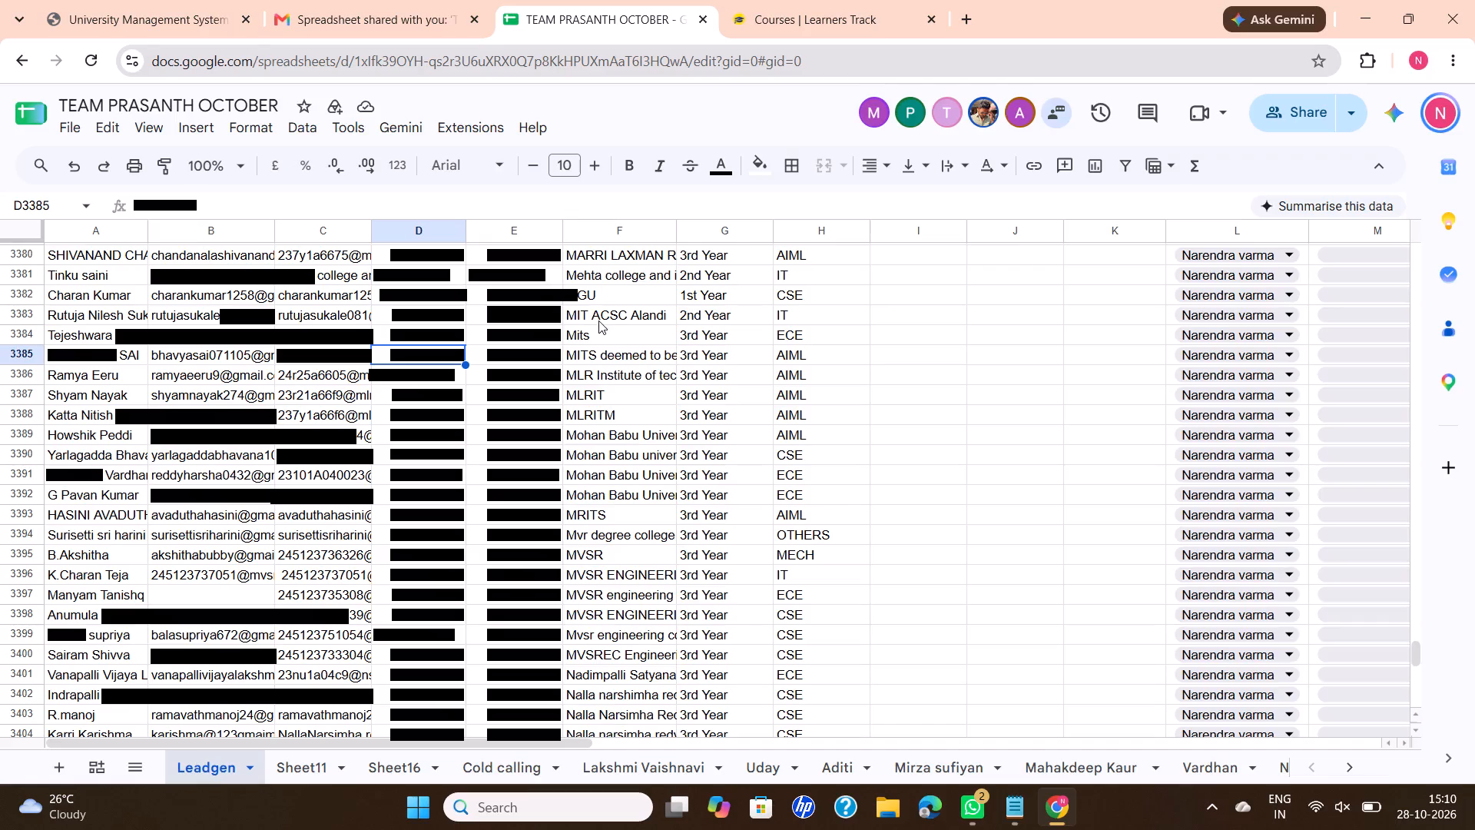
triple_click(587, 350)
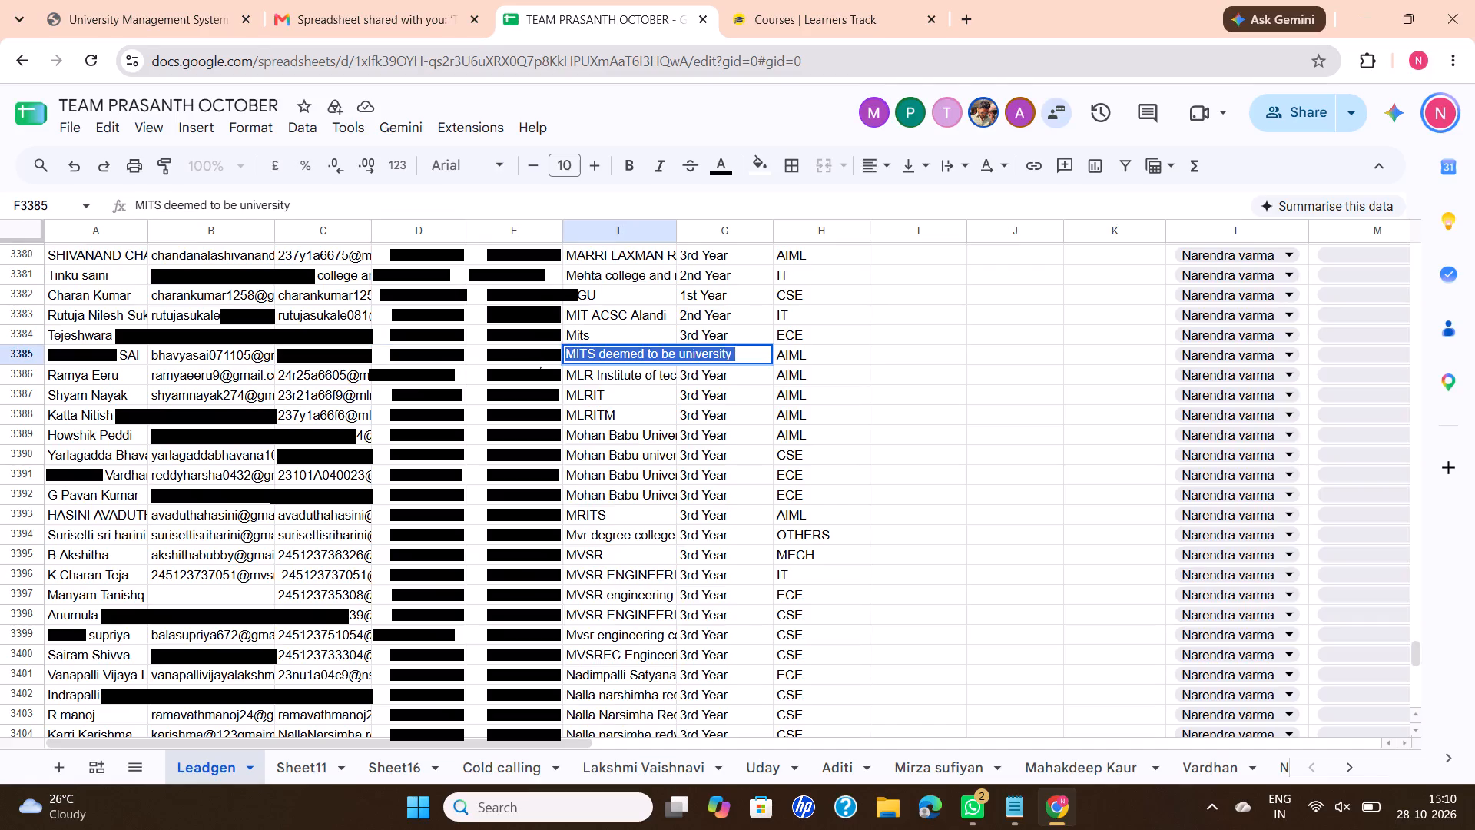
left_click(525, 354)
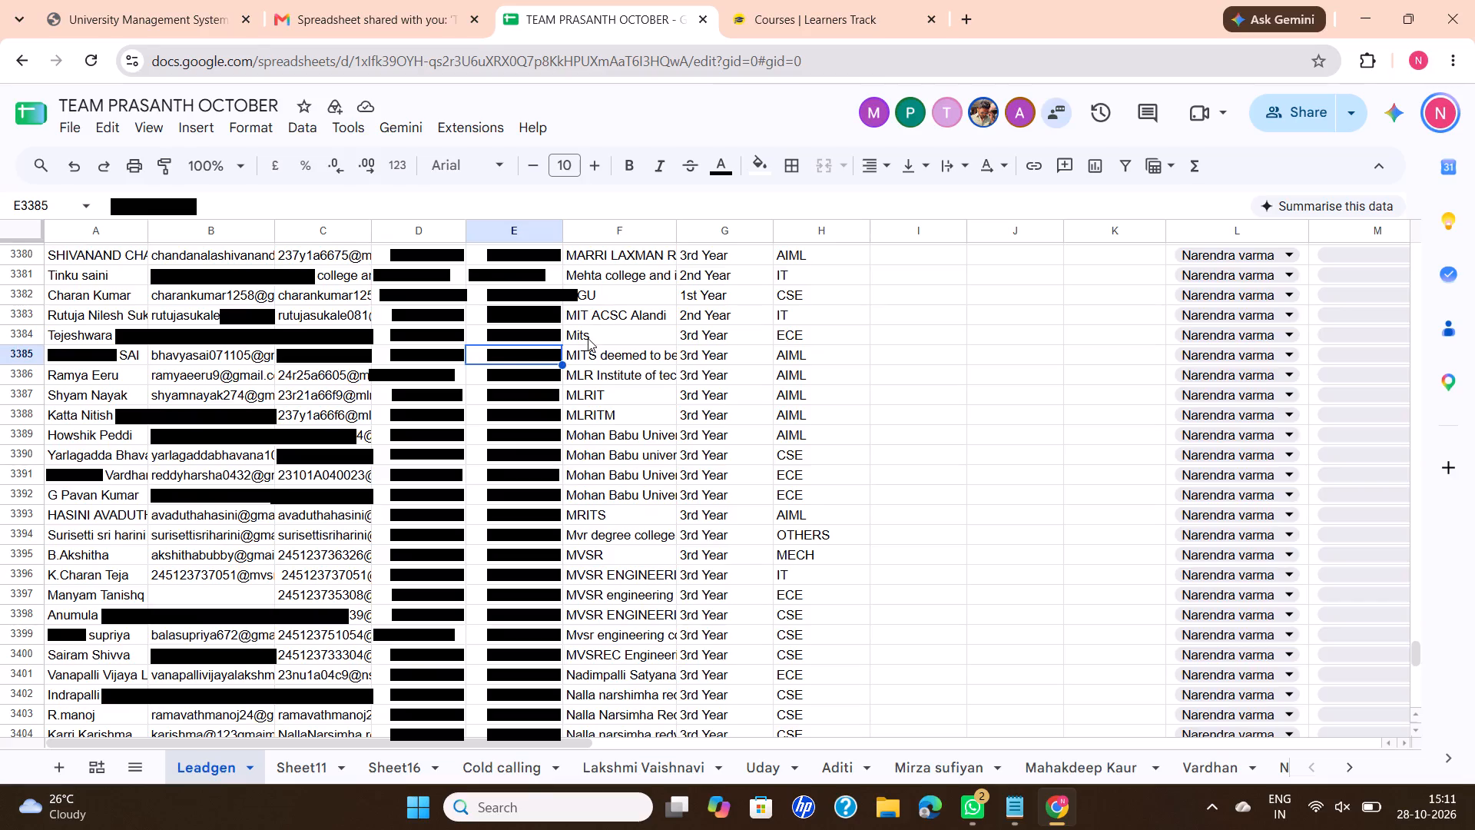
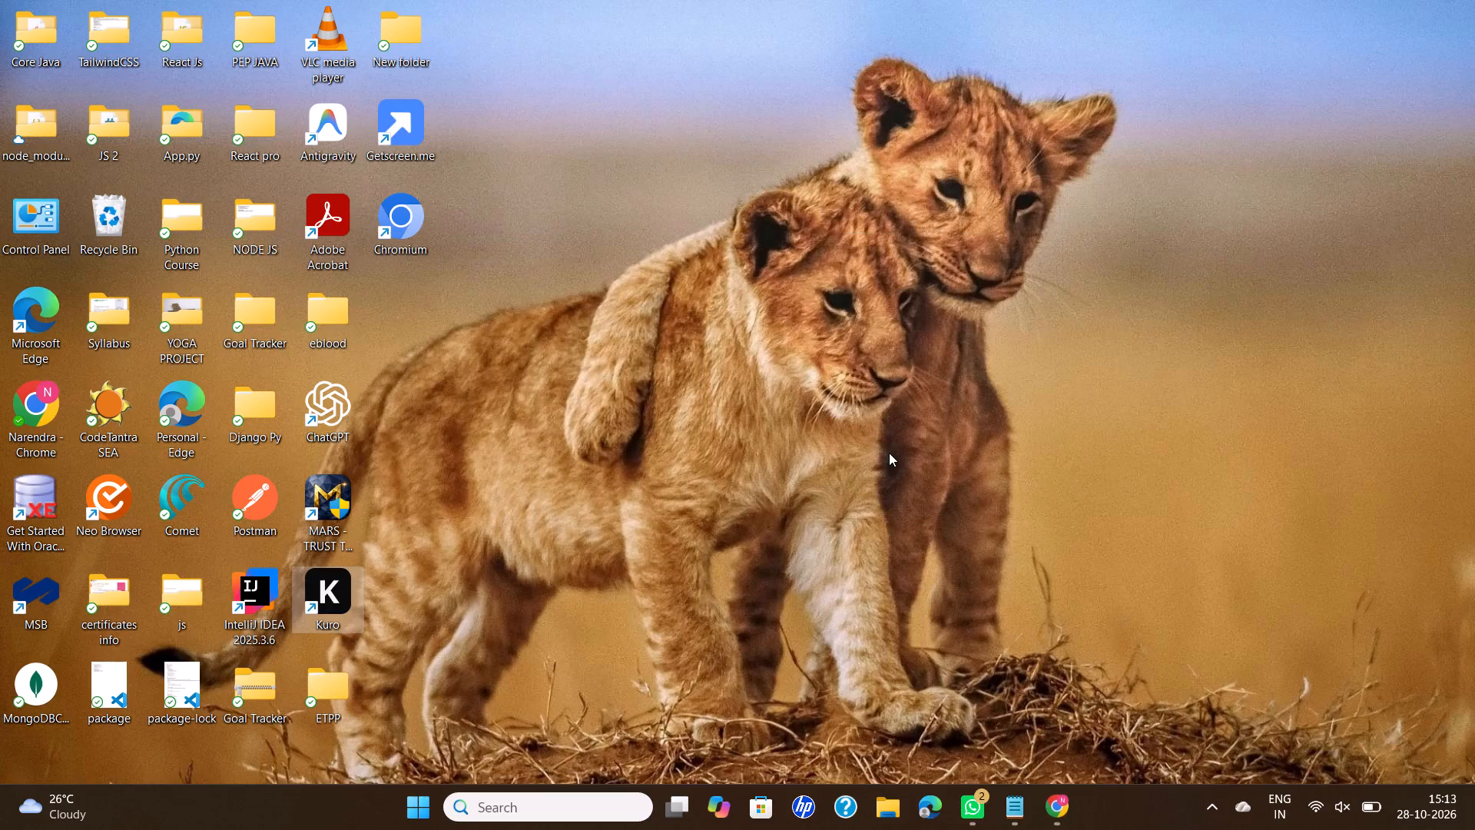
Launch the Kuro application from the desktop.
double_click(335, 583)
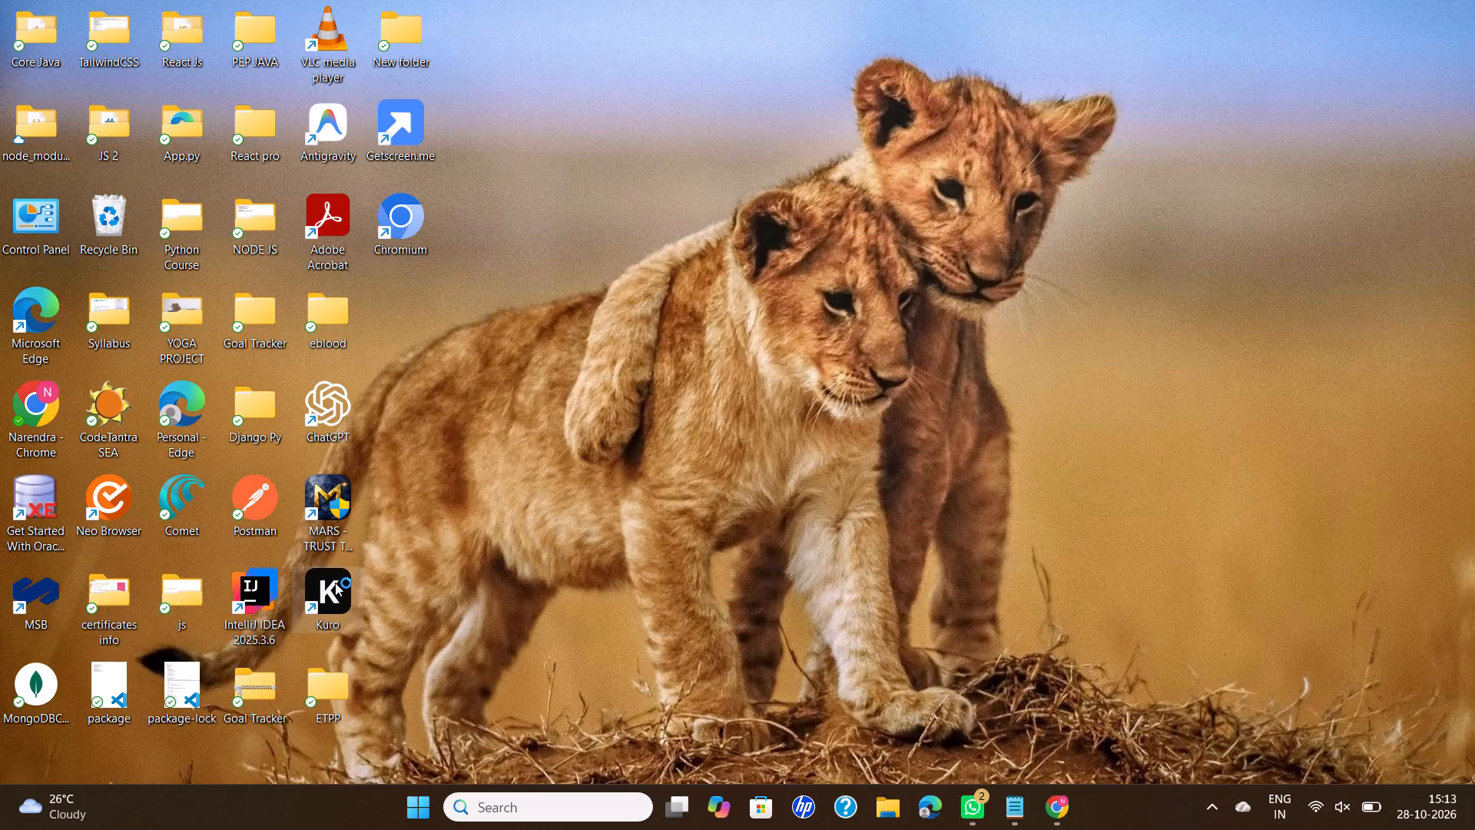
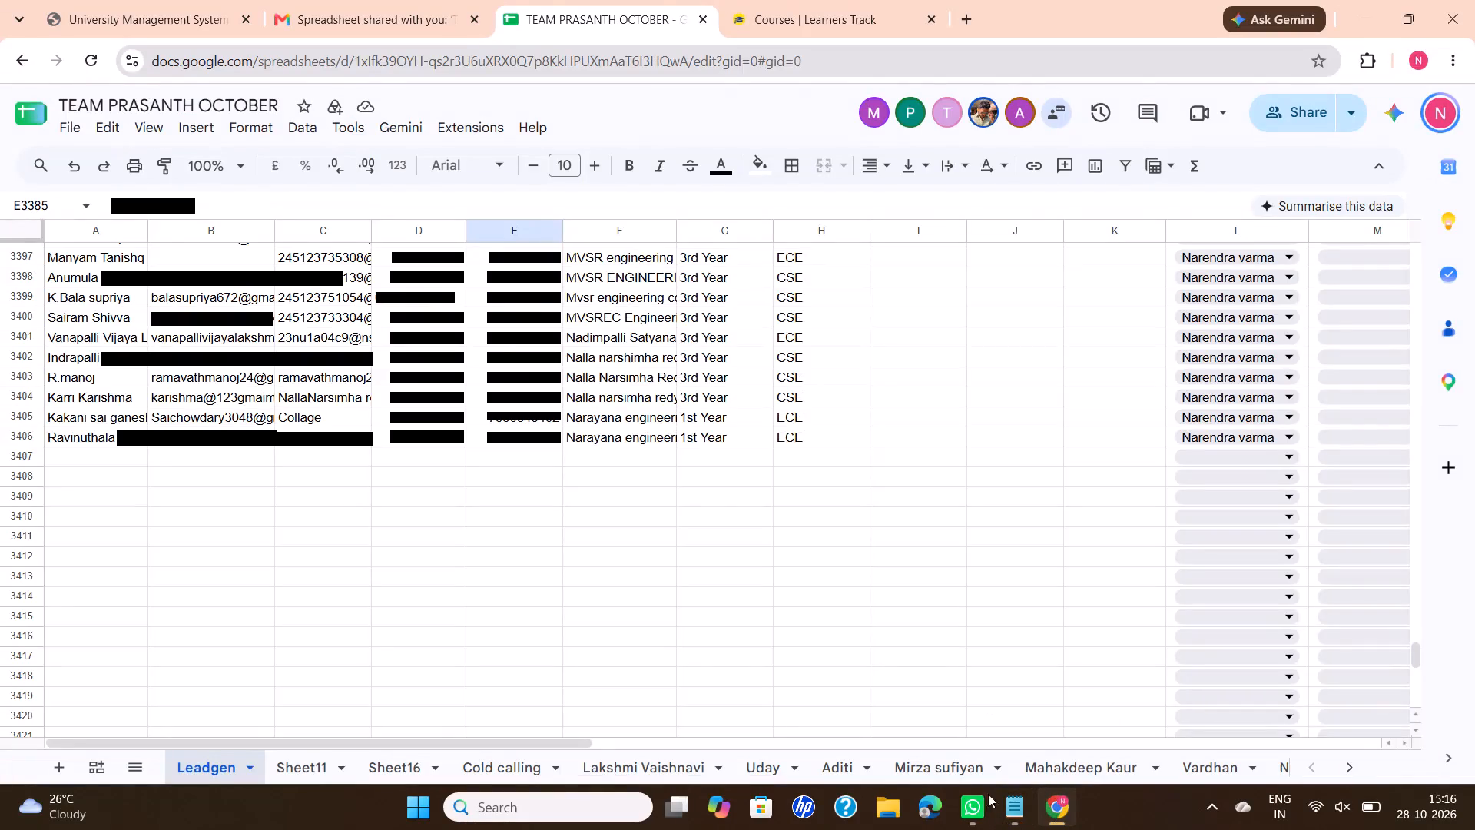
Locate the assigned lead in row 3265 of the Leadgen sheet and examine its year of study, name and contact details.
scroll(752, 527, "up", 3)
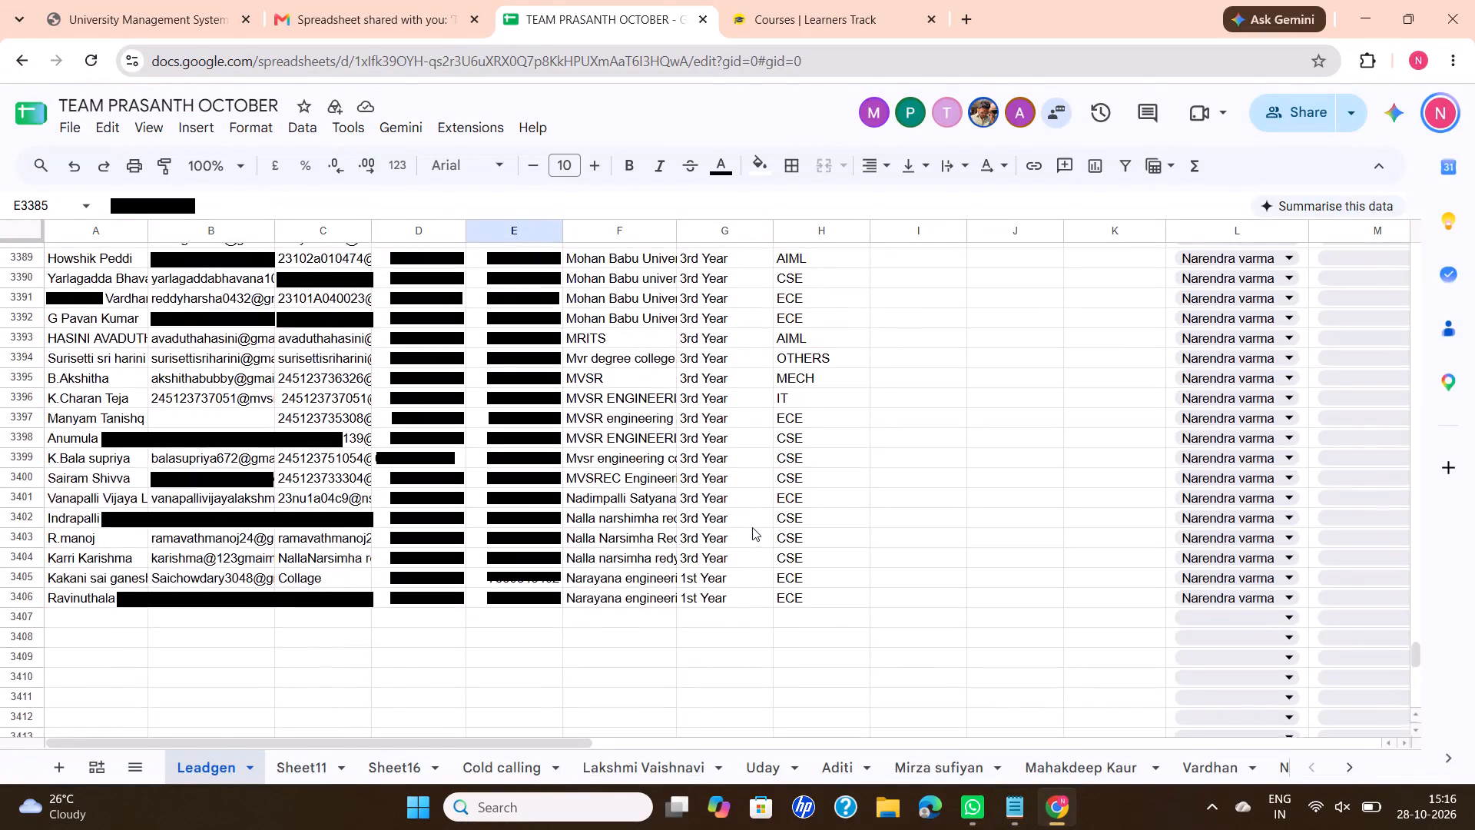
scroll(752, 527, "up", 8)
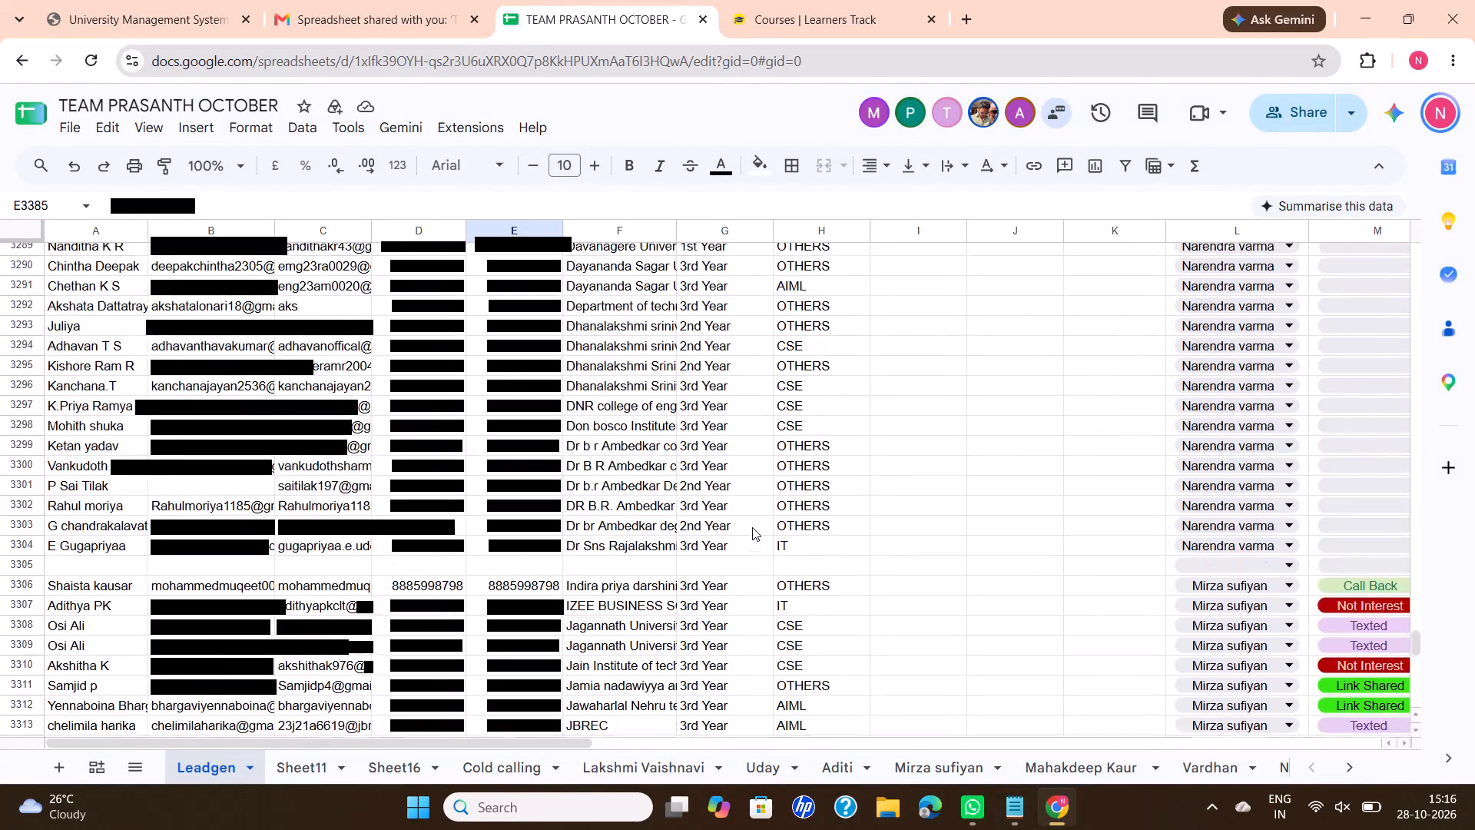
scroll(752, 527, "up", 3)
scroll(752, 527, "down", 3)
scroll(752, 527, "up", 1)
left_click(1105, 372)
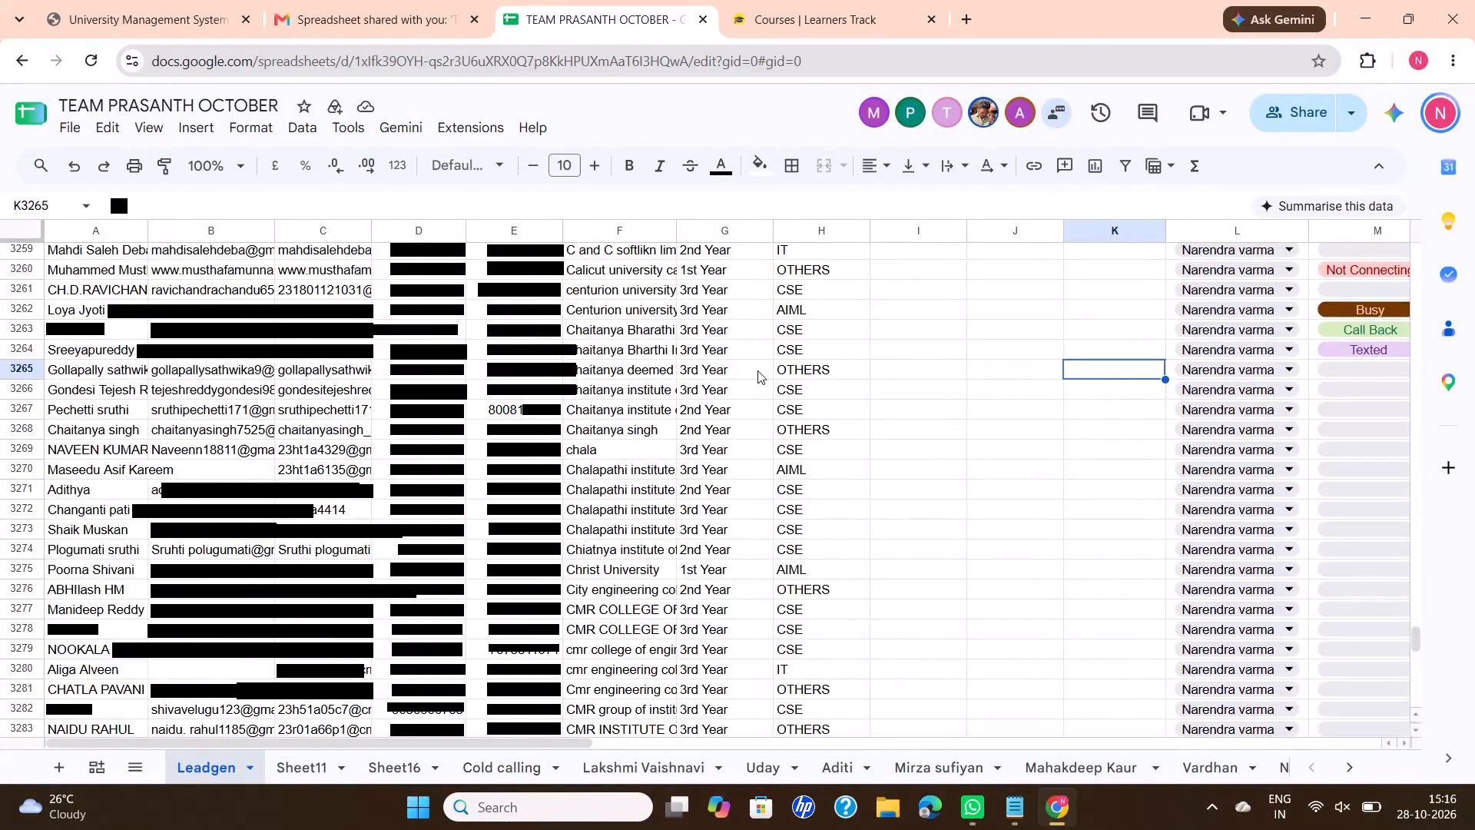
left_click(726, 376)
scroll(726, 376, "right", 2)
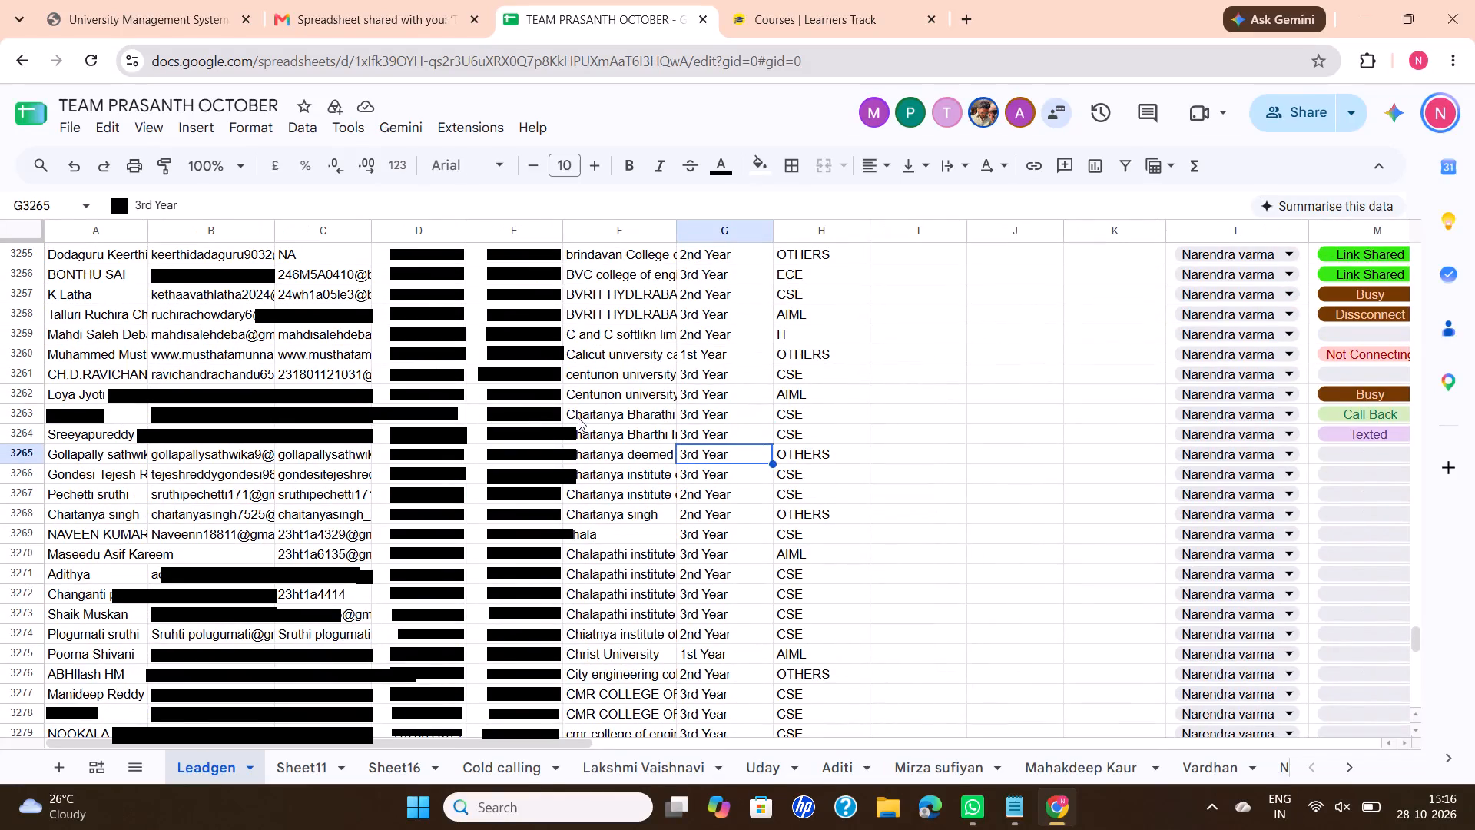
double_click(106, 458)
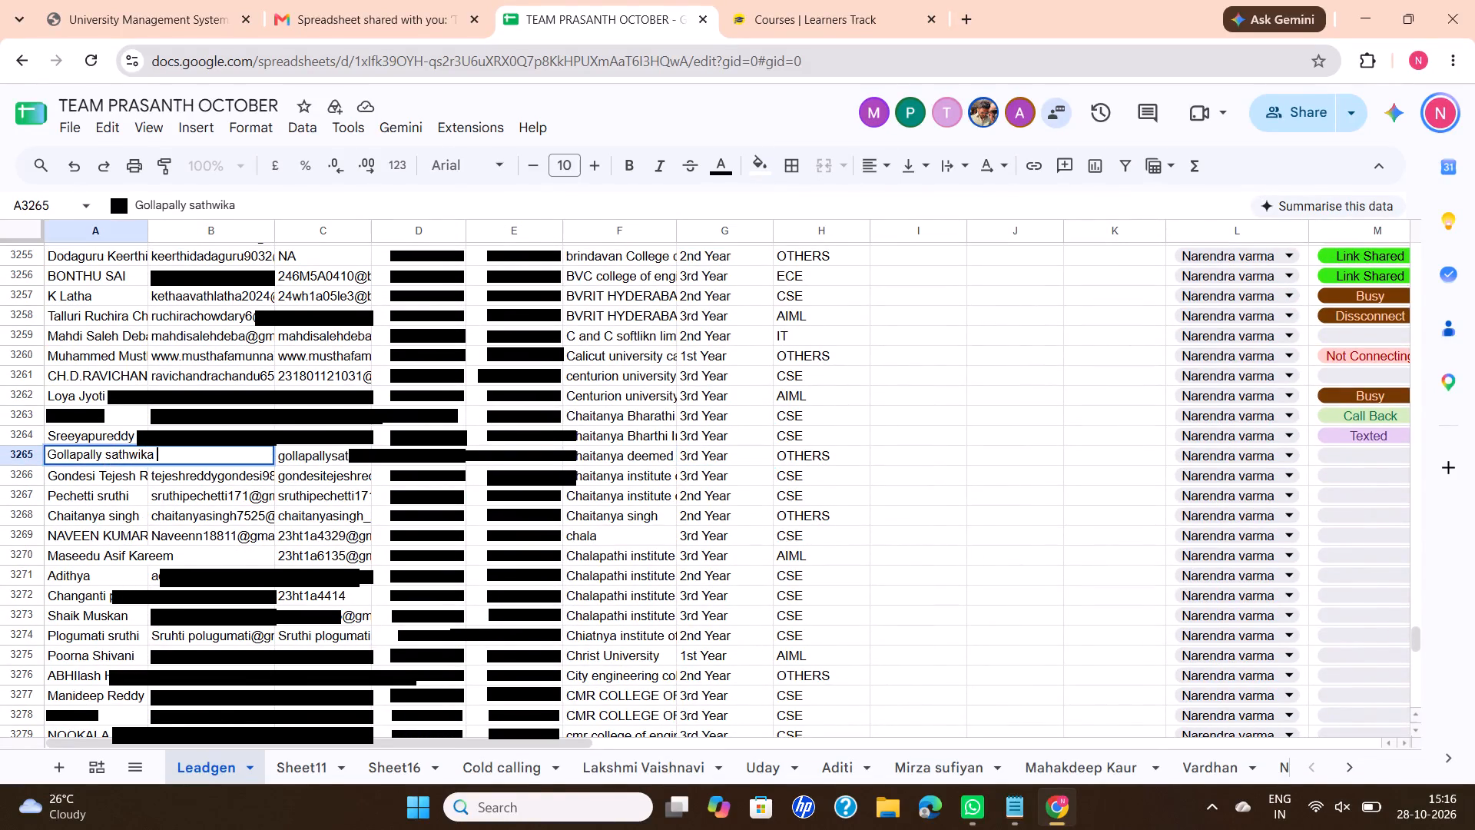
left_click(416, 459)
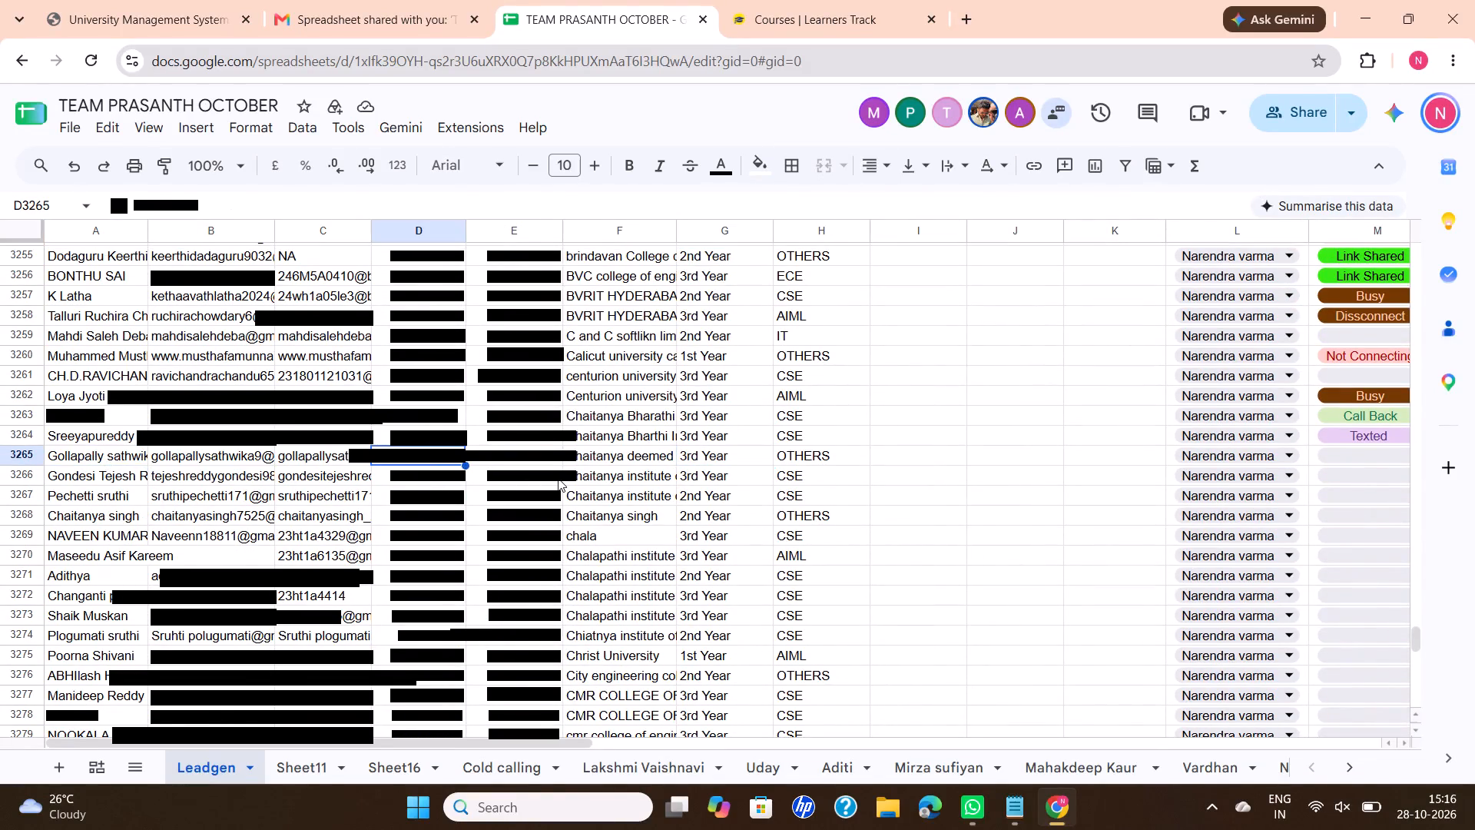
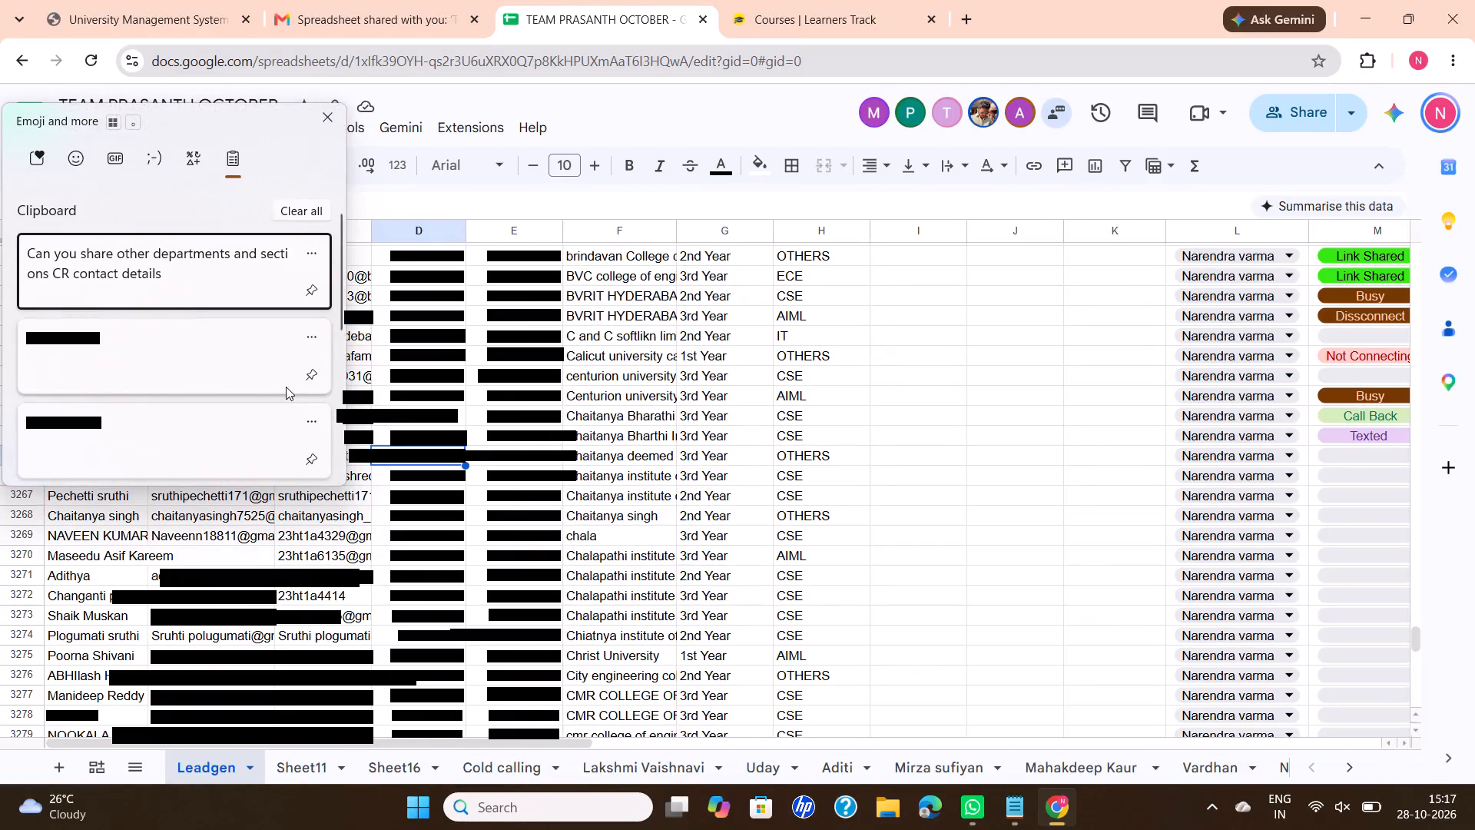
Delete the three short entries listed below the "Can you share other departments" message from the clipboard history, check the remaining entries and close it.
left_click(322, 341)
left_click(302, 353)
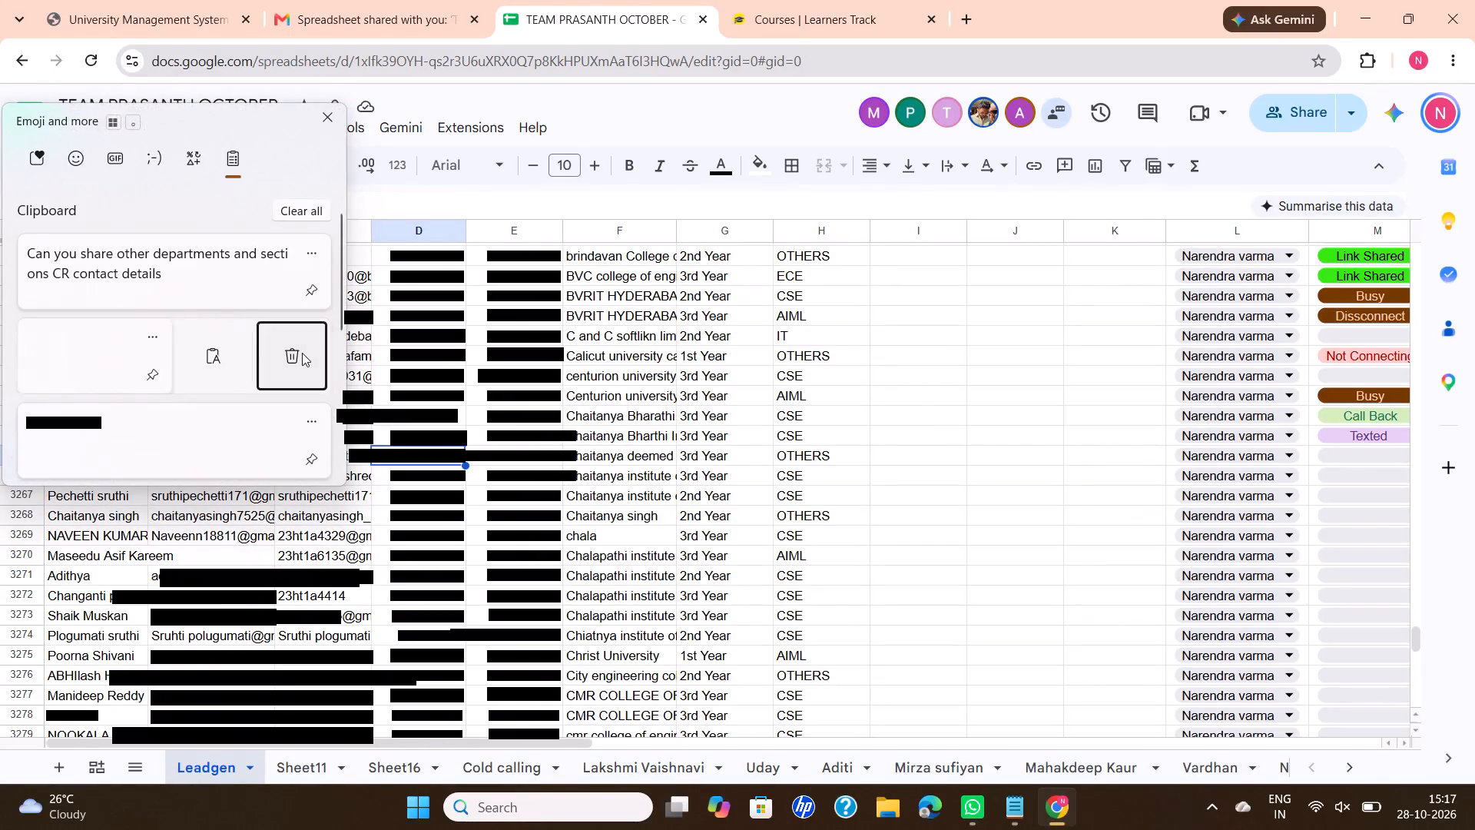
left_click(317, 334)
left_click(298, 344)
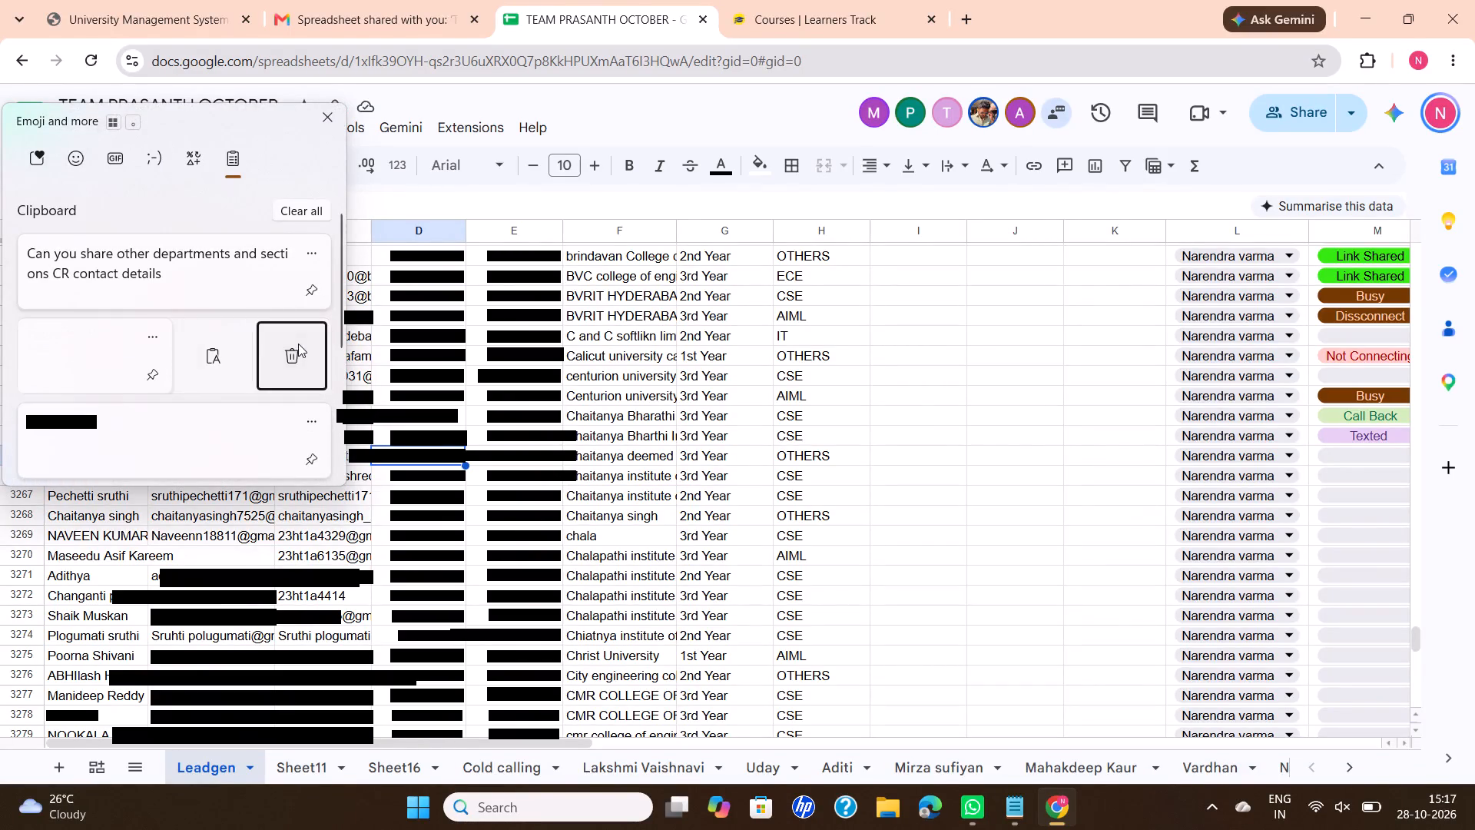
left_click(312, 332)
left_click(297, 344)
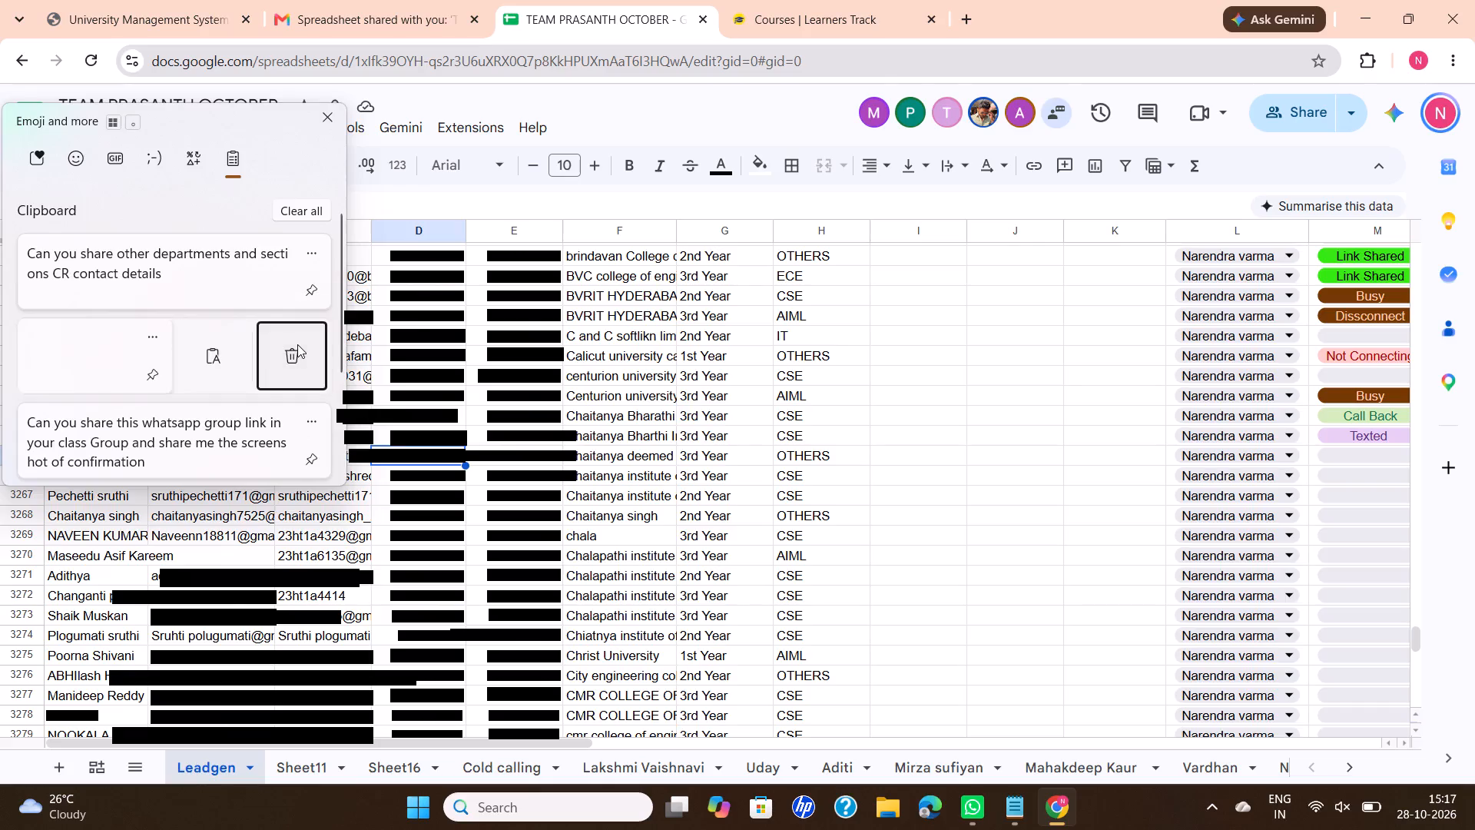
scroll(107, 371, "down", 3)
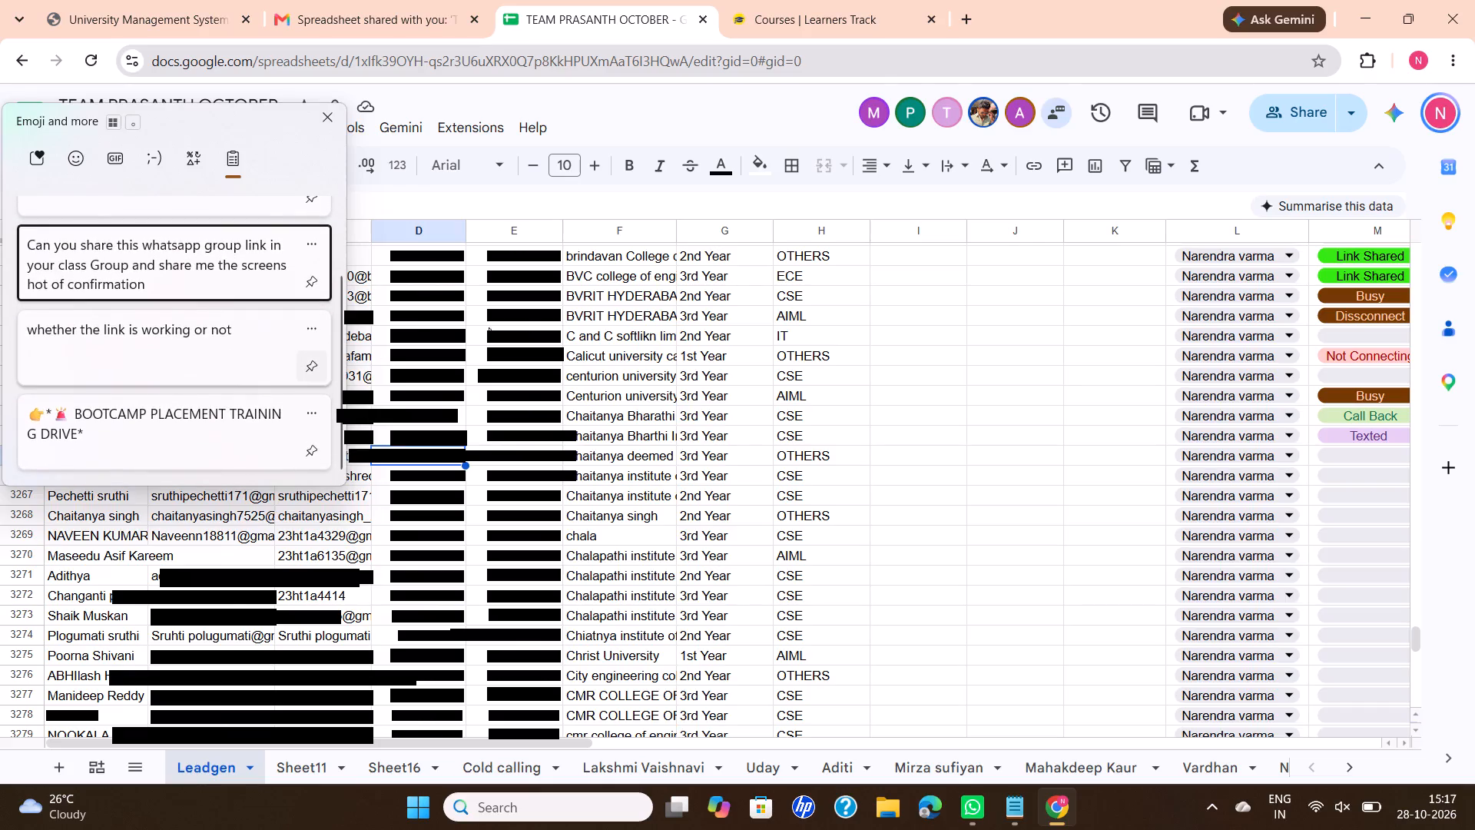
left_click(817, 306)
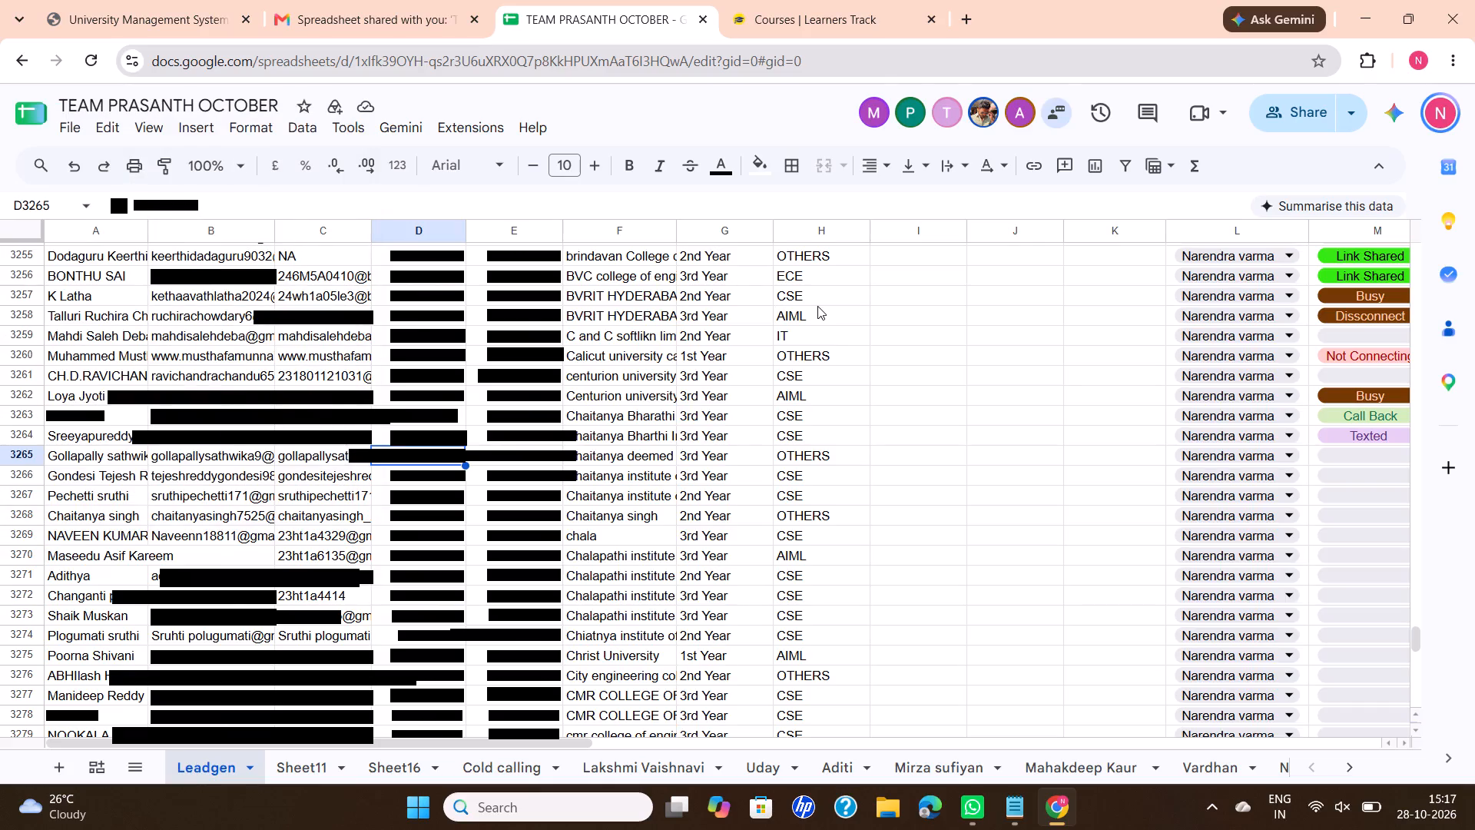
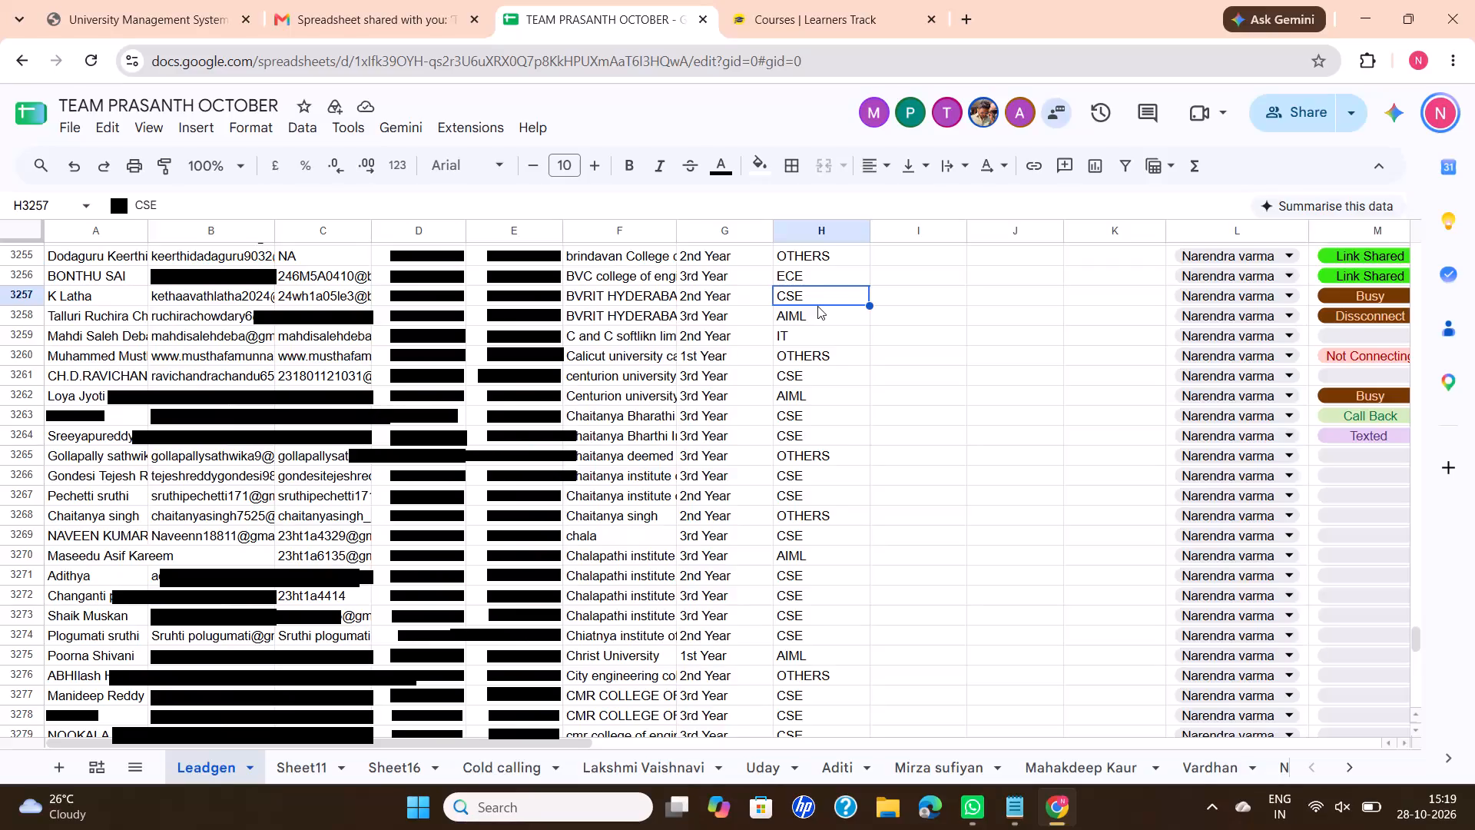
Select the column D cell for the lead in row 3265 of the Leadgen sheet to check its contact details.
left_click(435, 448)
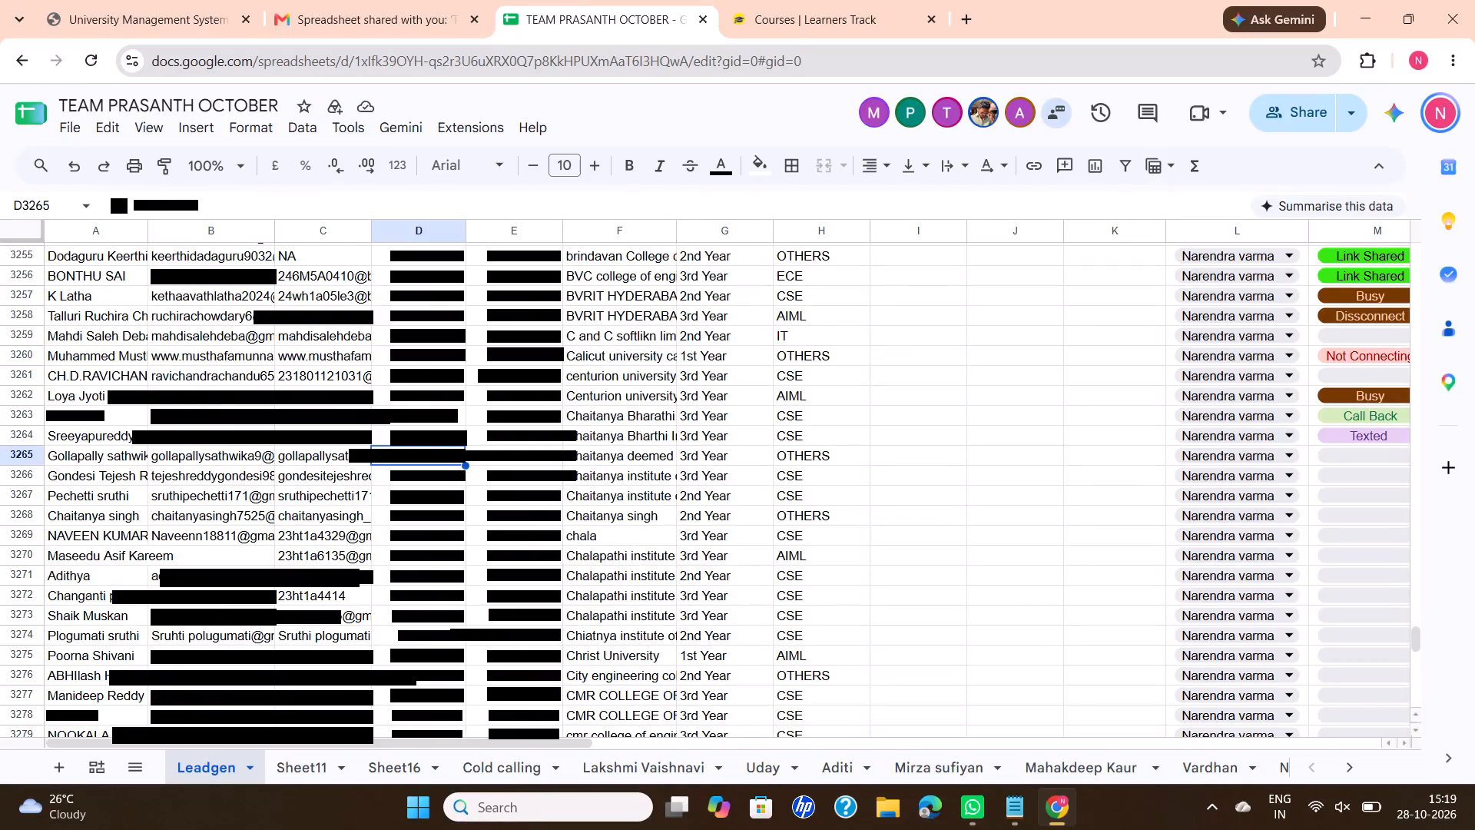
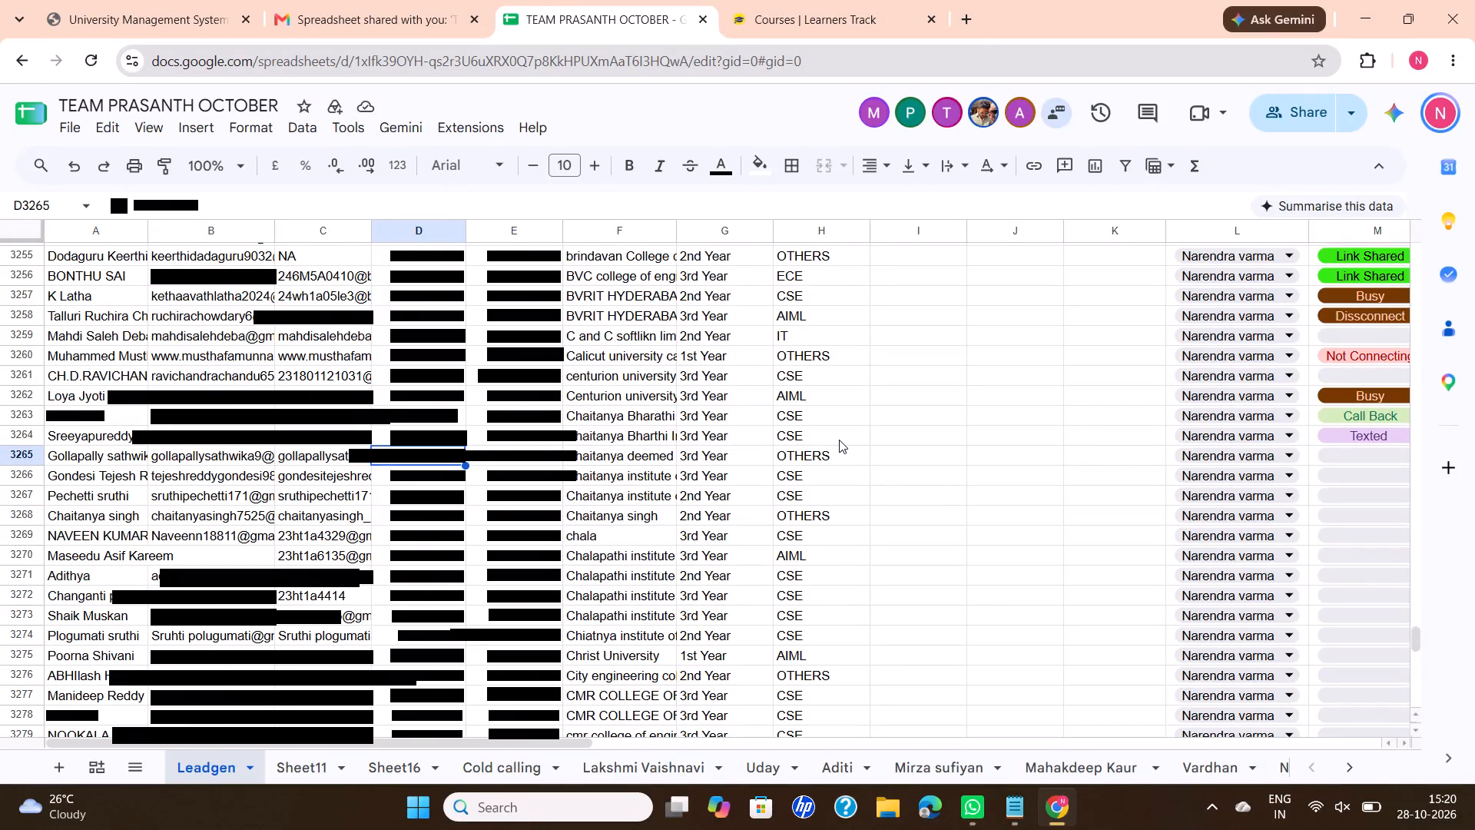
Set the column M call status of the lead in row 3265 to Not Answering.
left_click(1334, 455)
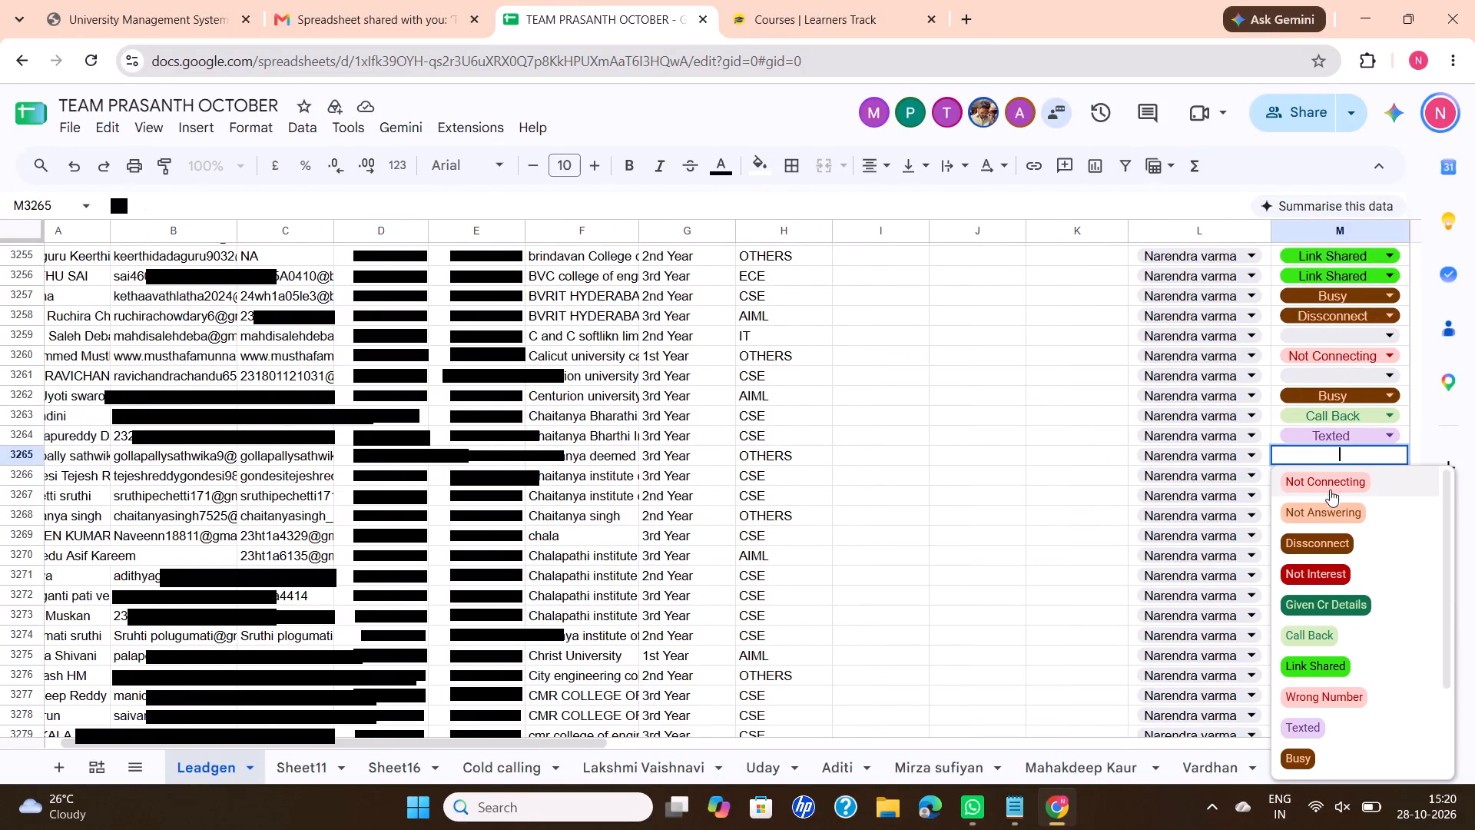
left_click(1324, 501)
left_click(1088, 476)
Check the lead's name in column A and the column D contact details in row 3266 of the Leadgen sheet.
scroll(1088, 476, "right", 2)
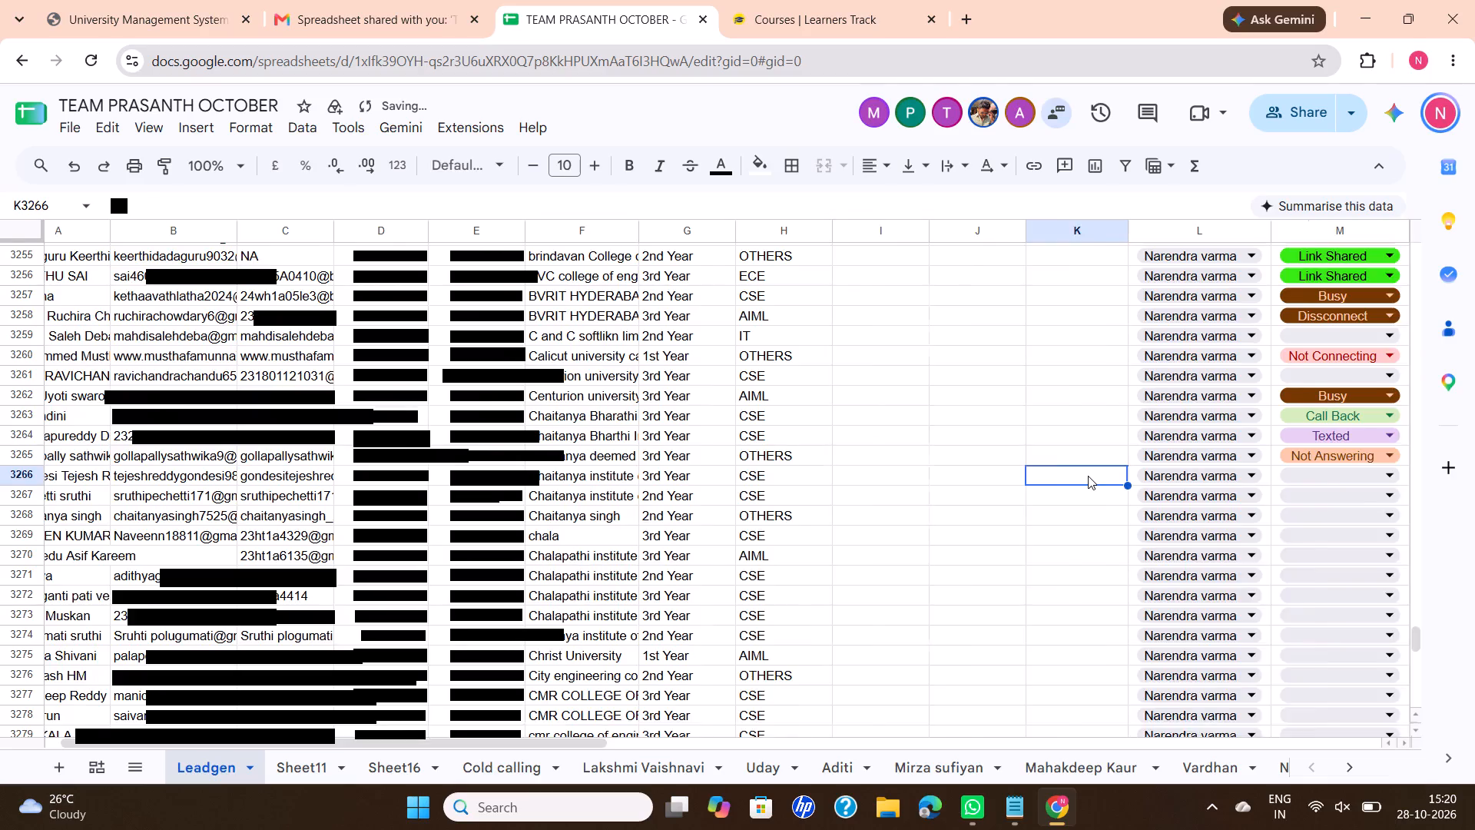
scroll(1088, 476, "right", 3)
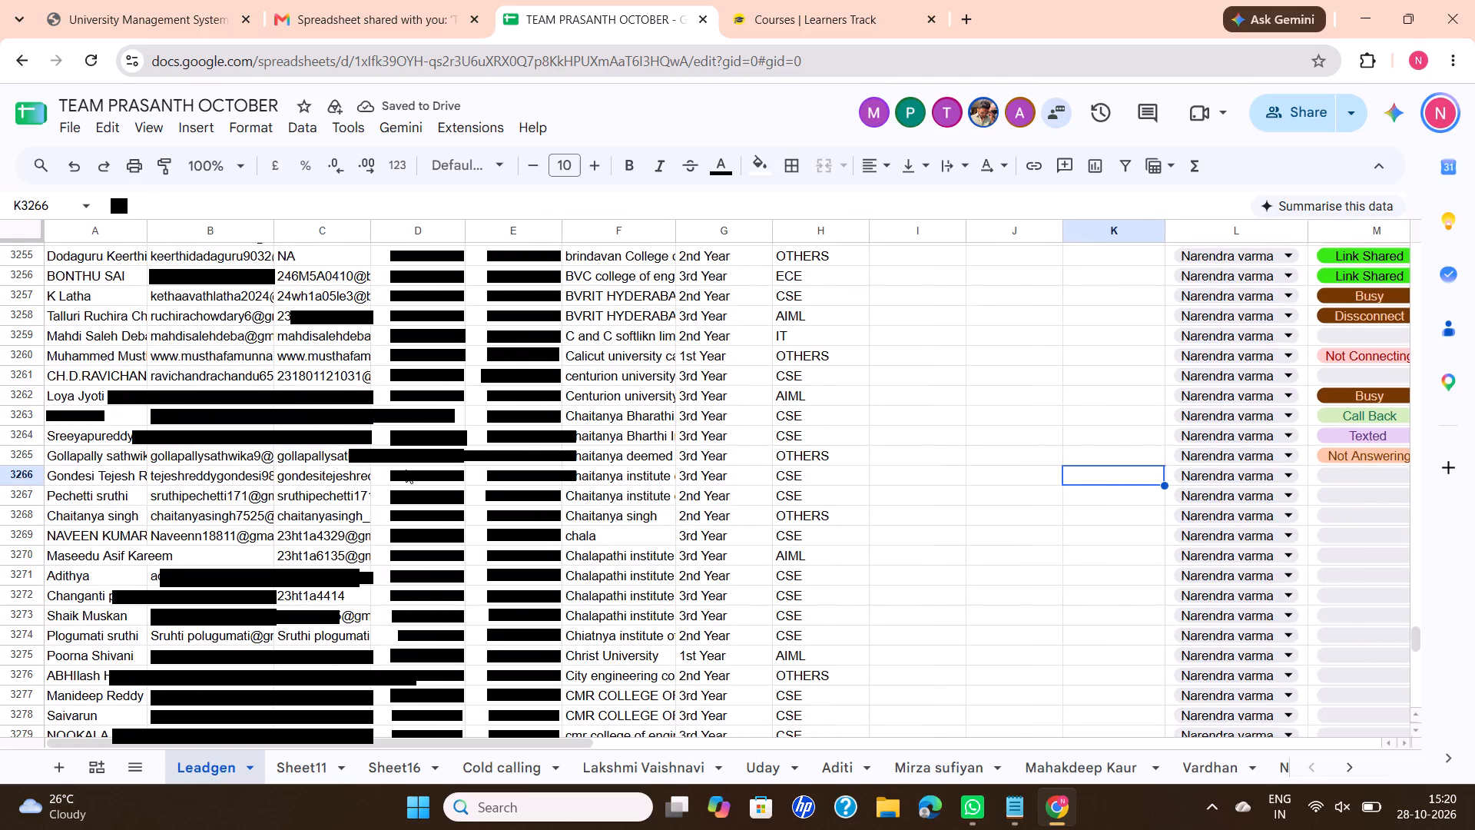
left_click(406, 470)
double_click(103, 468)
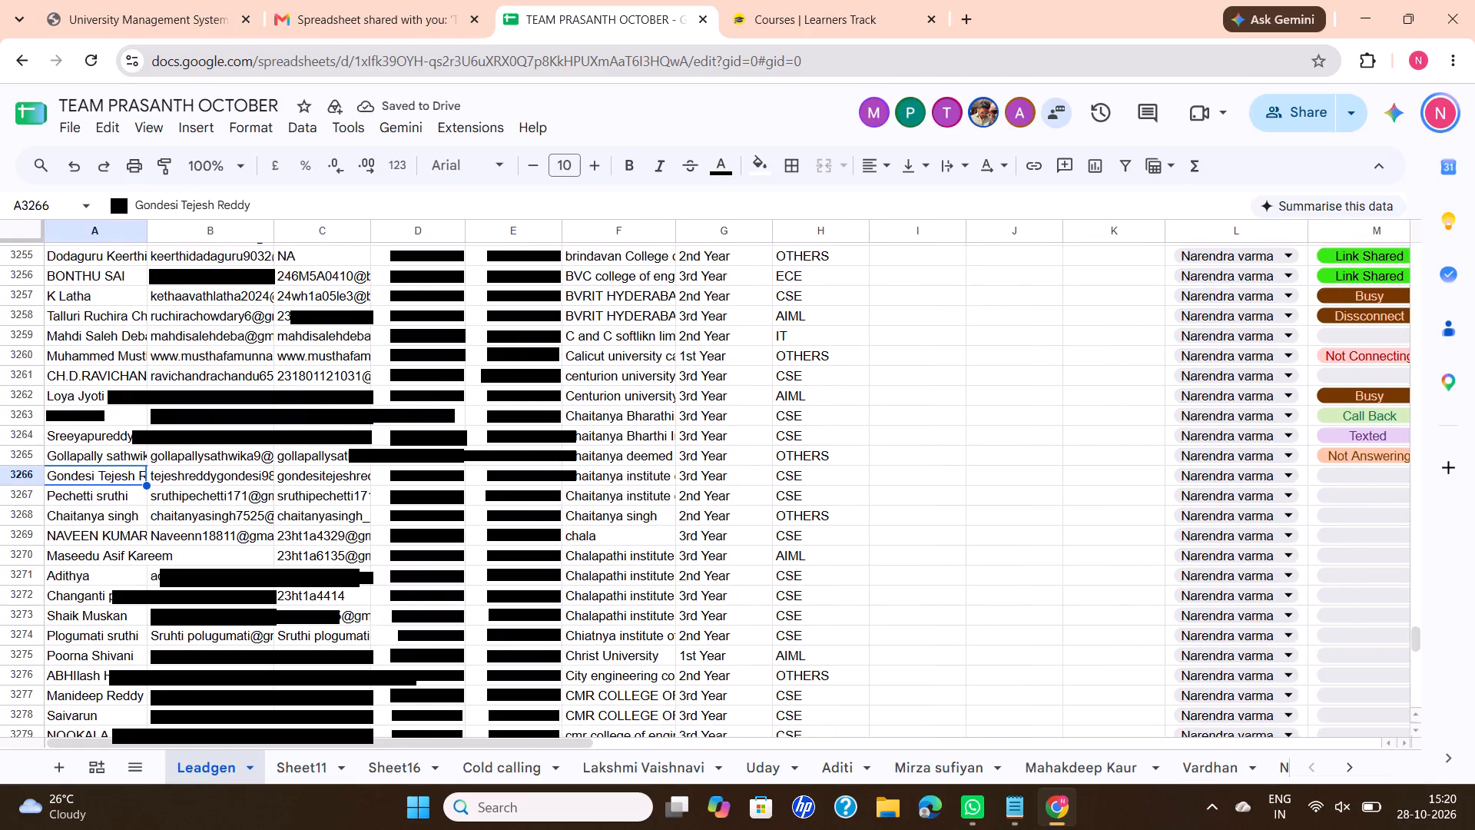
triple_click(103, 478)
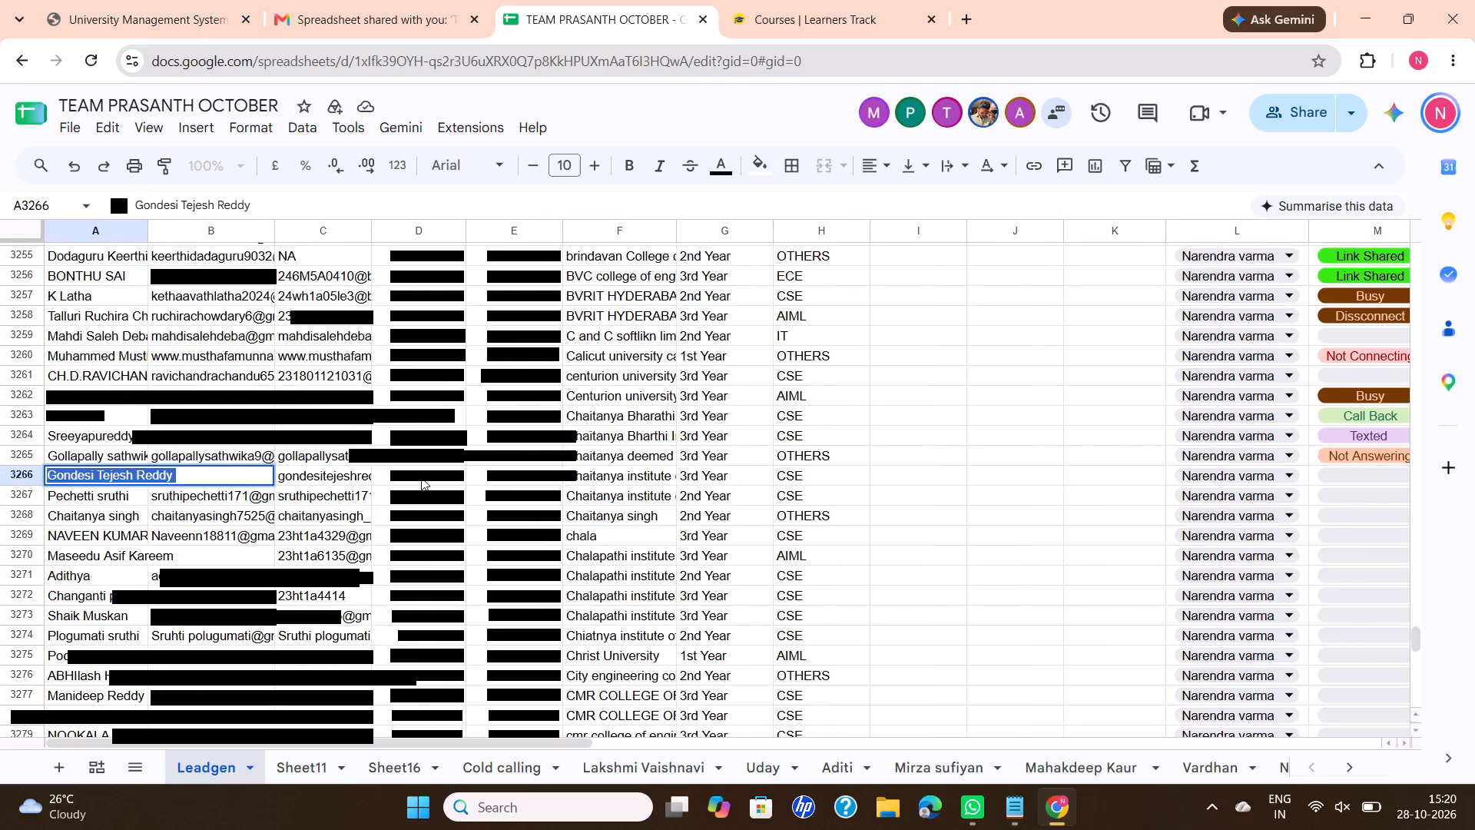
left_click(421, 477)
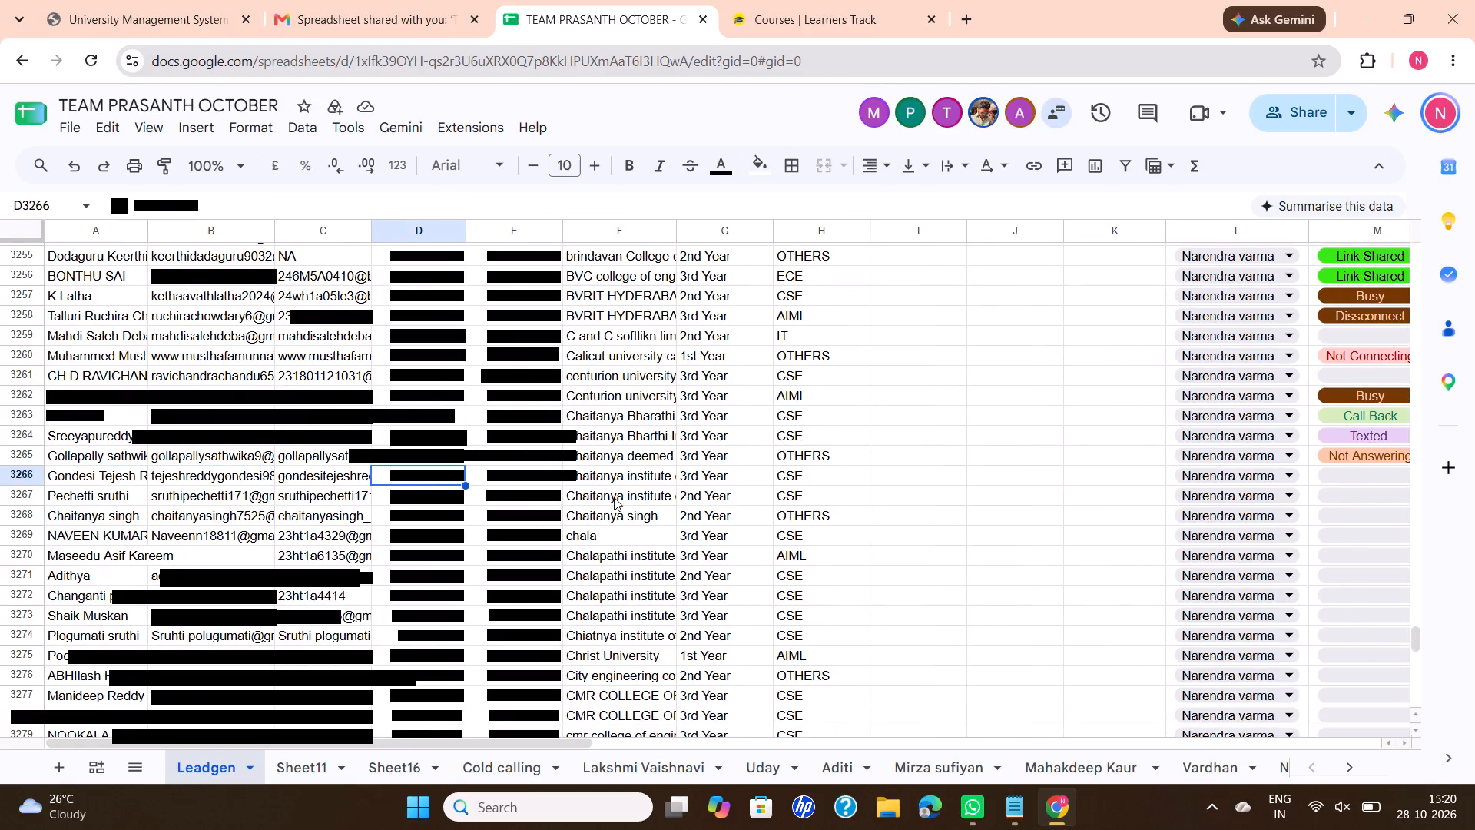
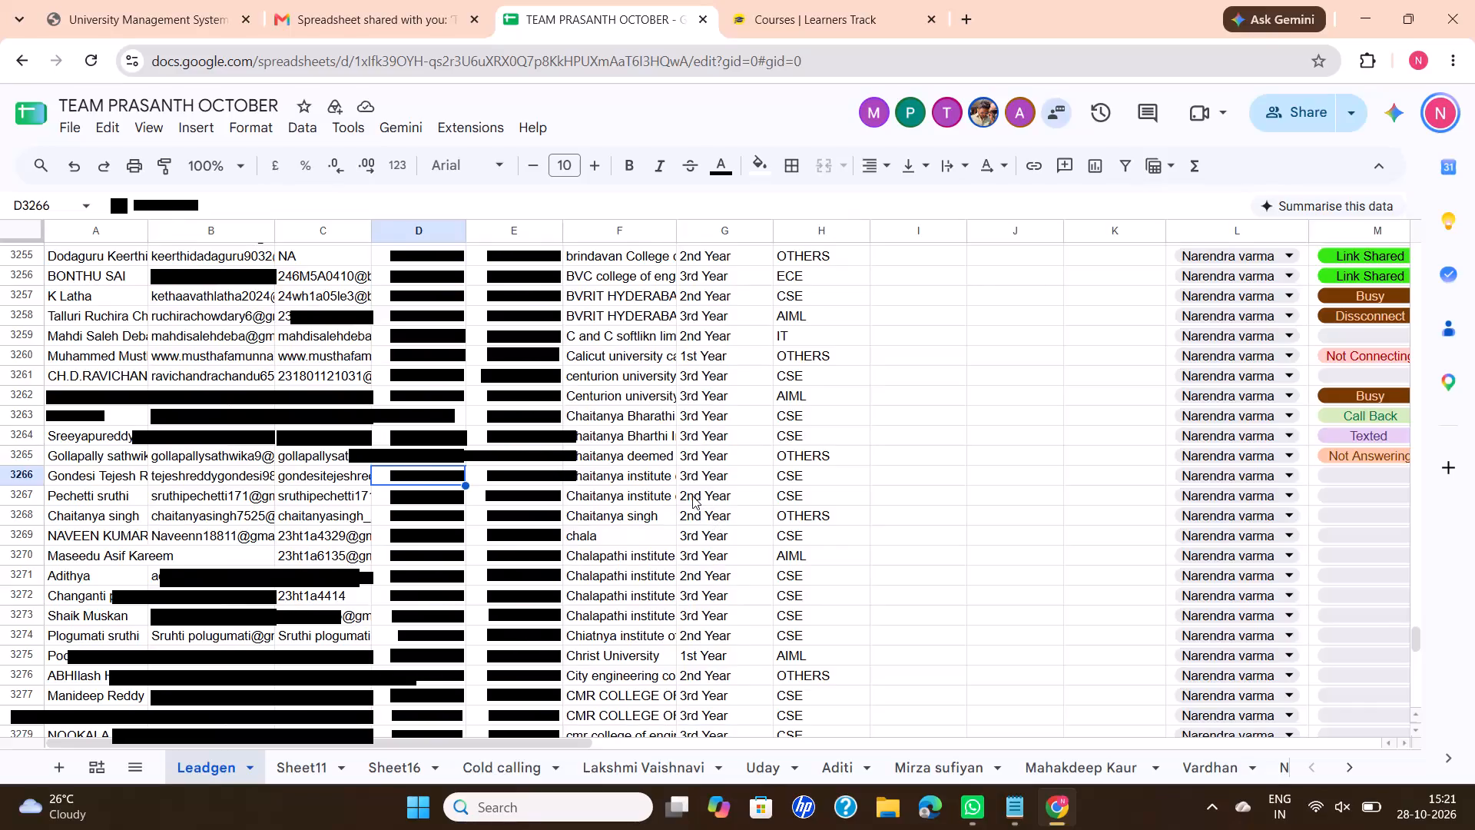
Set the column M call status of the lead in row 3266 to Dissconnect.
scroll(692, 496, "left", 1)
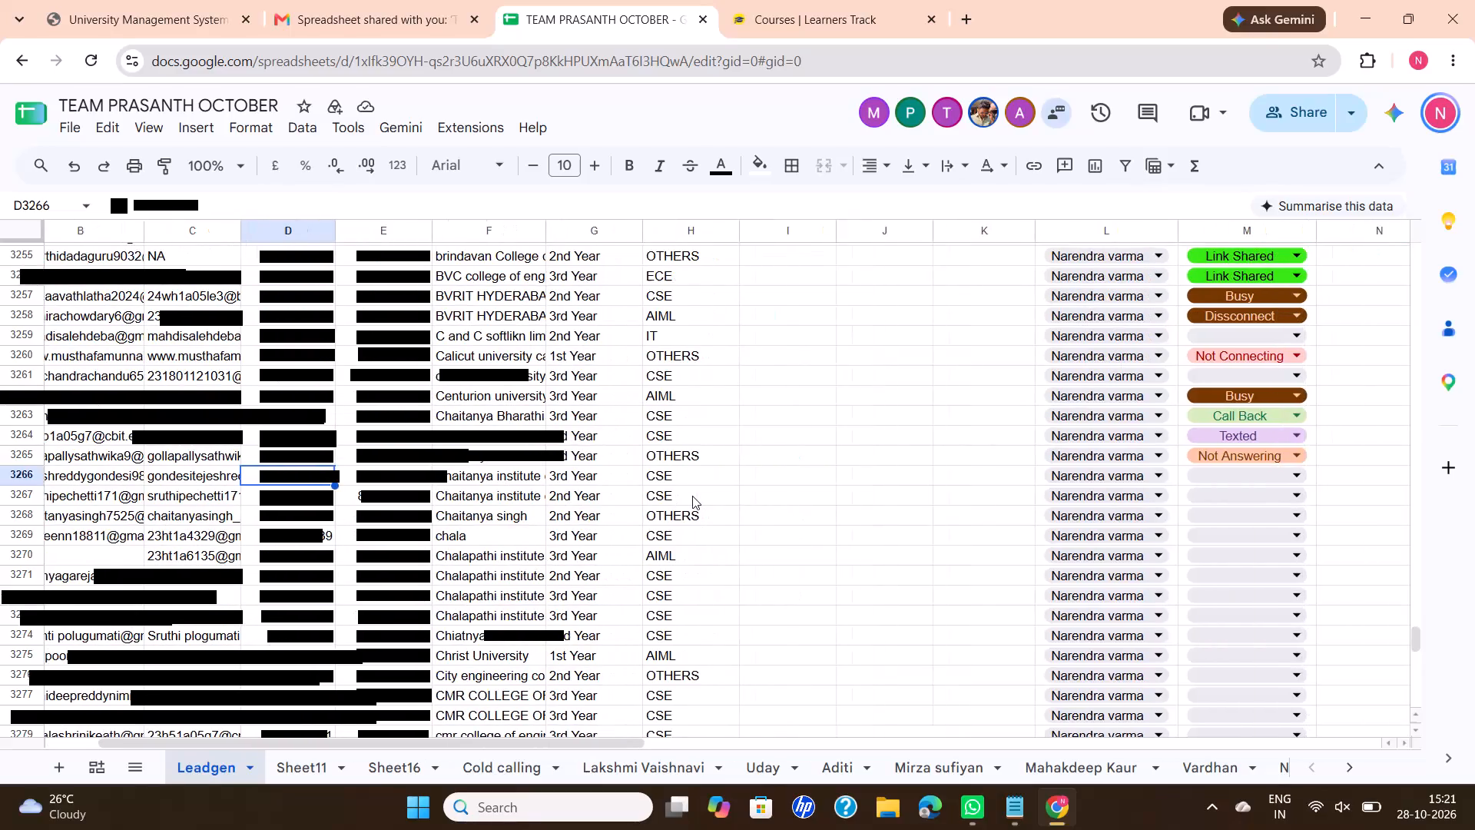
left_click(1188, 474)
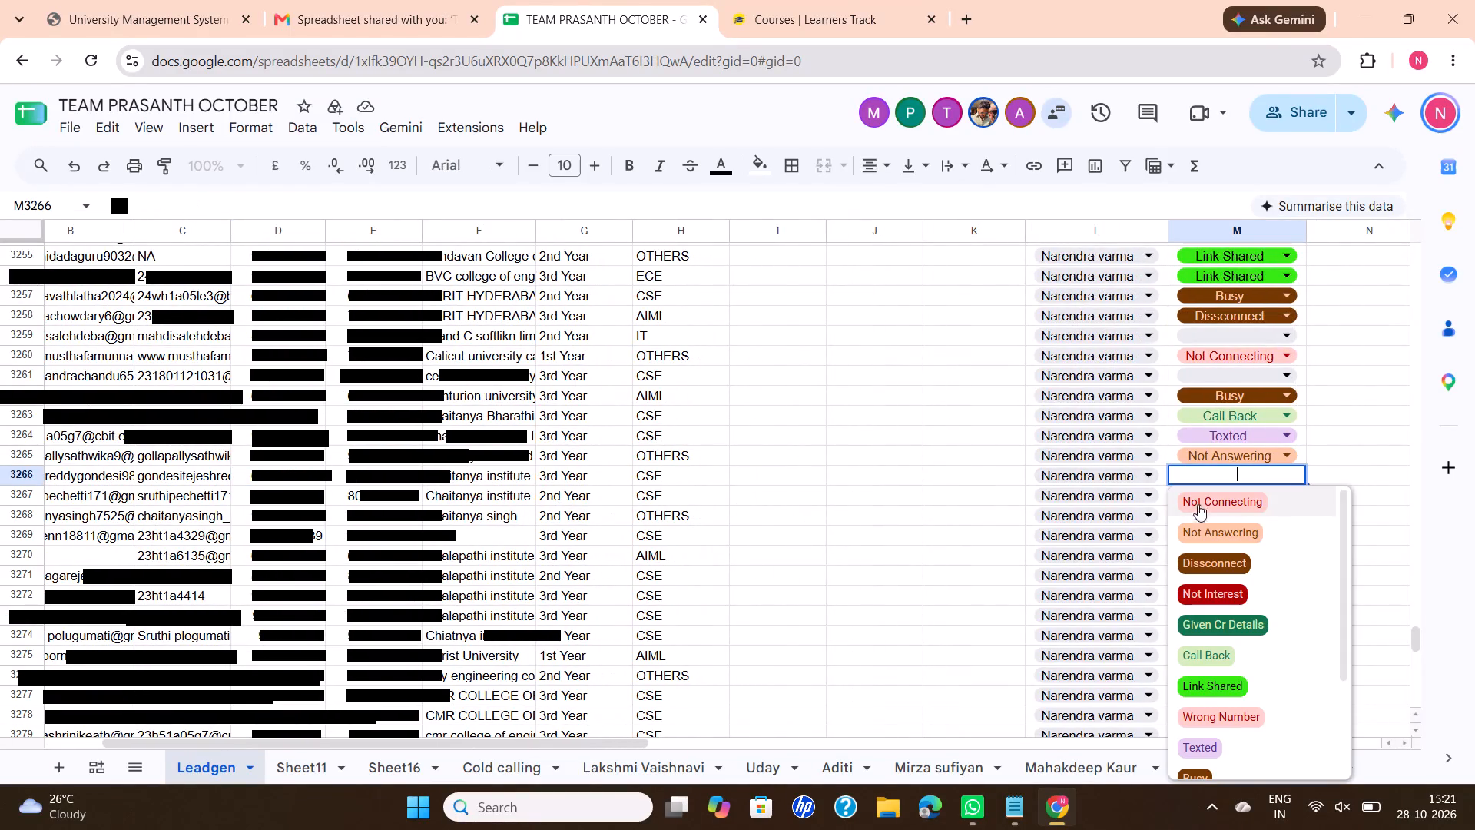
left_click(1185, 556)
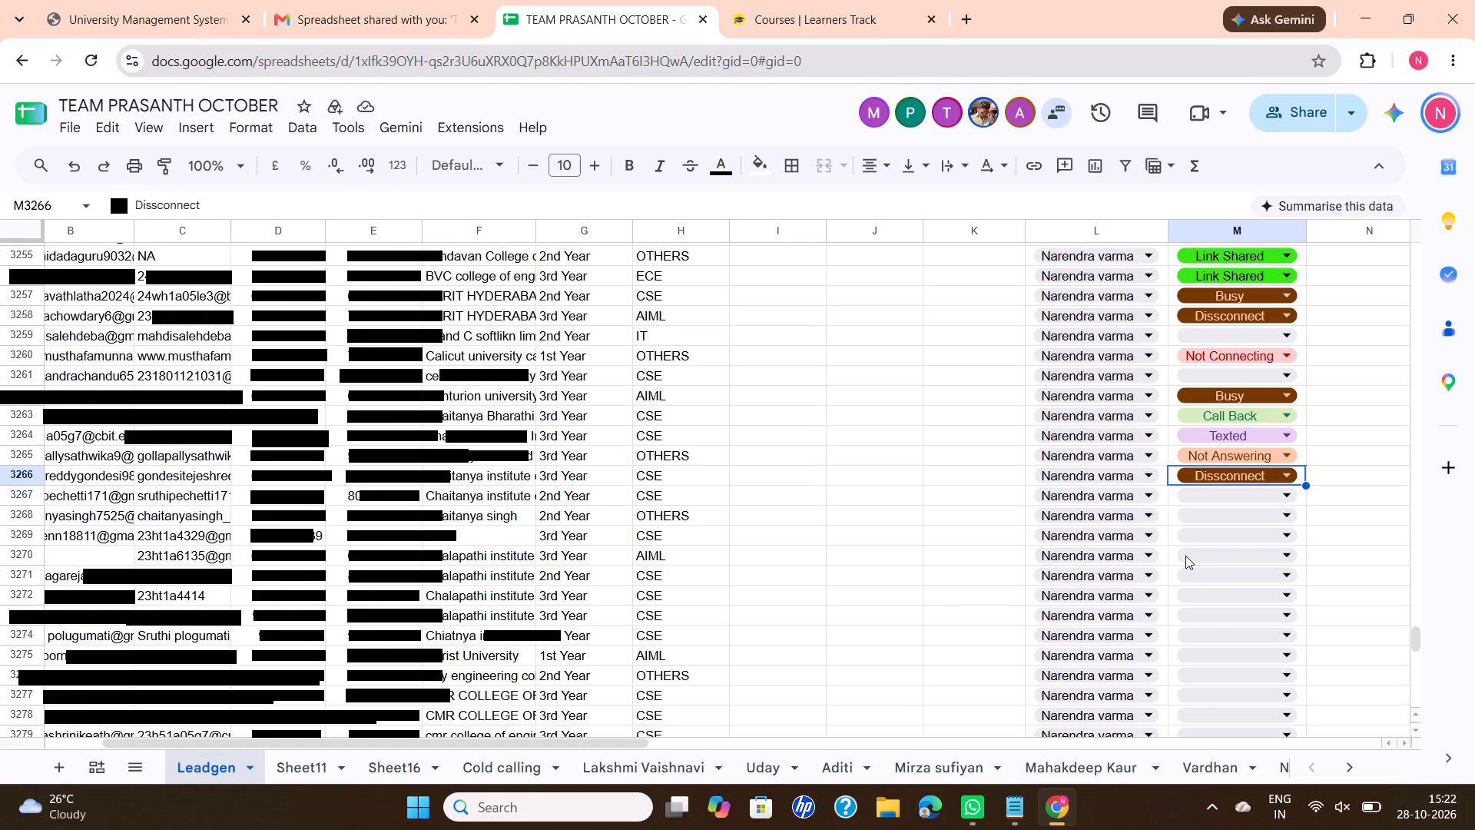
Check the column D contact details of the lead in row 3267 of the Leadgen sheet.
left_click(999, 485)
left_click(976, 494)
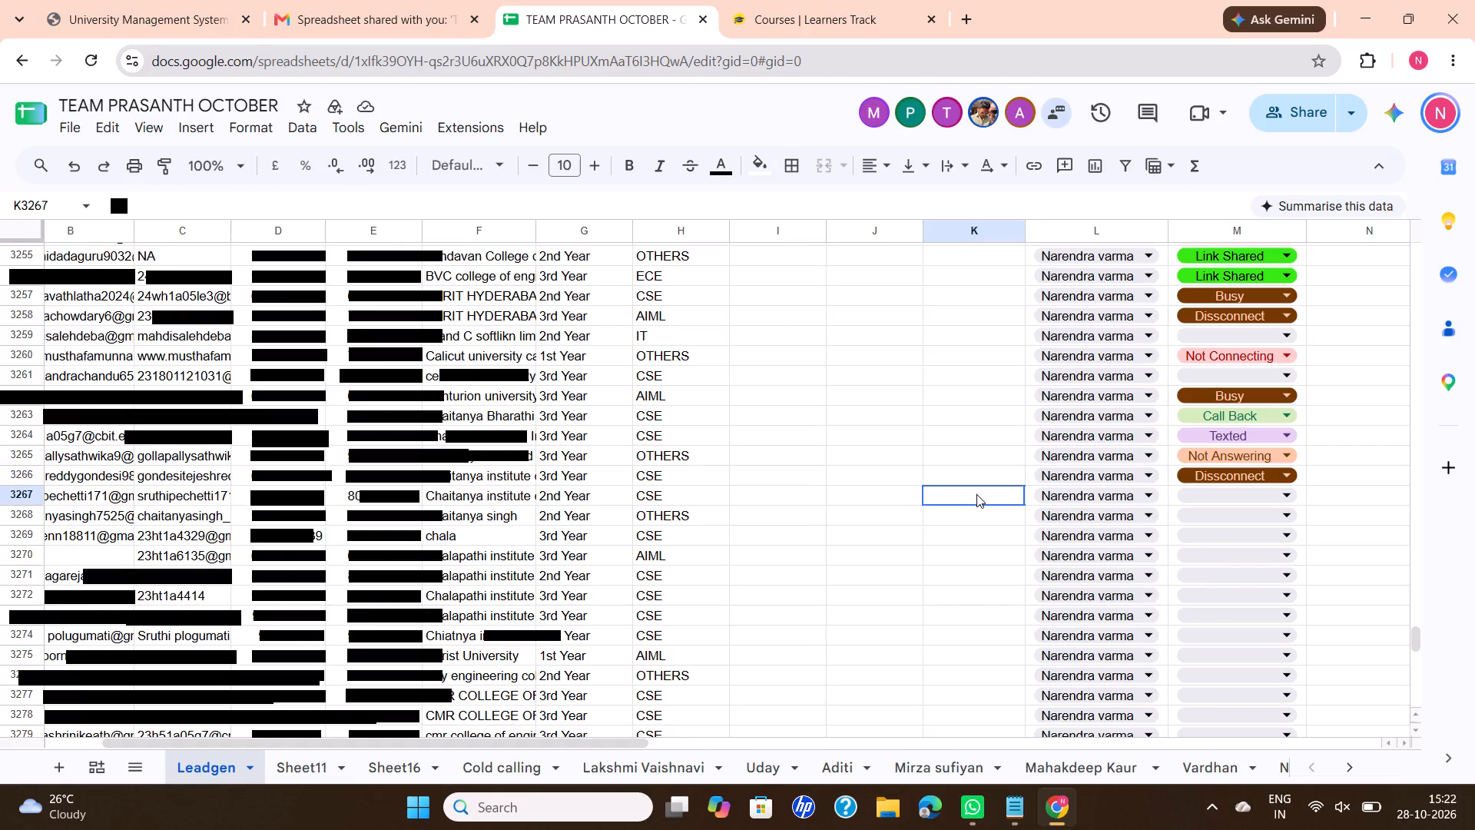
scroll(976, 494, "right", 4)
left_click(409, 488)
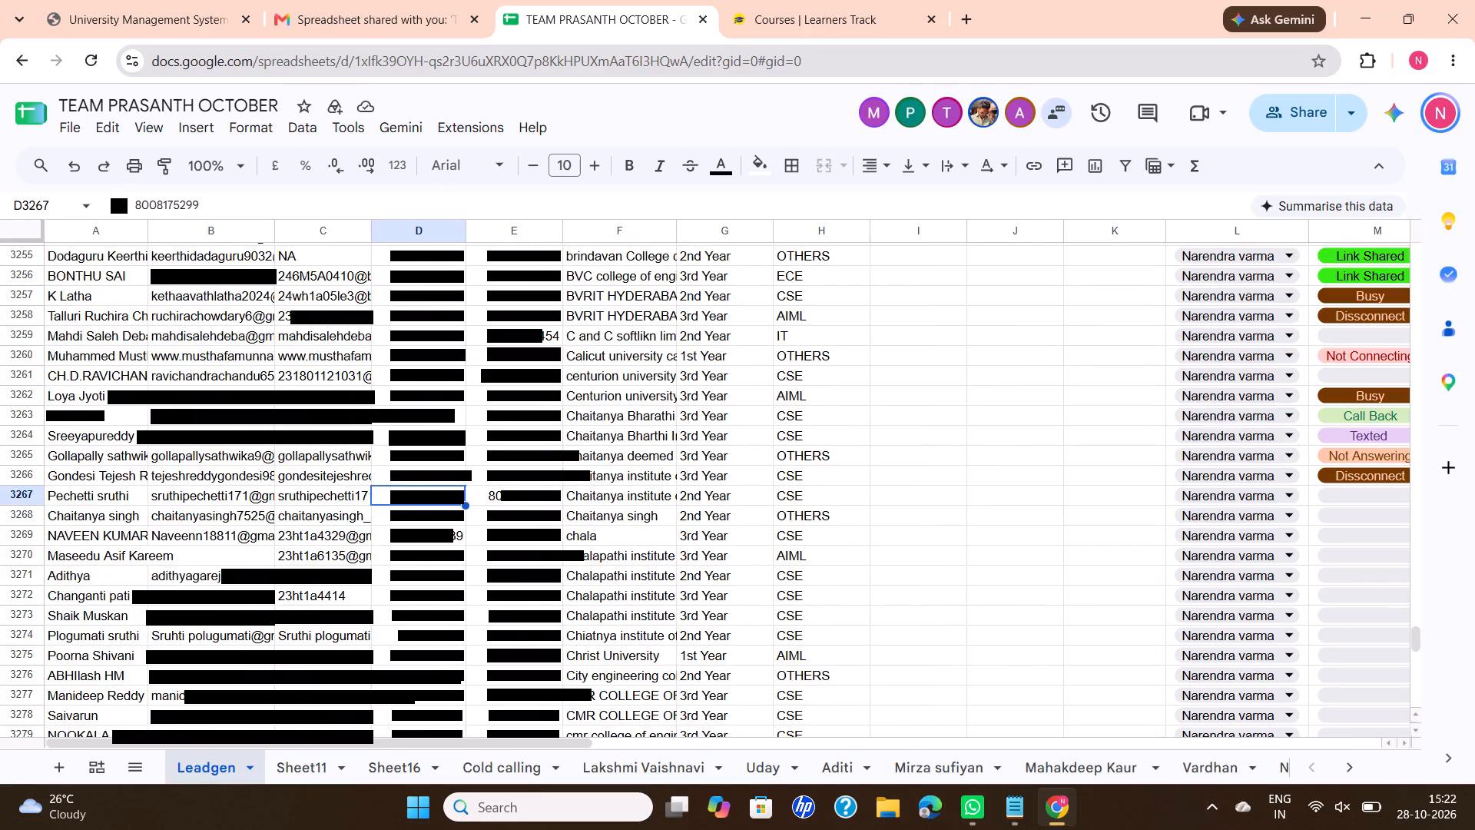
scroll(199, 510, "down", 1)
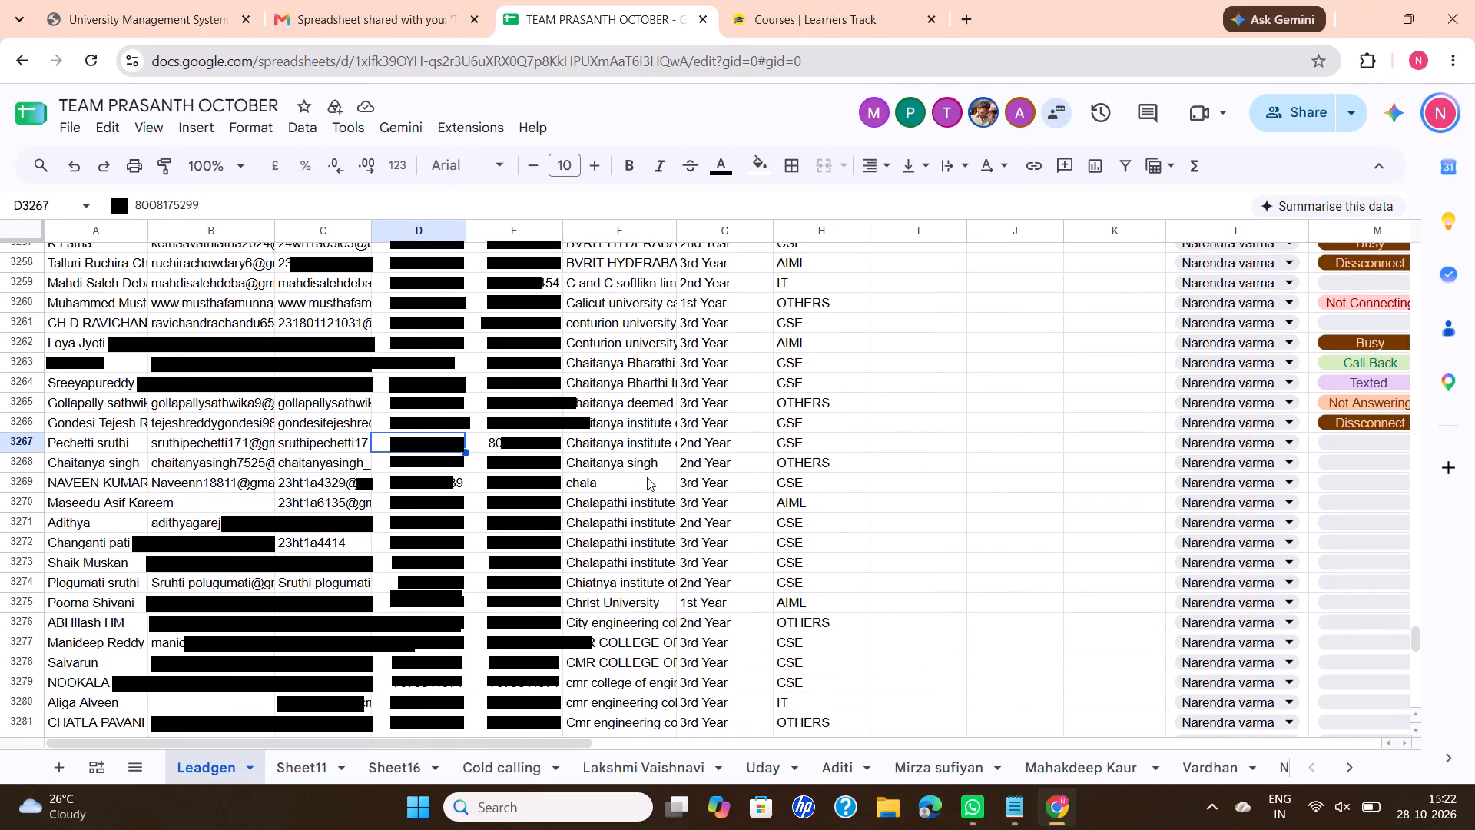
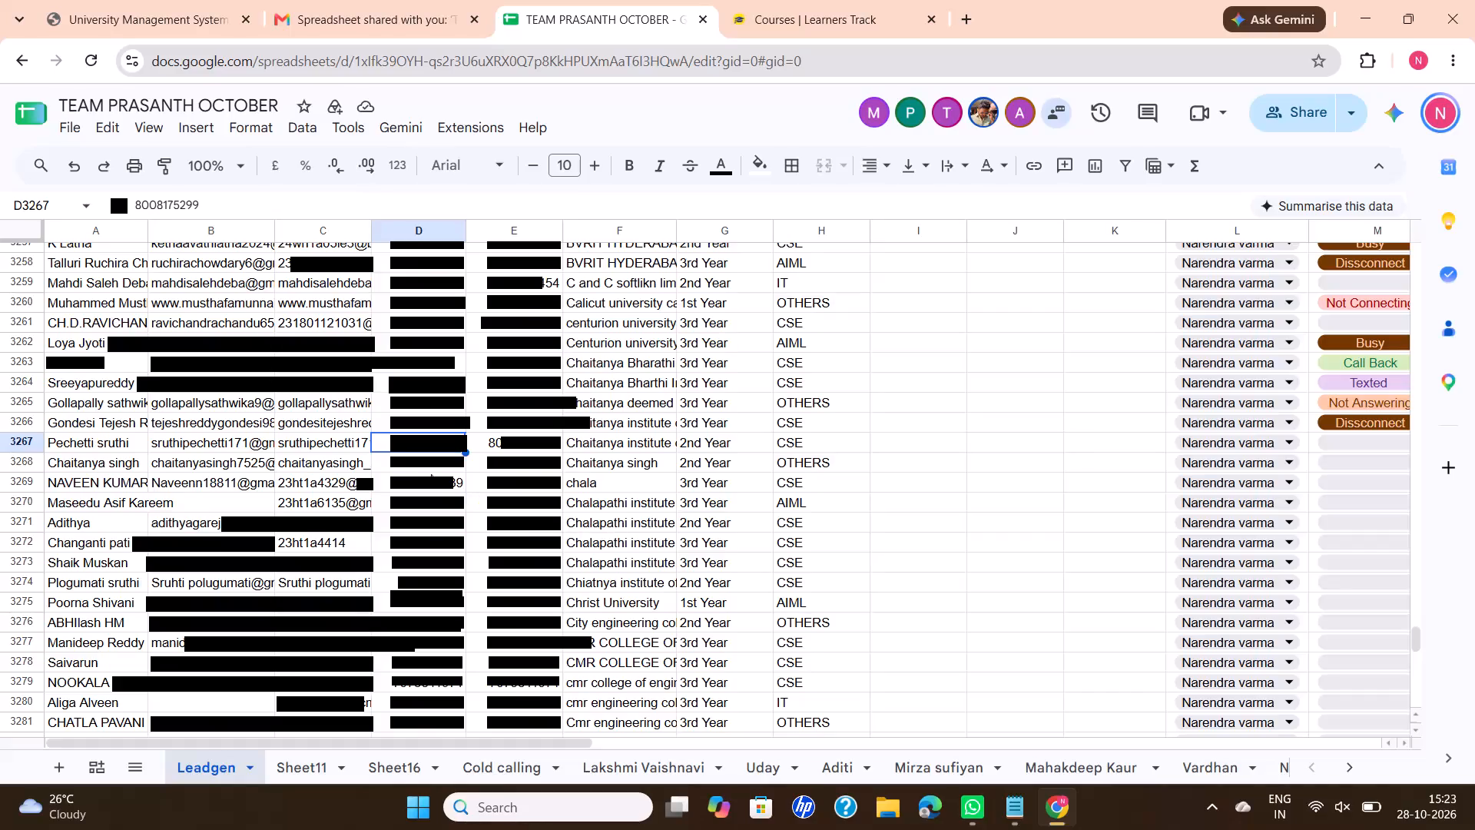
Copy the column D contact number of the lead in row 3267 of the Leadgen sheet.
triple_click(404, 440)
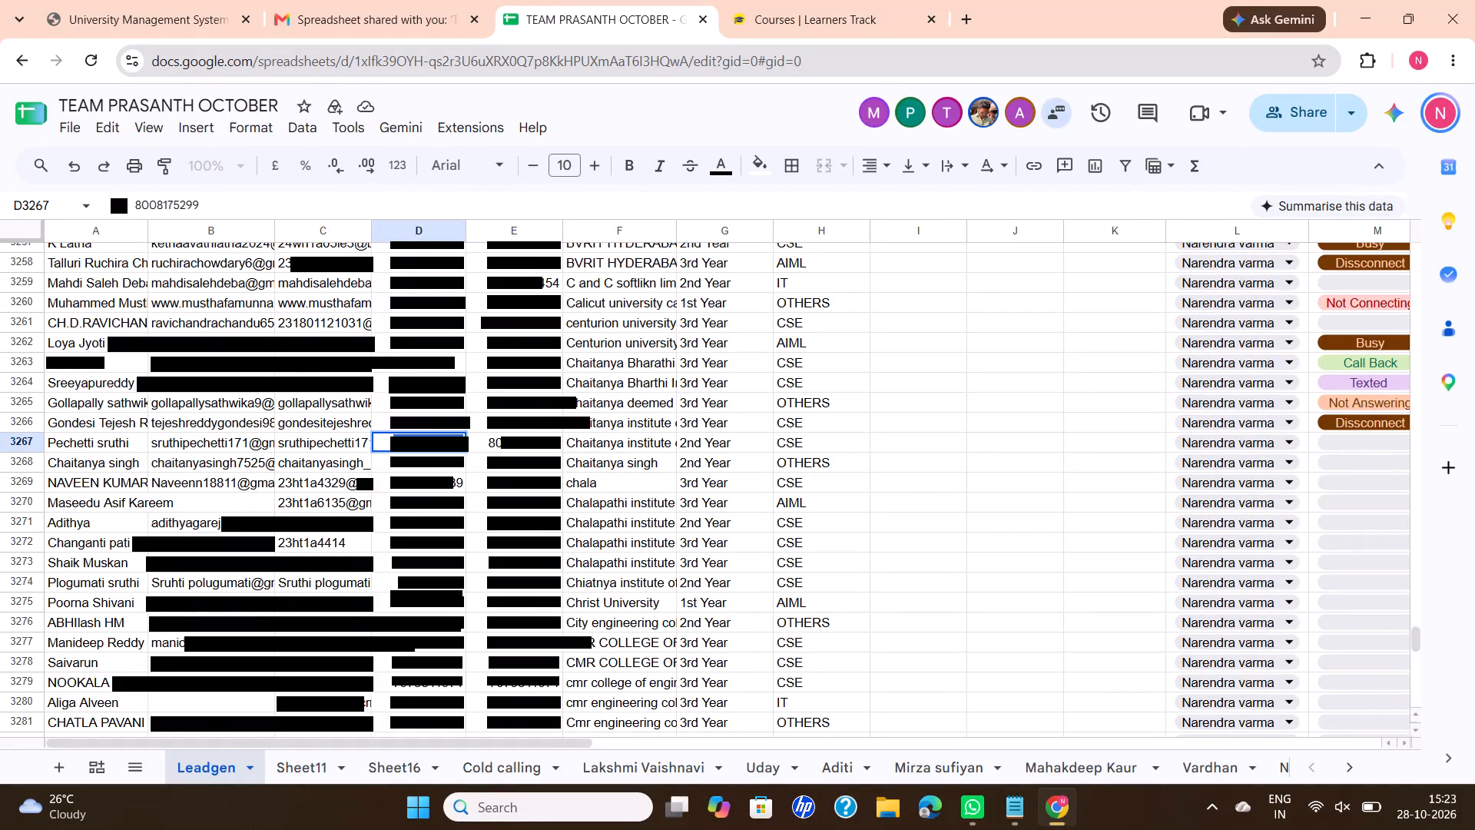
key("ctrl+c")
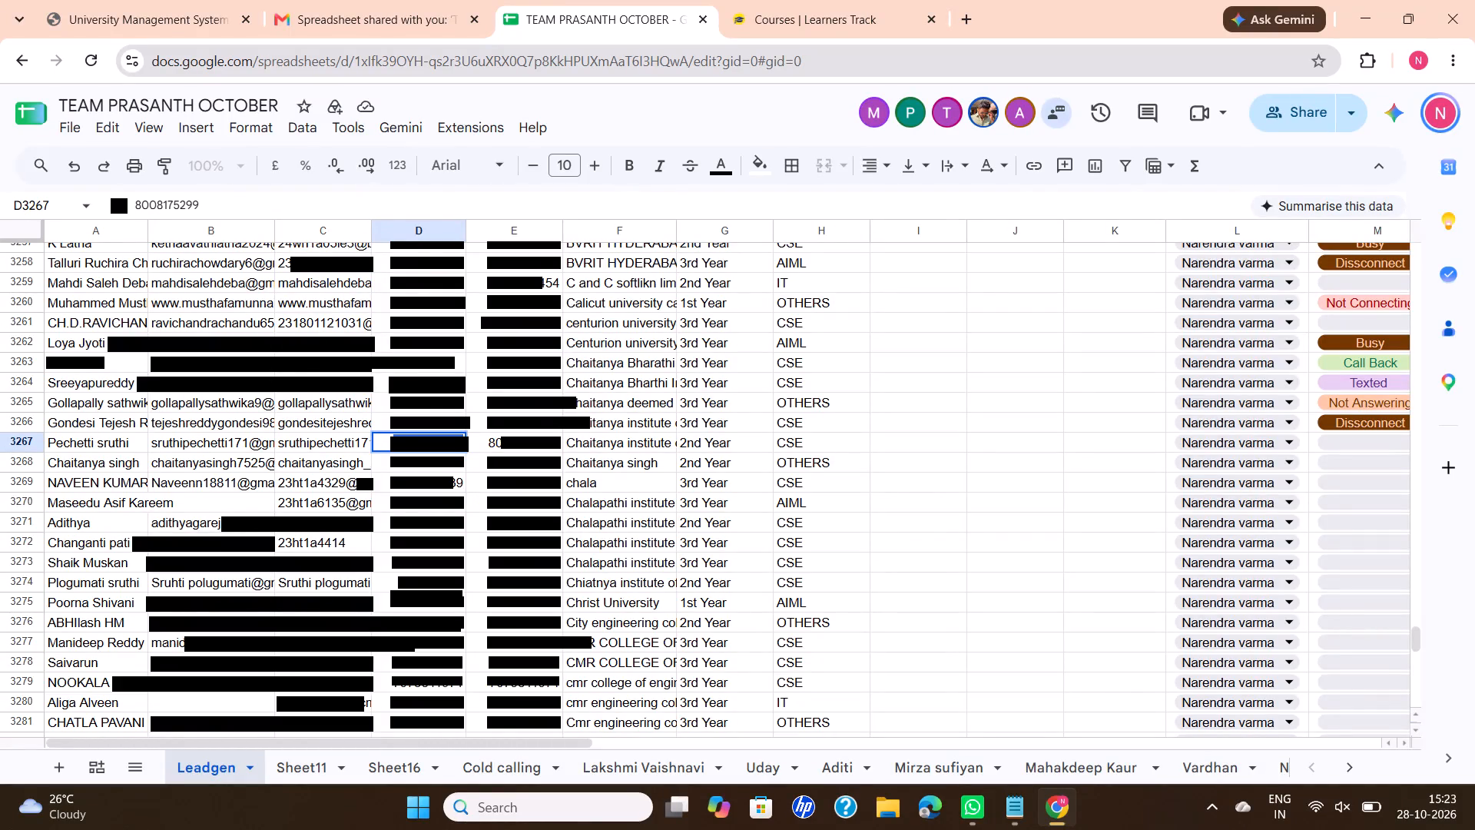
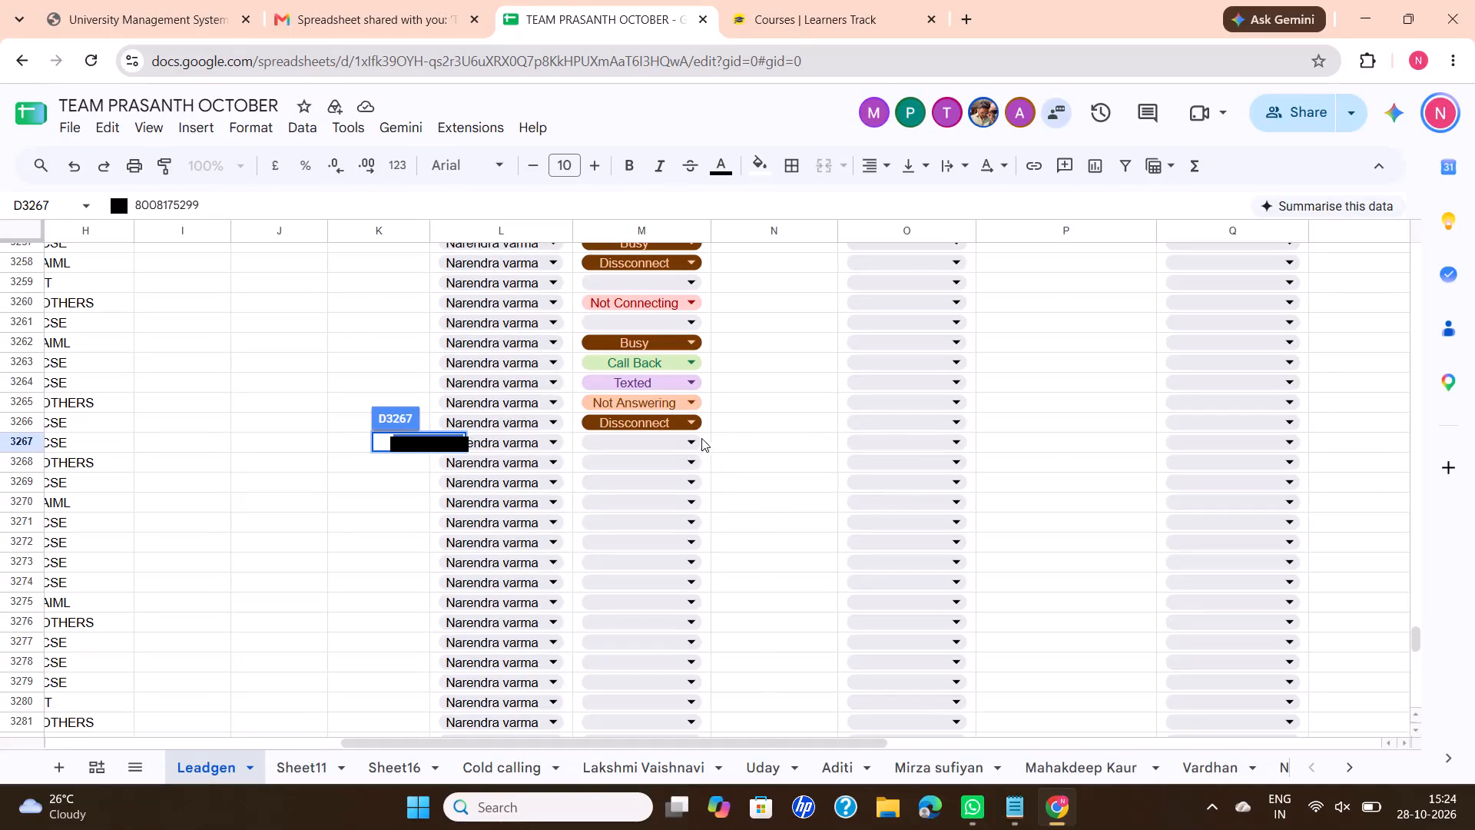
Set the column M call status of the lead in row 3267 to Texted.
left_click(684, 442)
scroll(632, 533, "down", 1)
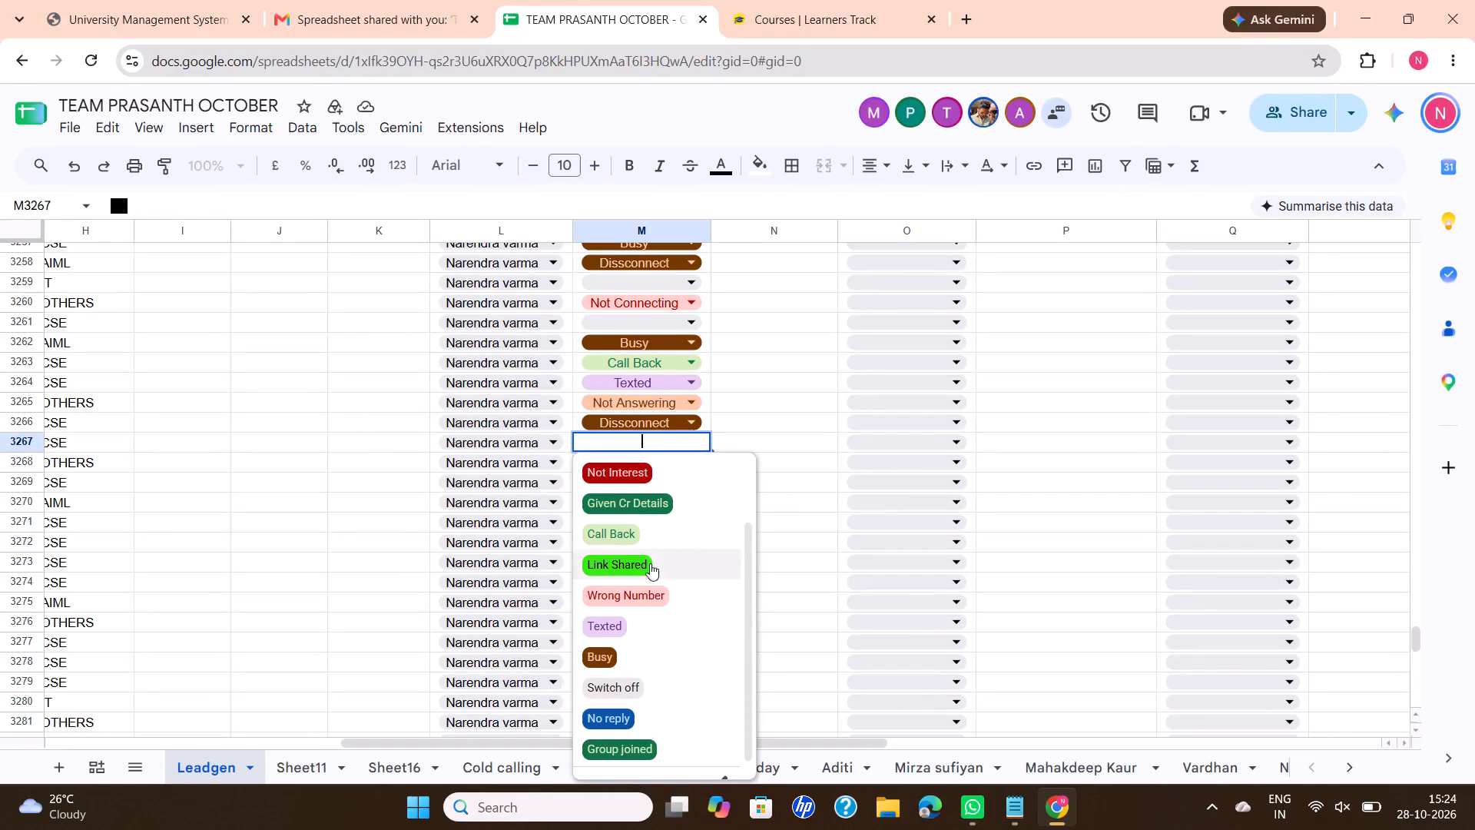
left_click(633, 629)
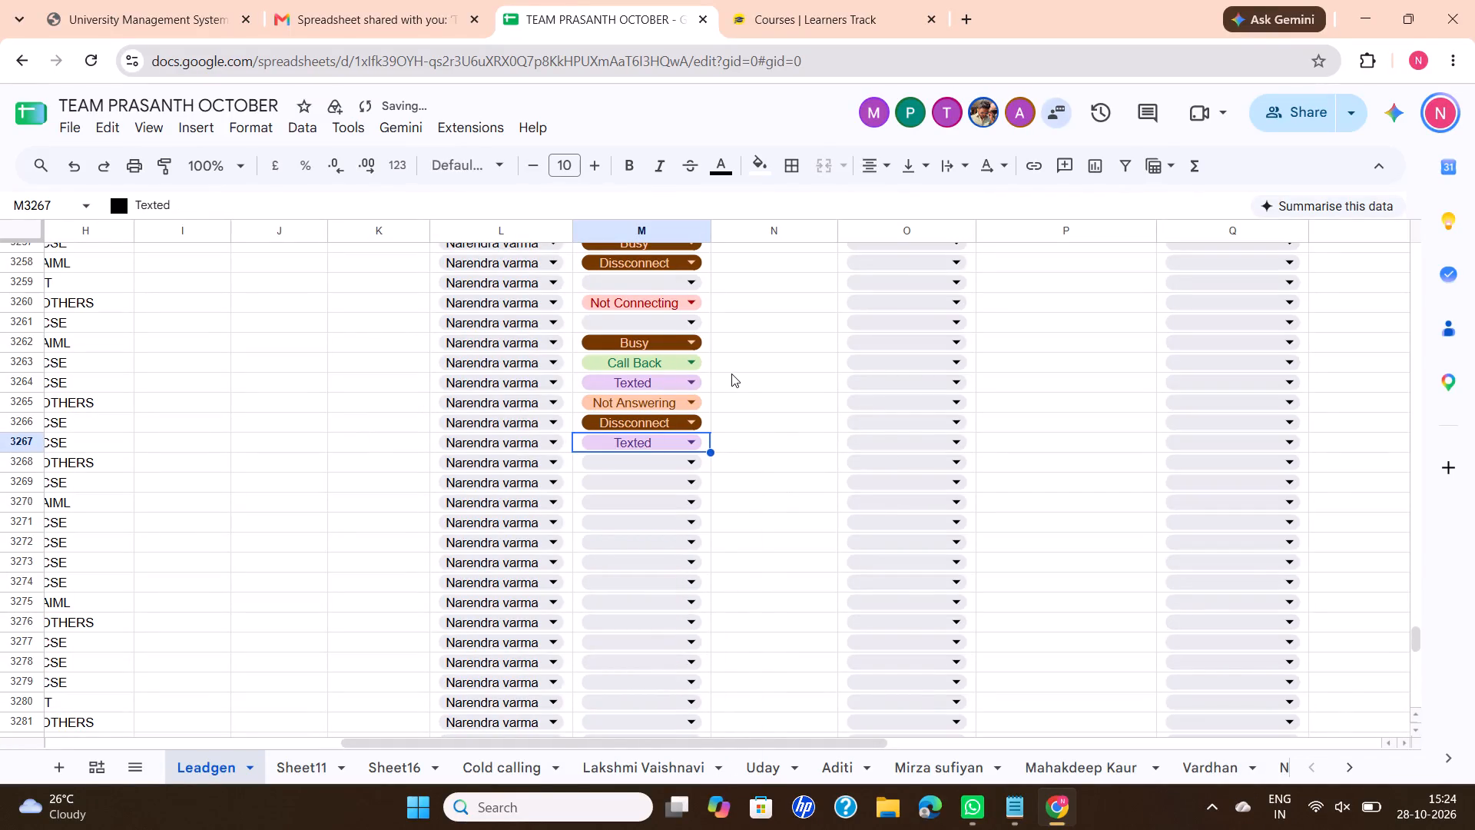
double_click(731, 377)
Return to the contact columns and select the column D number of the lead in row 3264.
left_click(415, 379)
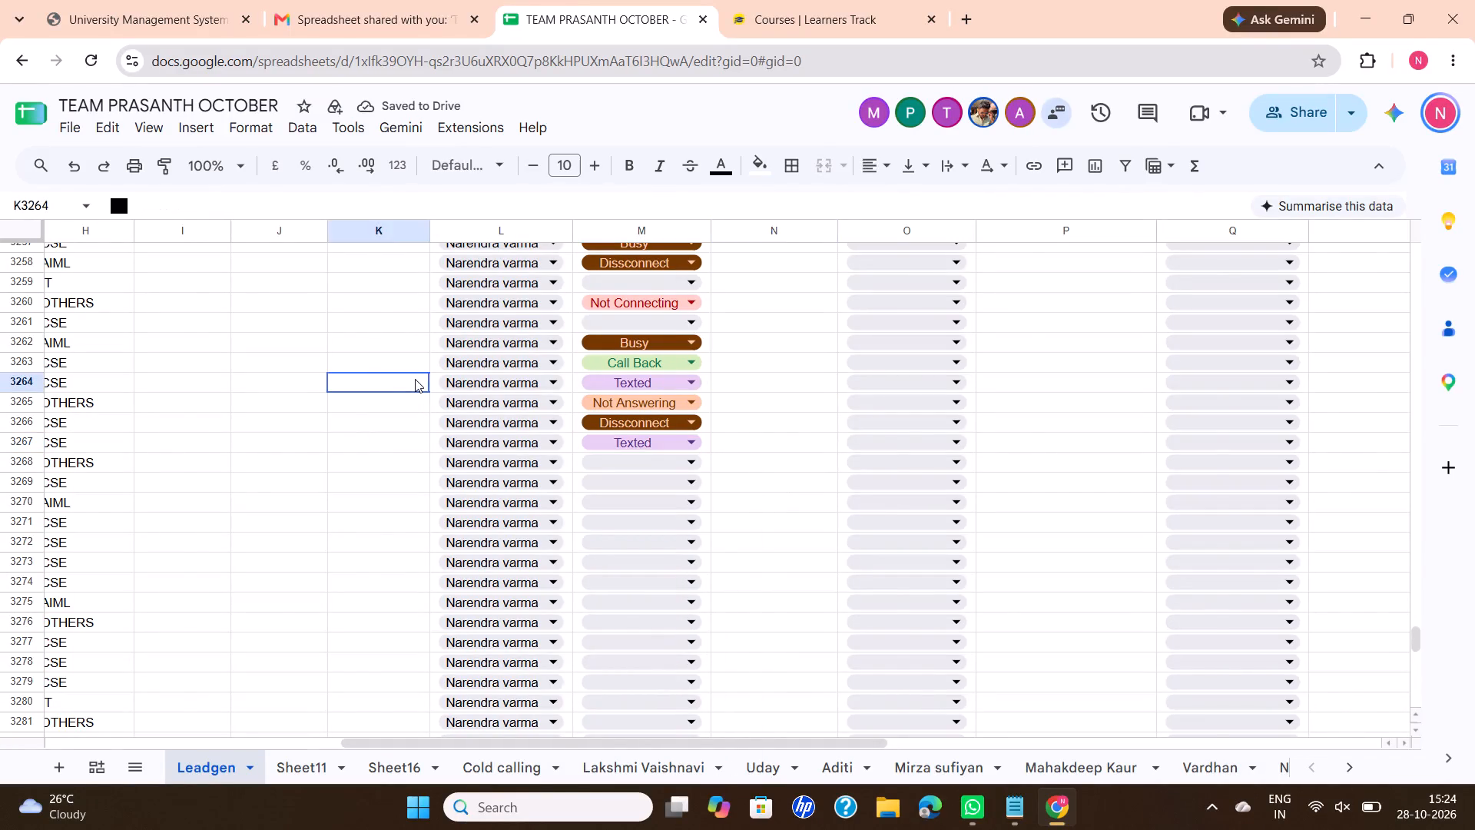
scroll(415, 379, "right", 5)
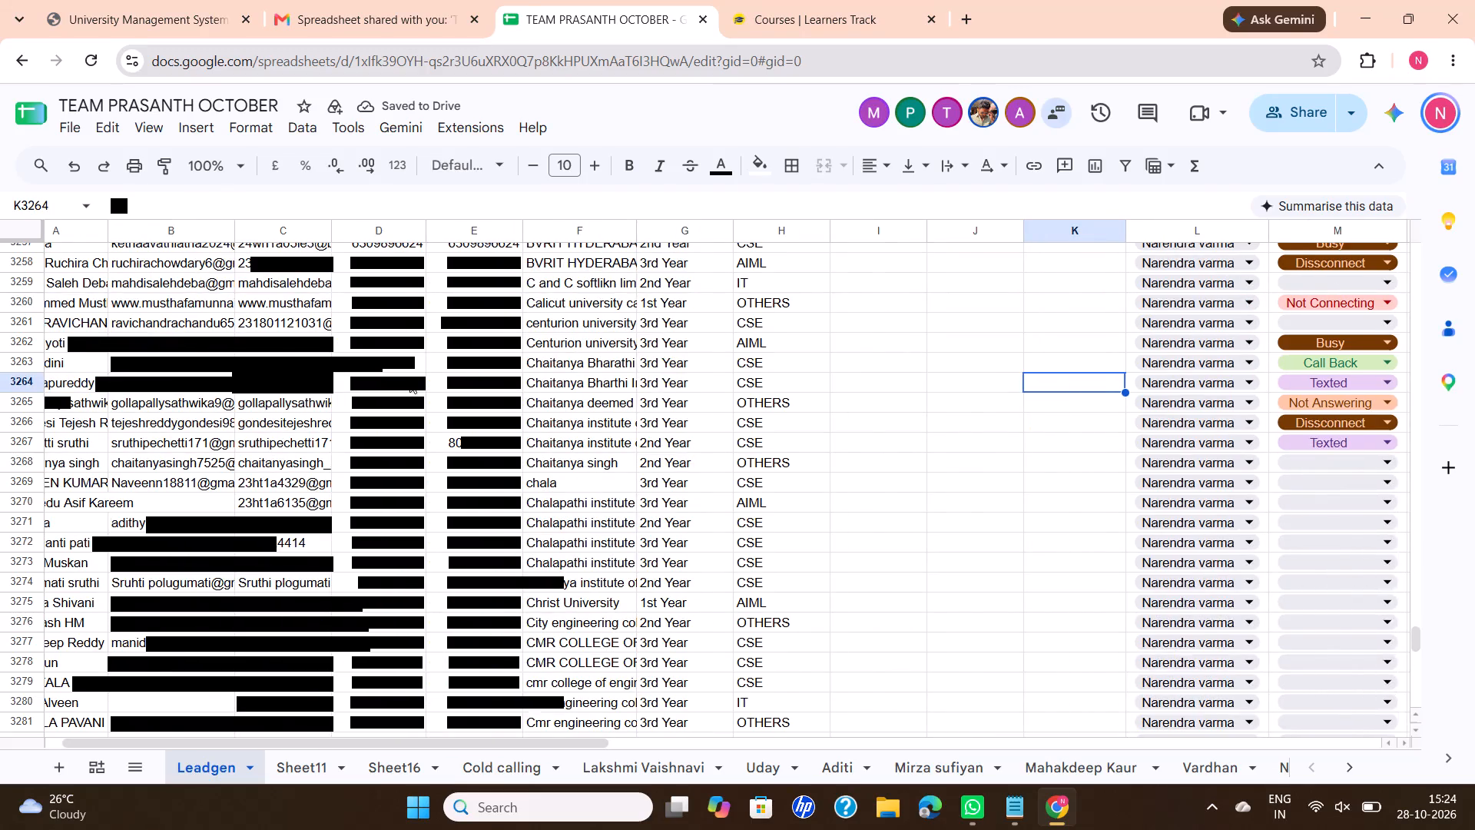
left_click(409, 380)
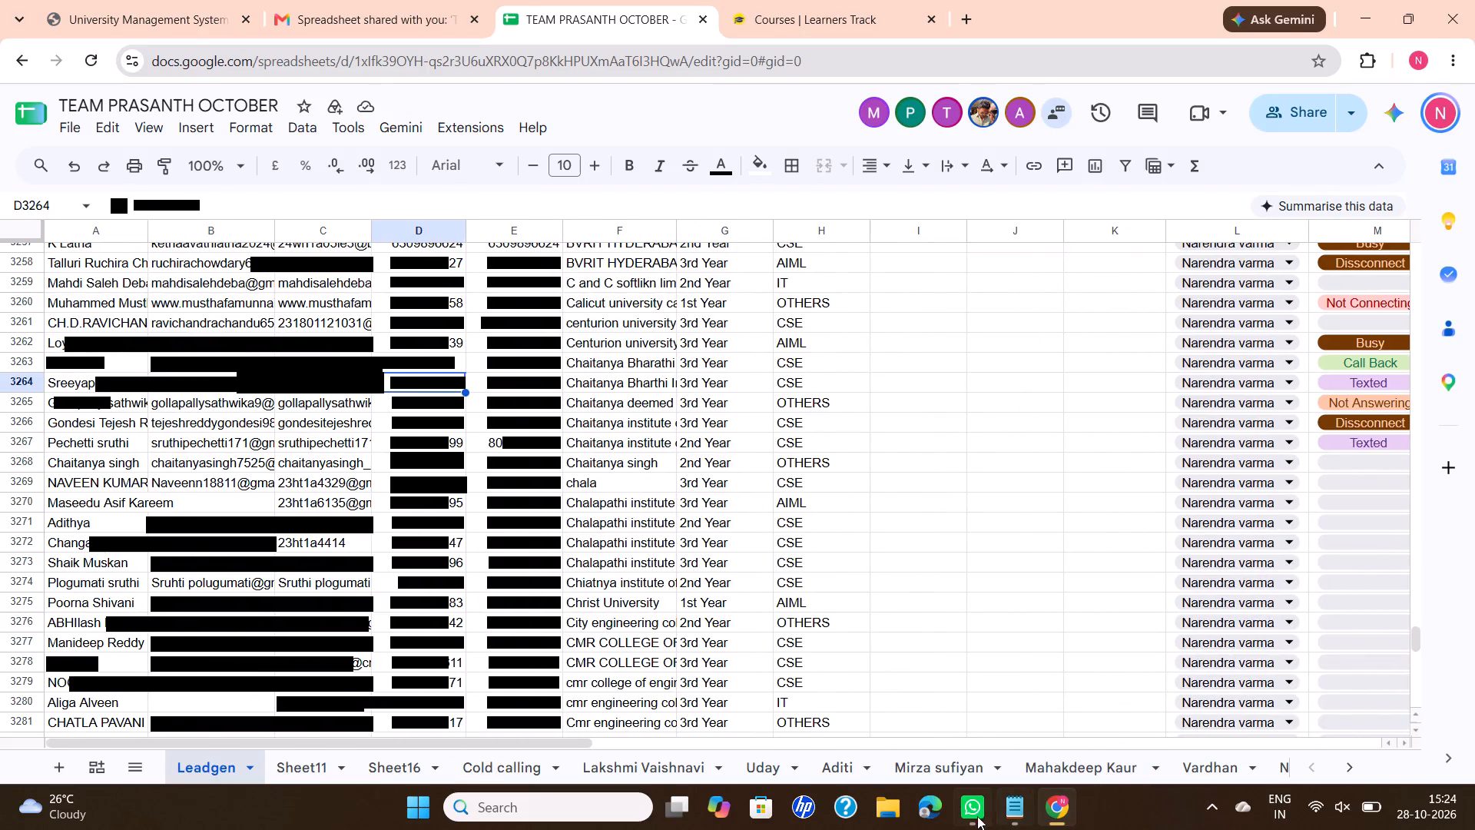
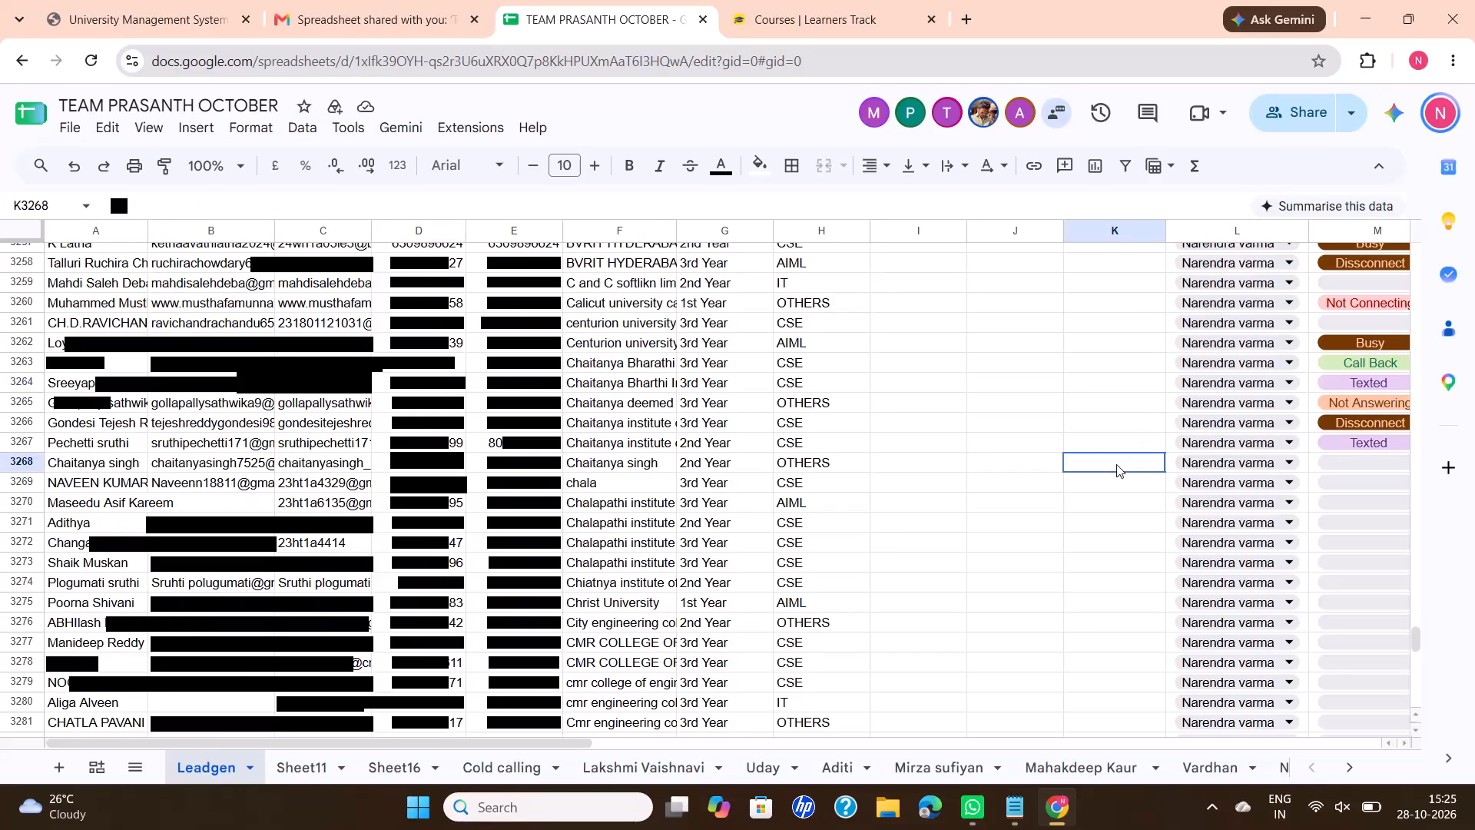
Select the column D contact number of the lead in row 3268 of the Leadgen sheet.
scroll(1116, 464, "right", 3)
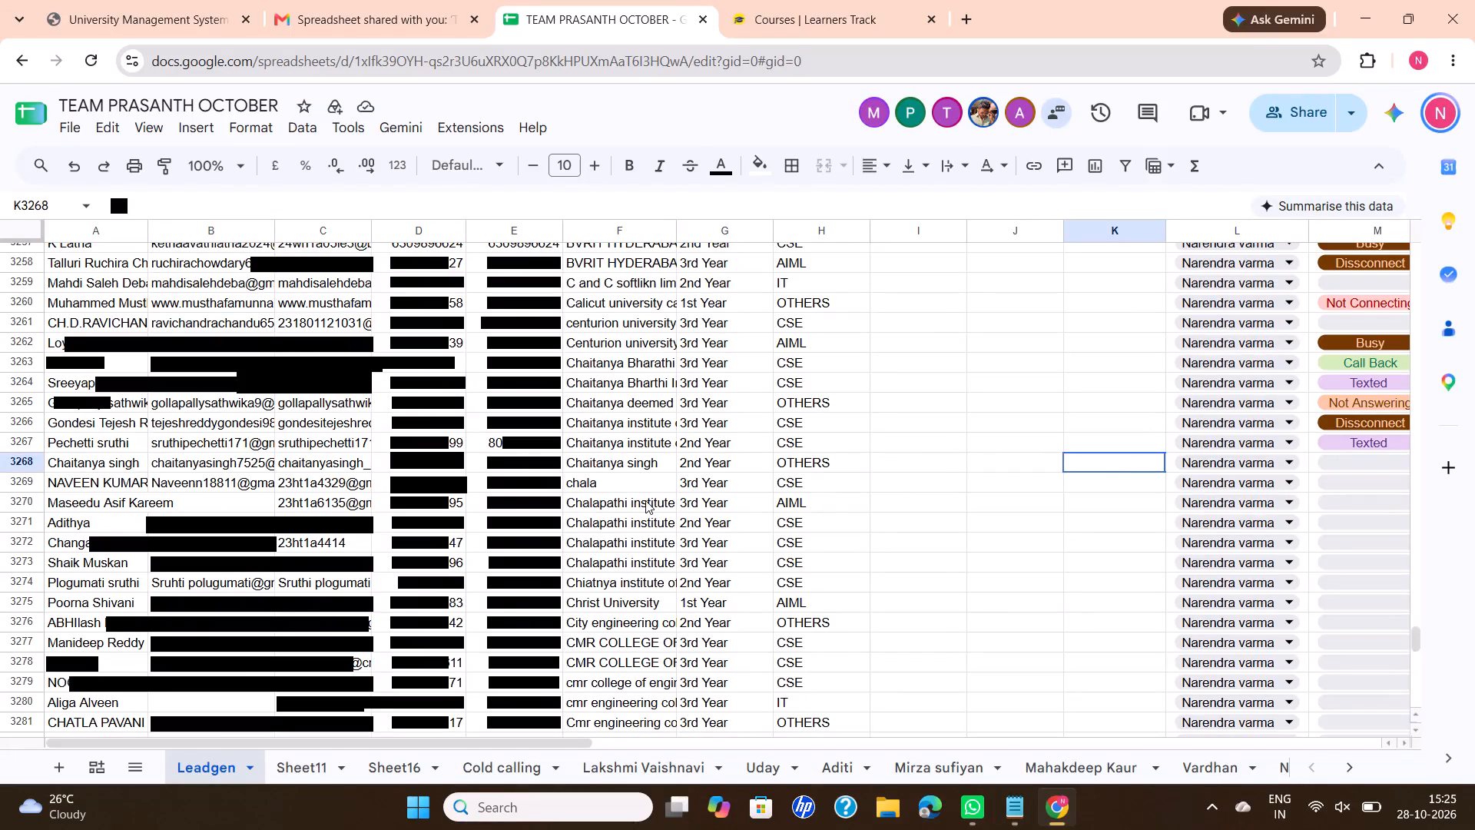
left_click(413, 457)
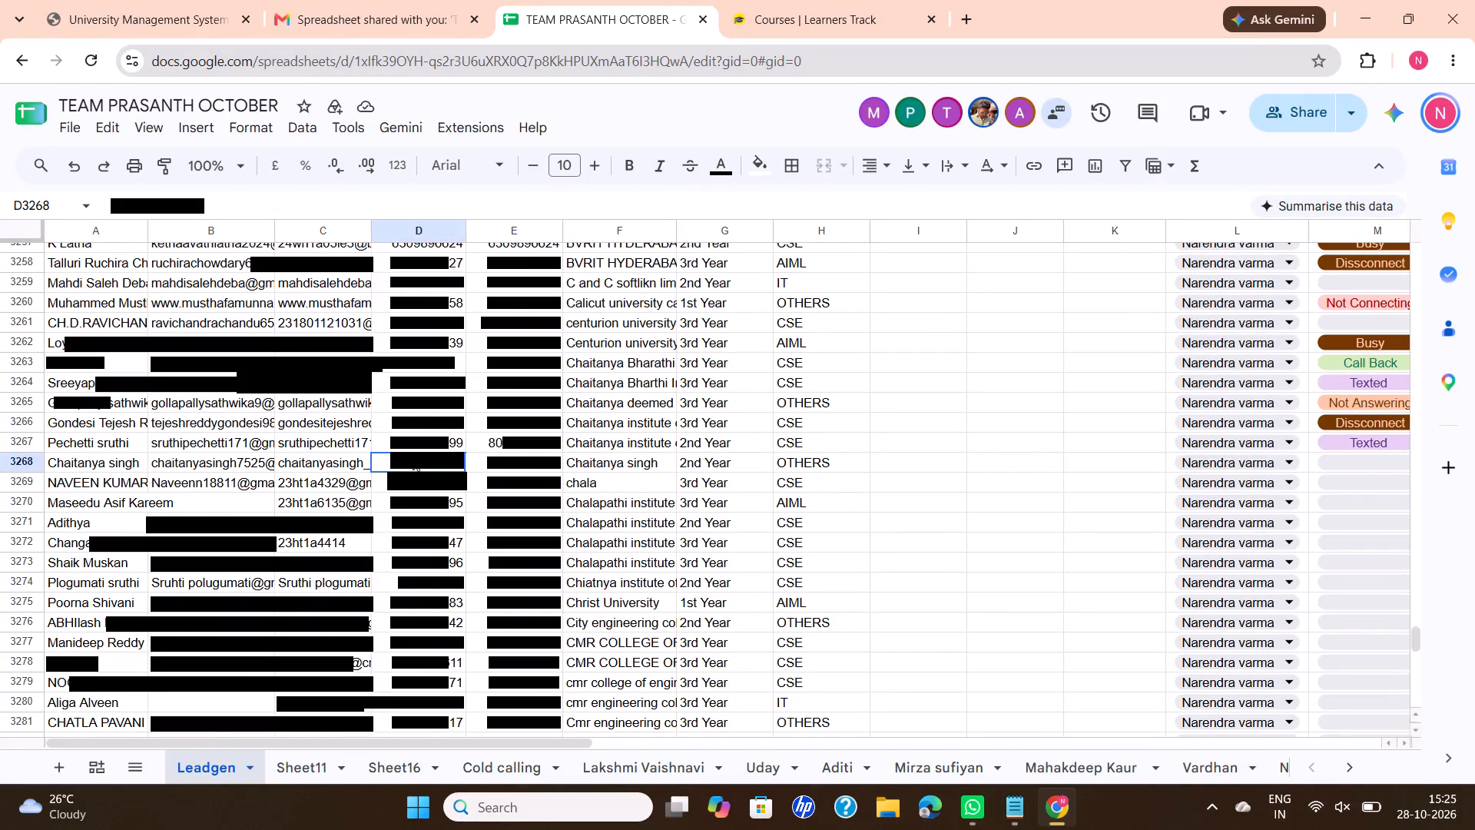
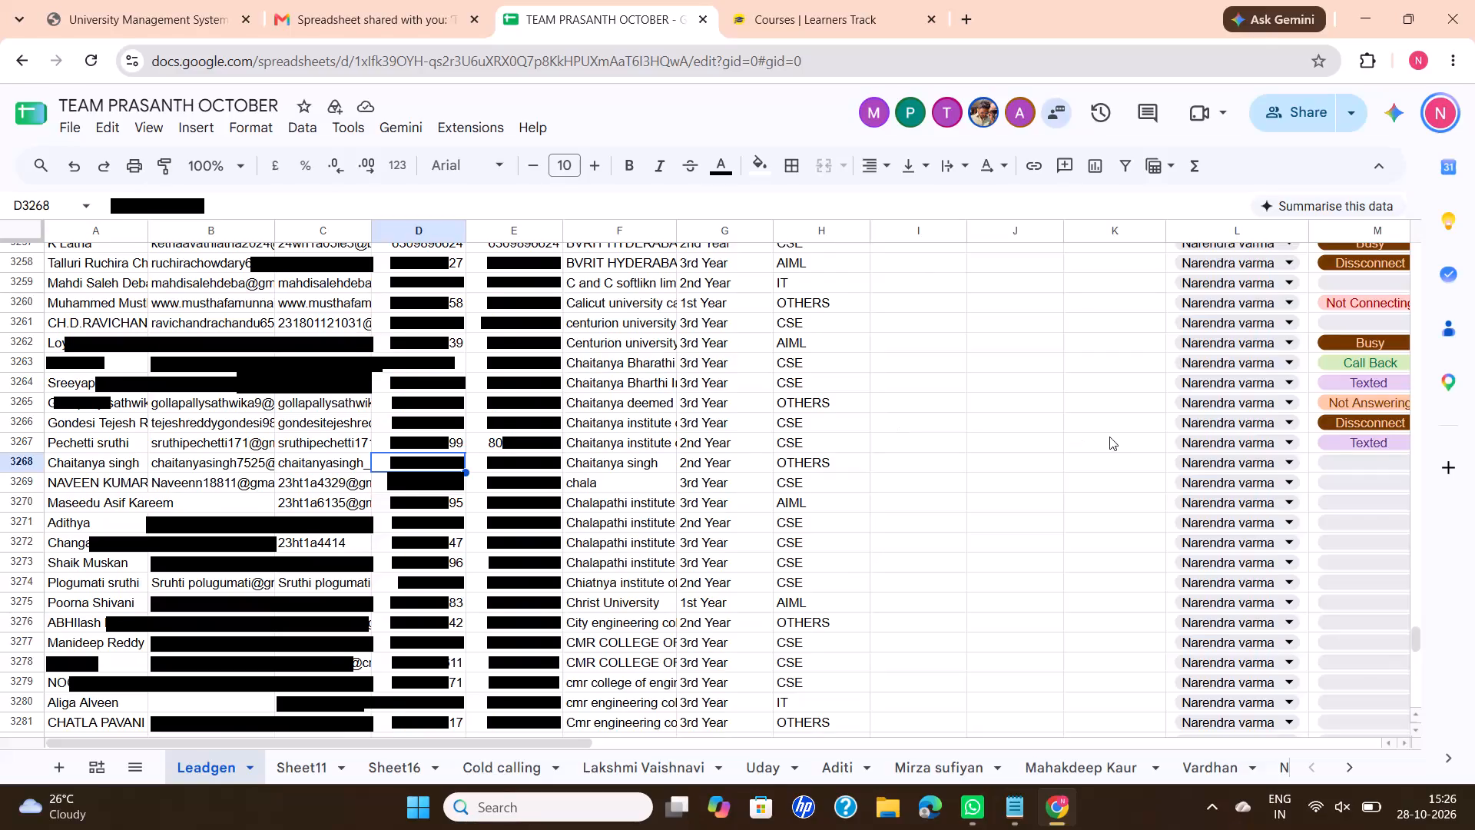
Set the column M call status of the lead in row 3268 to Not Answering.
scroll(999, 443, "left", 2)
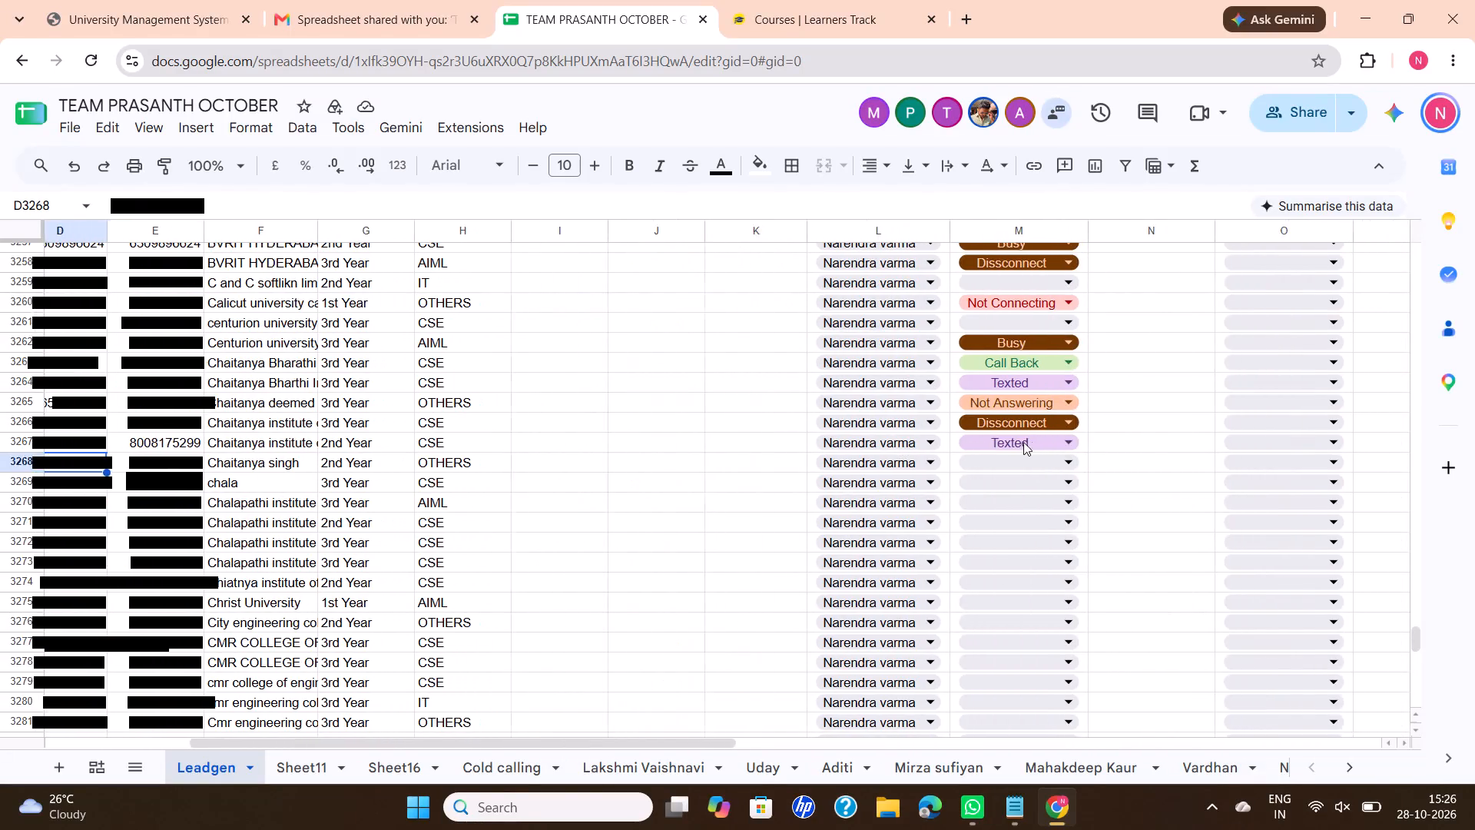
left_click(1006, 464)
left_click(976, 520)
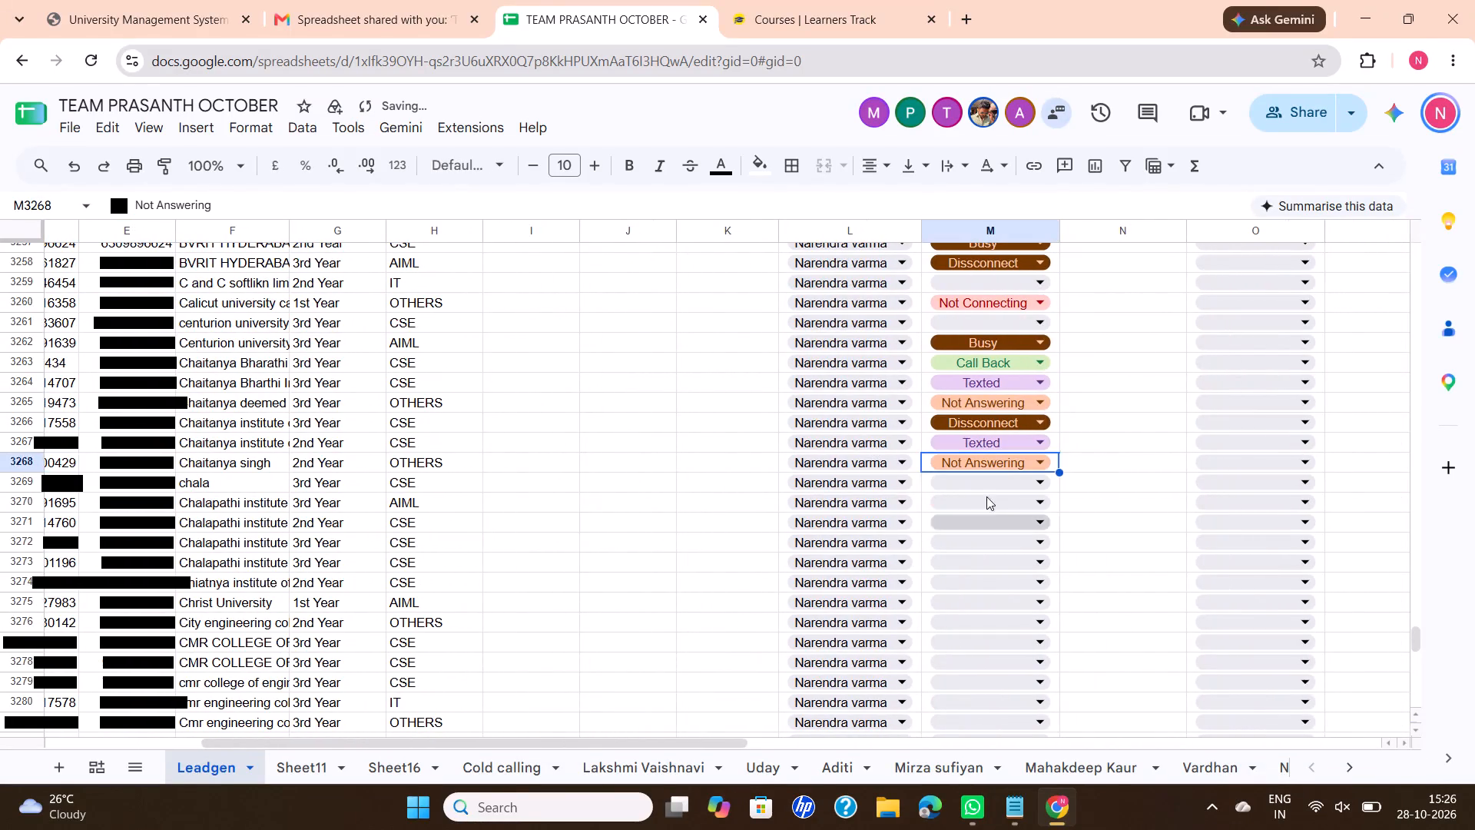
left_click(734, 488)
Select the column D contact number of the lead in row 3269 and set that lead's column M call status to Busy.
scroll(734, 488, "right", 9)
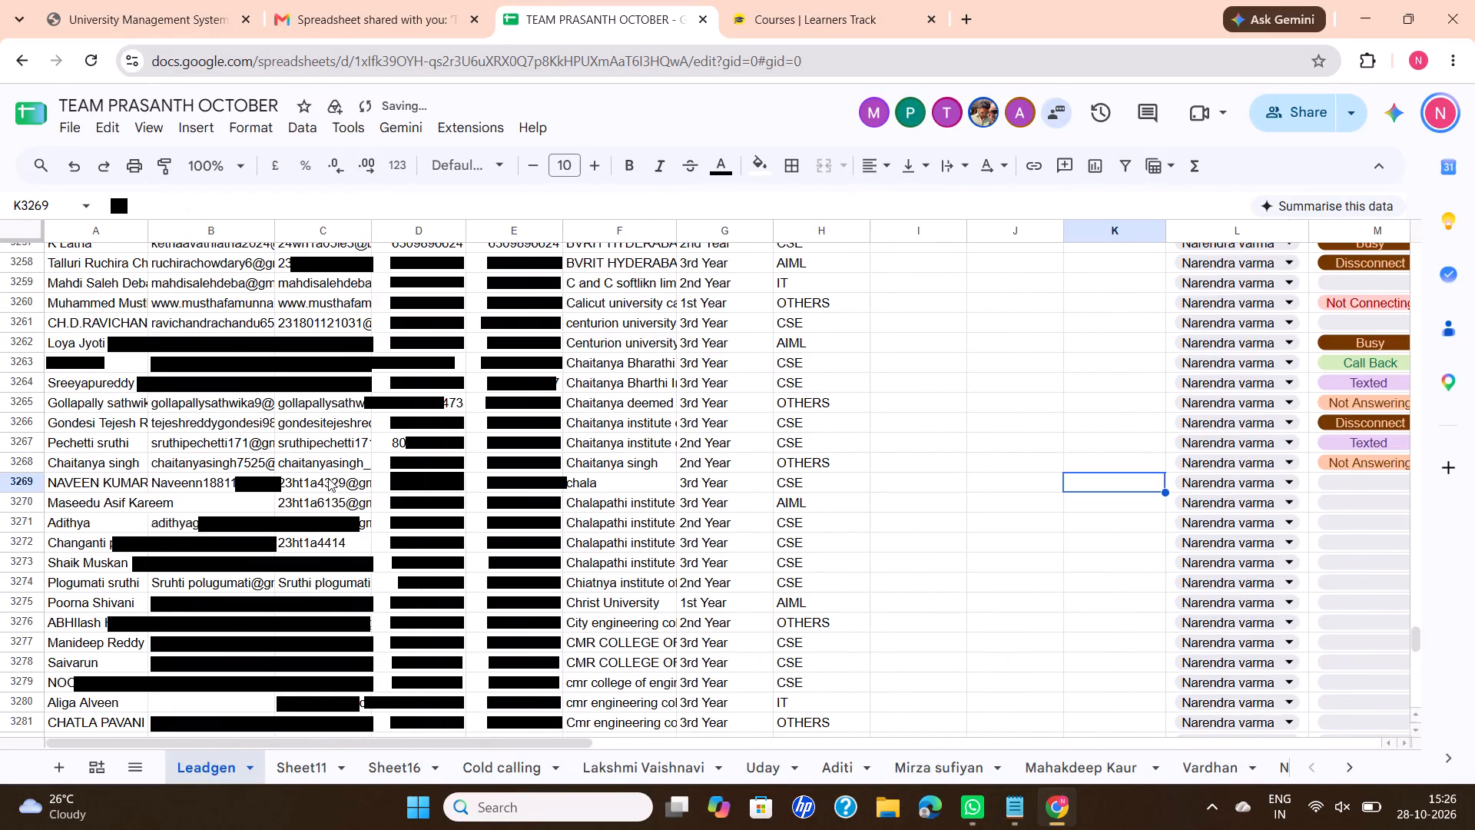
left_click(463, 476)
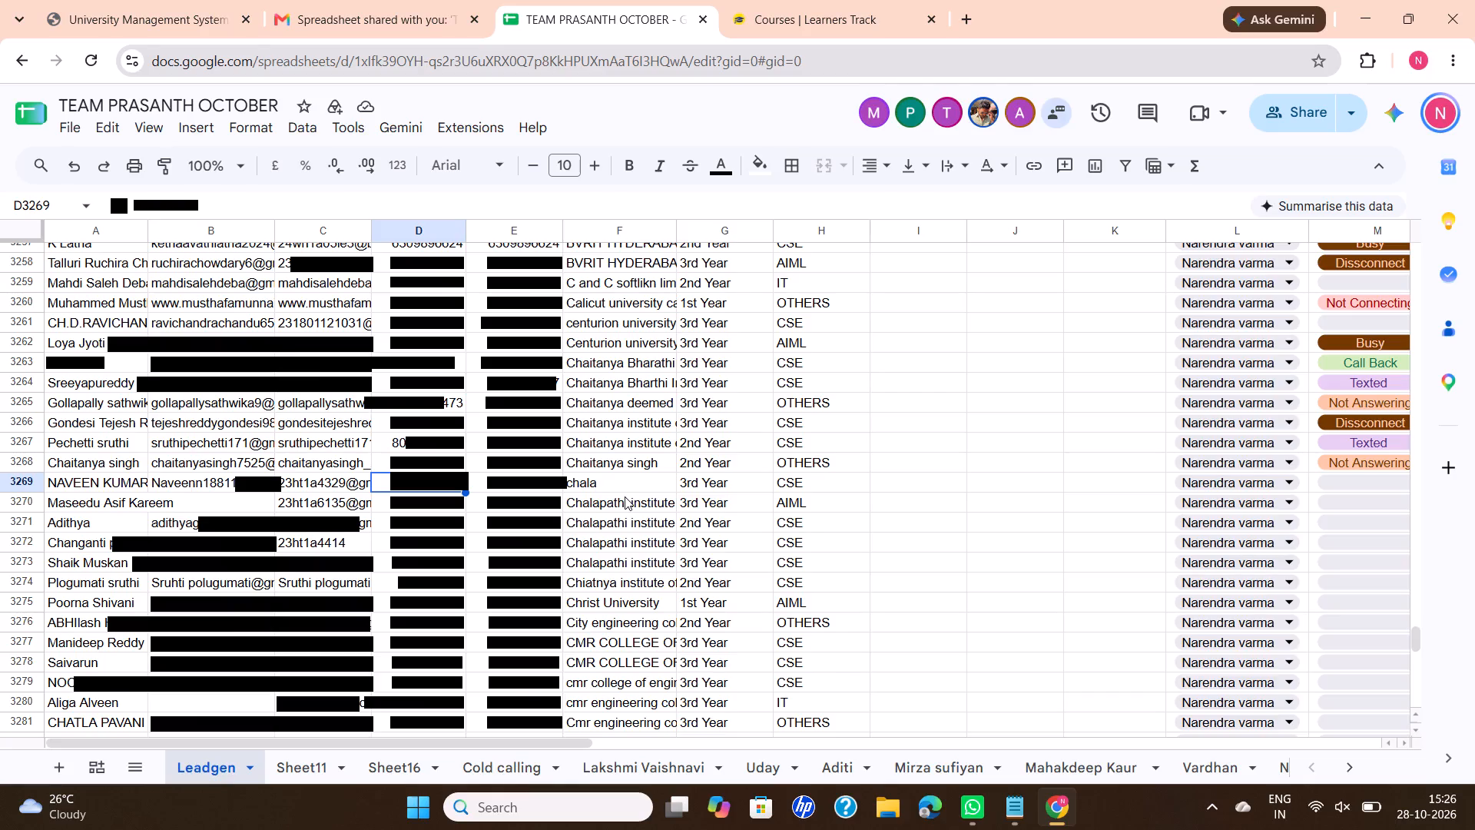
scroll(1243, 480, "left", 1)
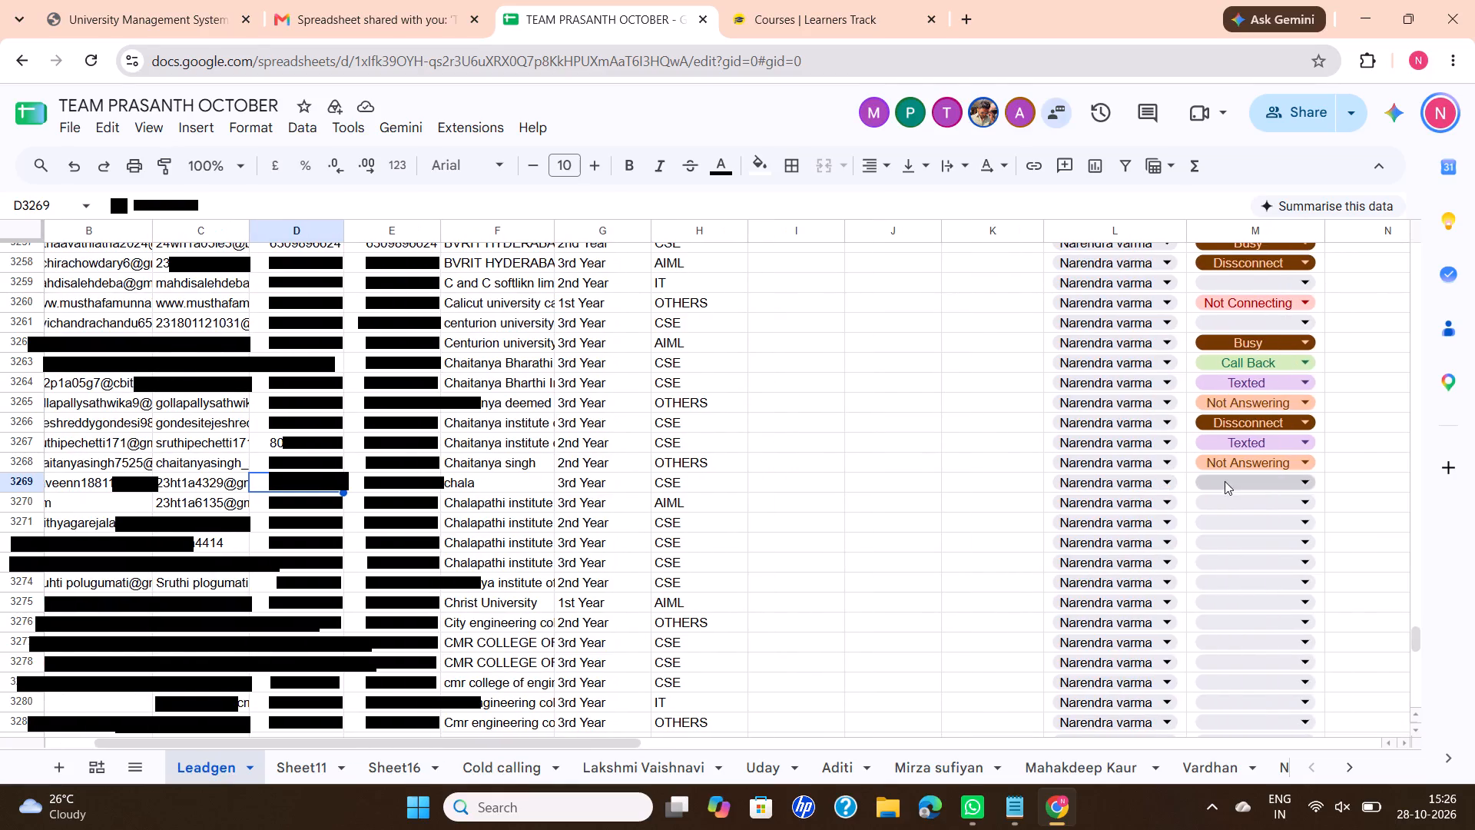
left_click(1225, 481)
scroll(1238, 587, "down", 1)
left_click(1212, 742)
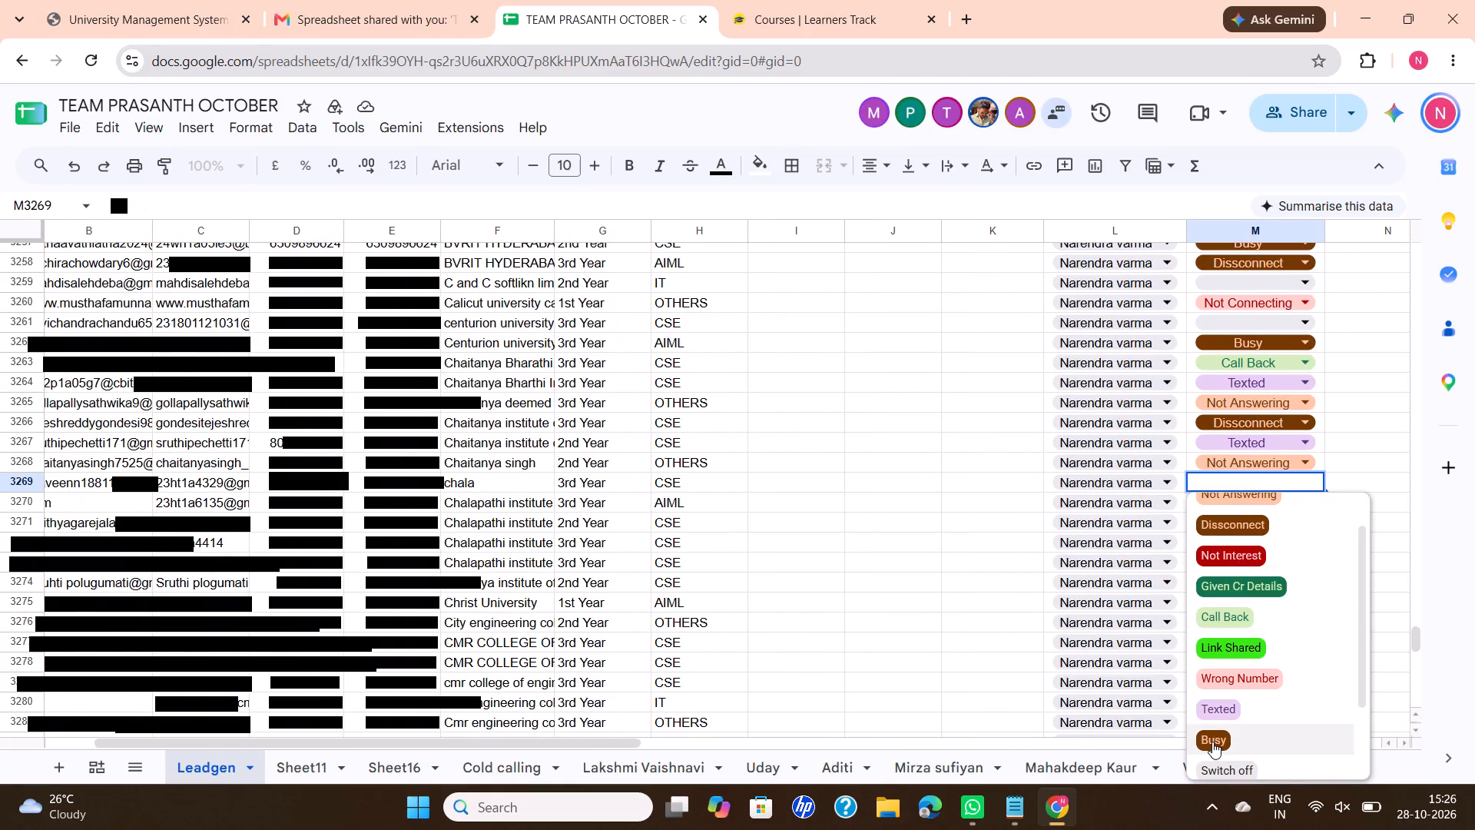
left_click(987, 496)
Select the column D contact number of the lead in row 3270, followed by the one in row 3271.
scroll(987, 496, "right", 6)
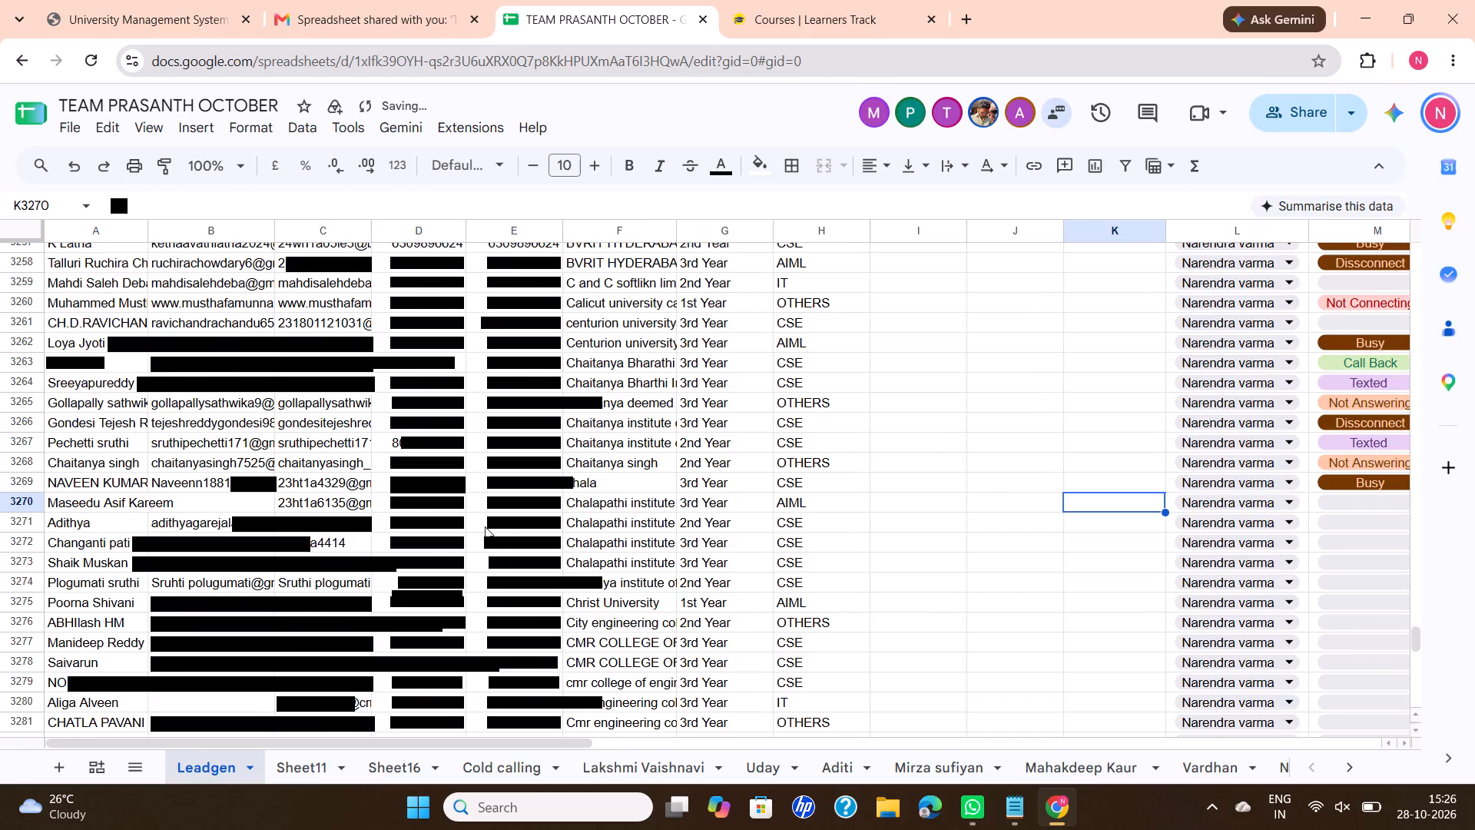
left_click(407, 503)
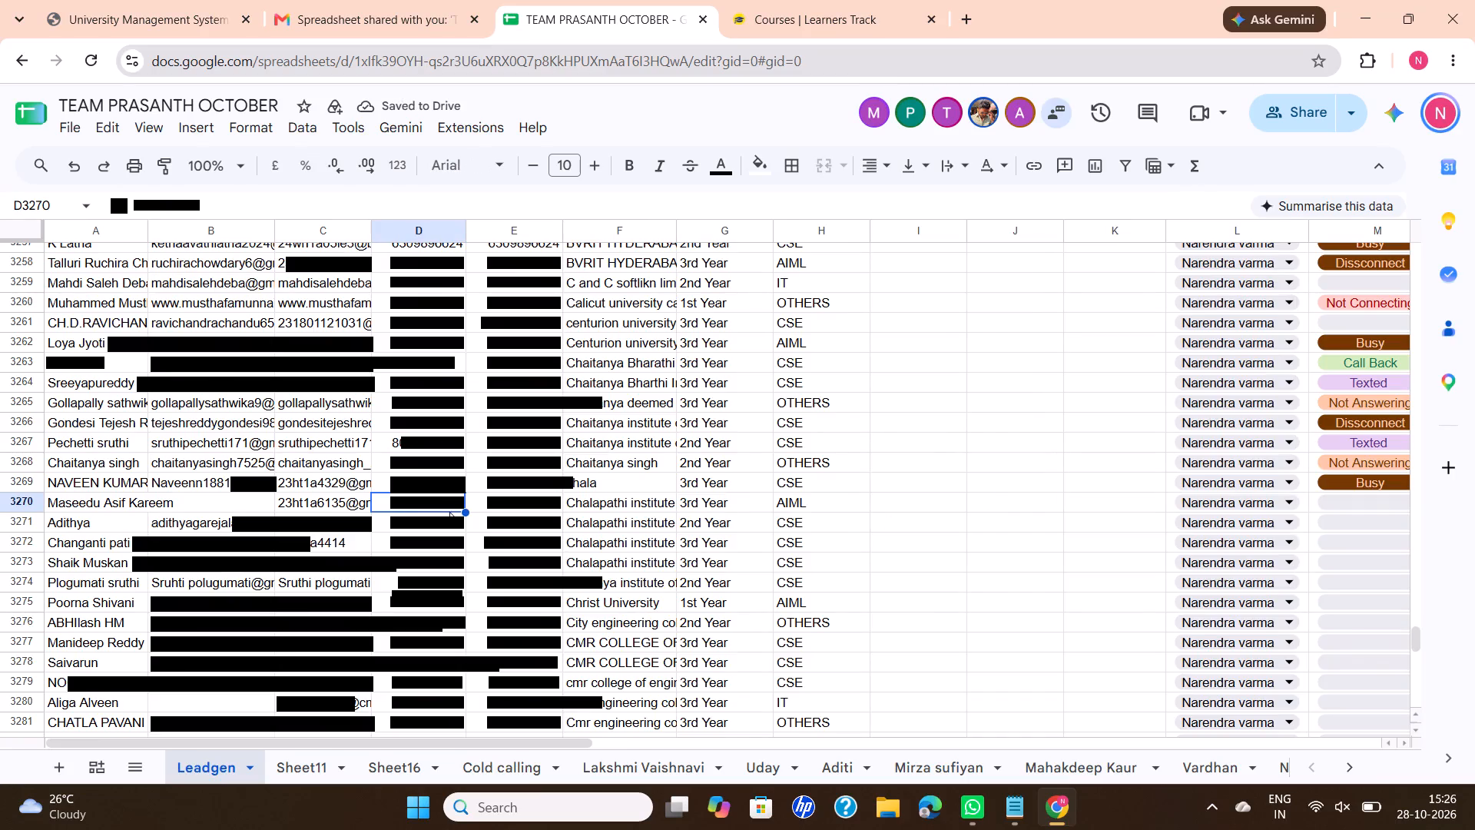
left_click(410, 523)
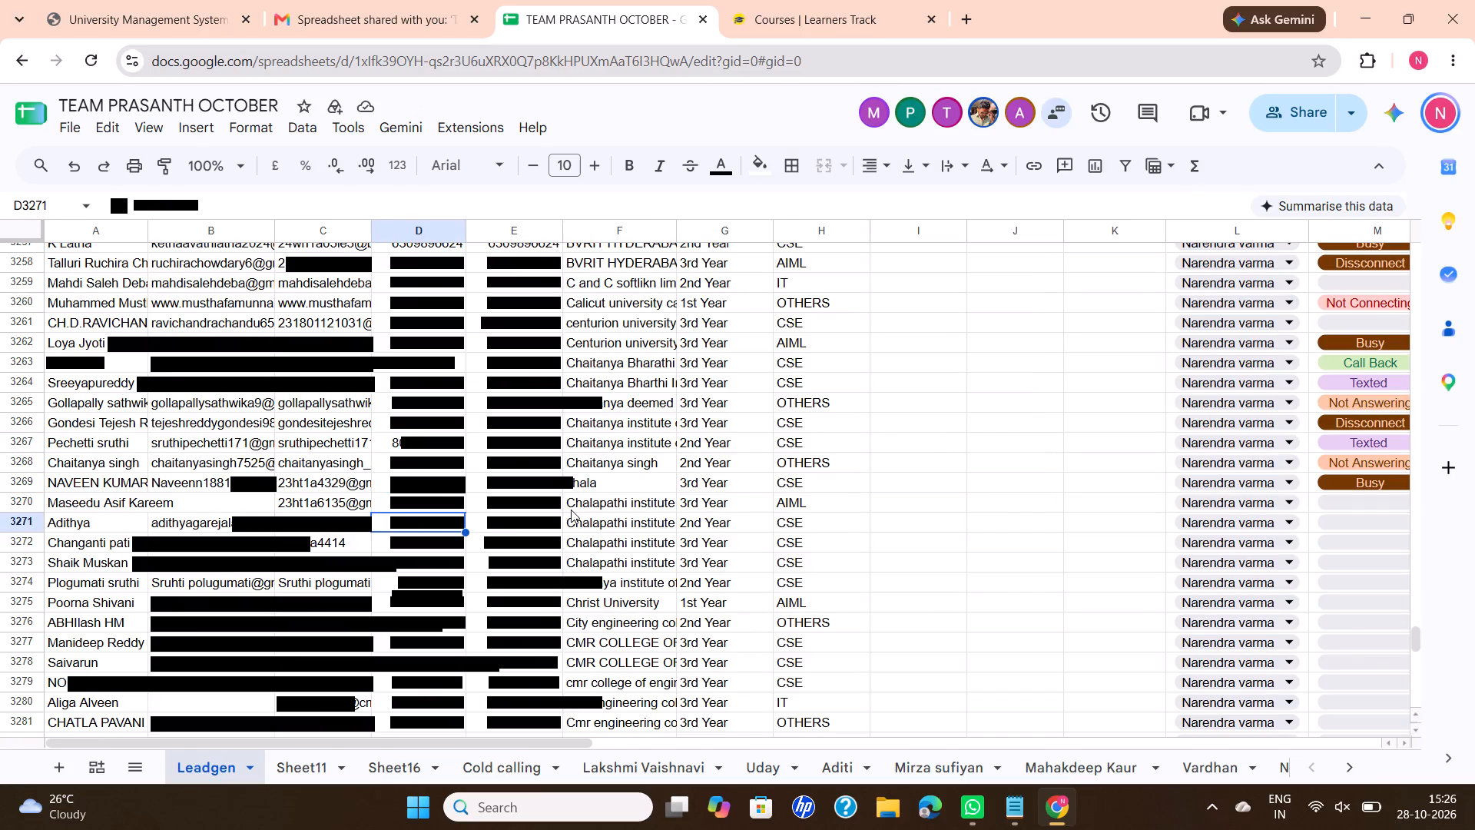
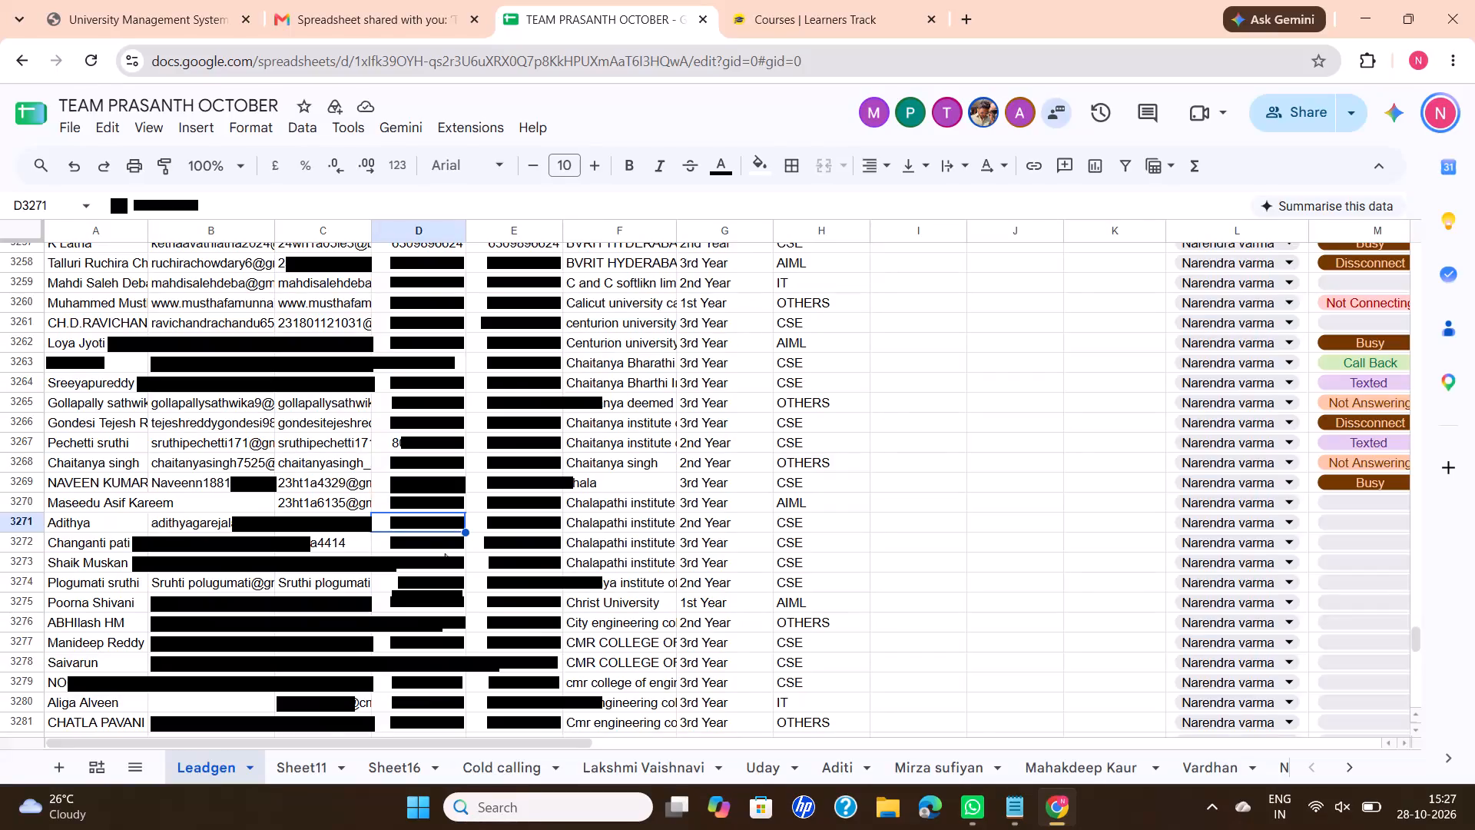
Copy the column D contact number of the lead in row 3271.
triple_click(432, 522)
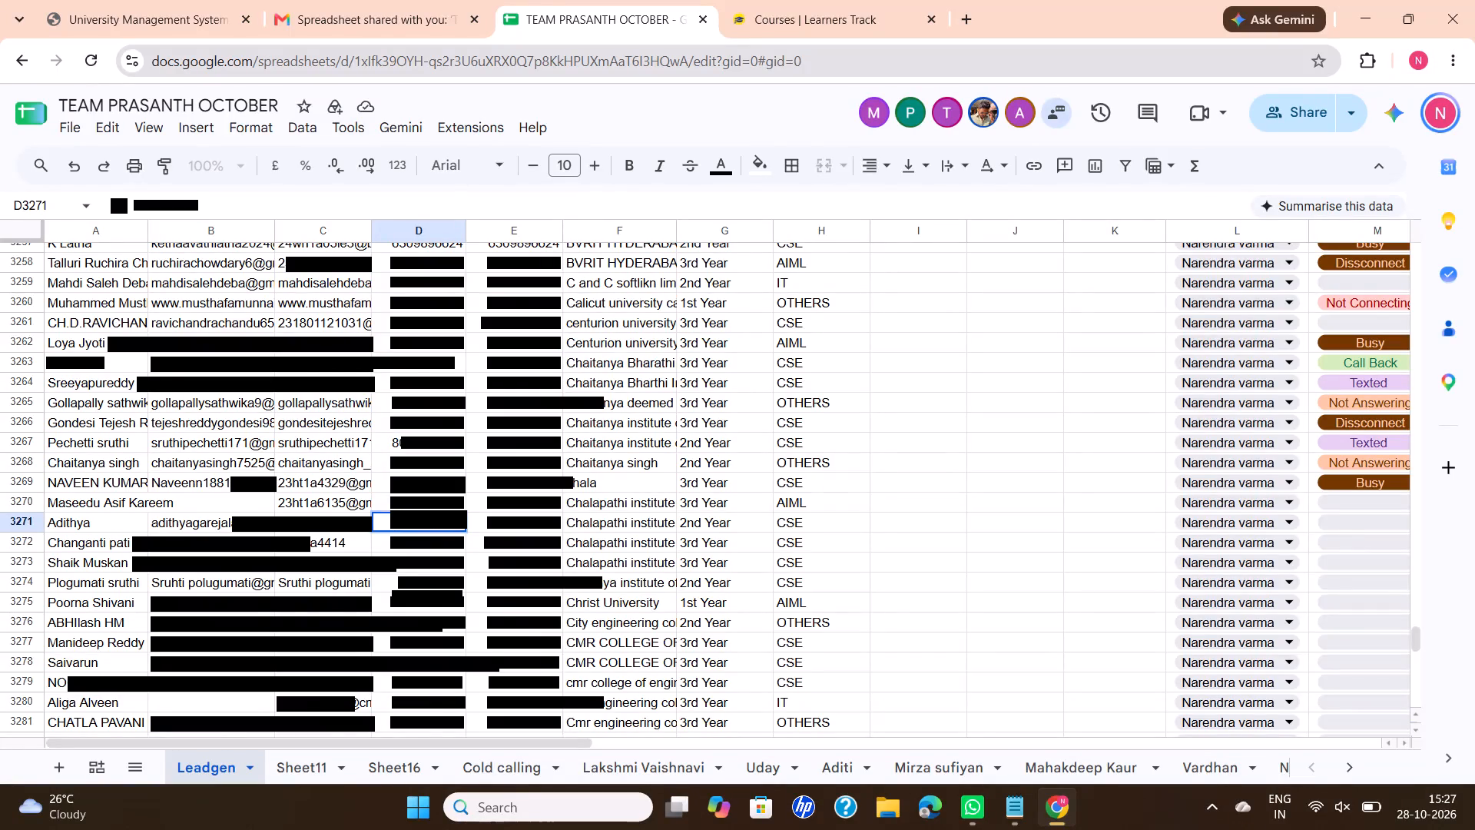
key("ctrl+c")
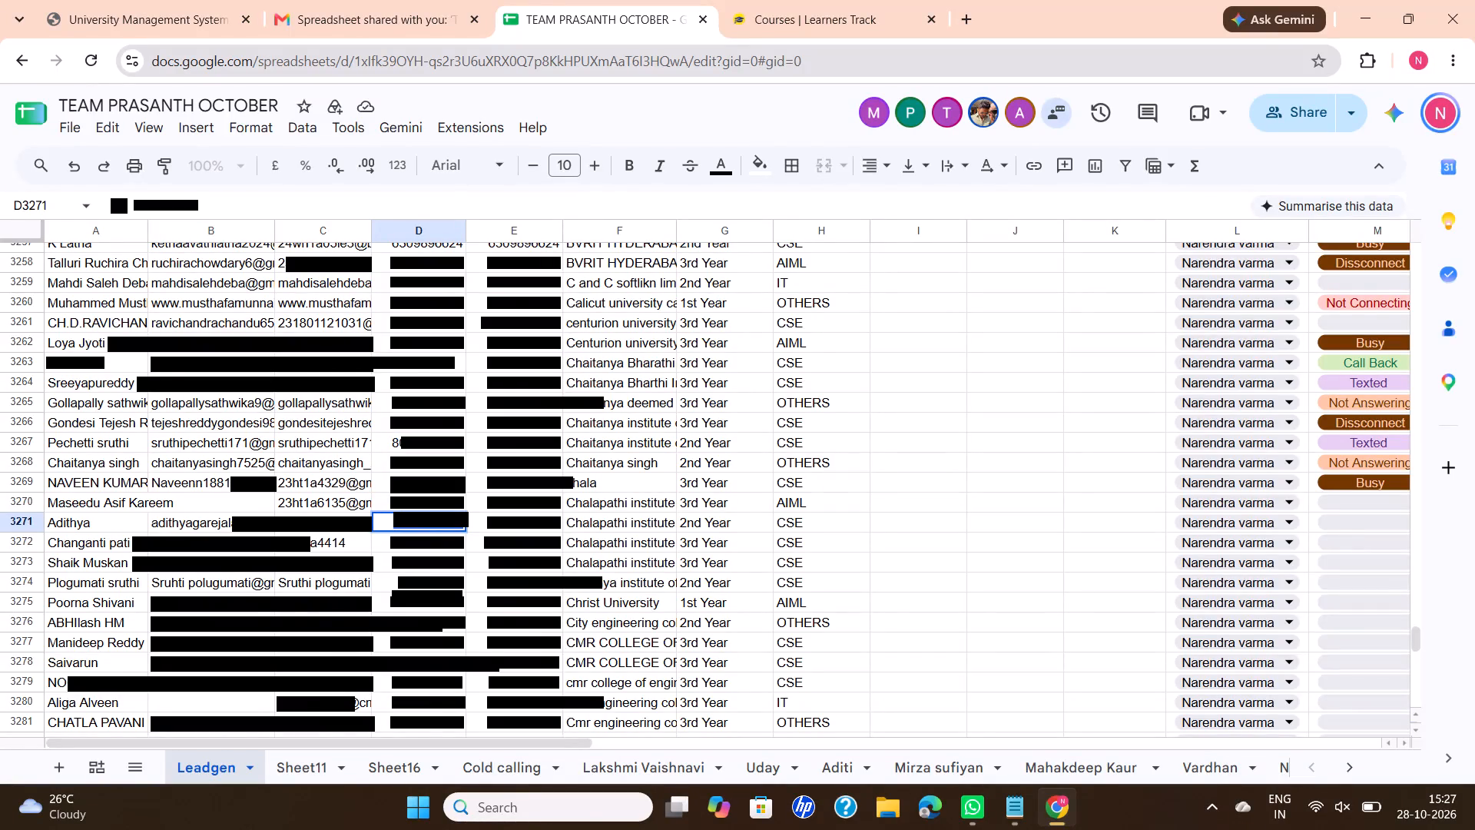
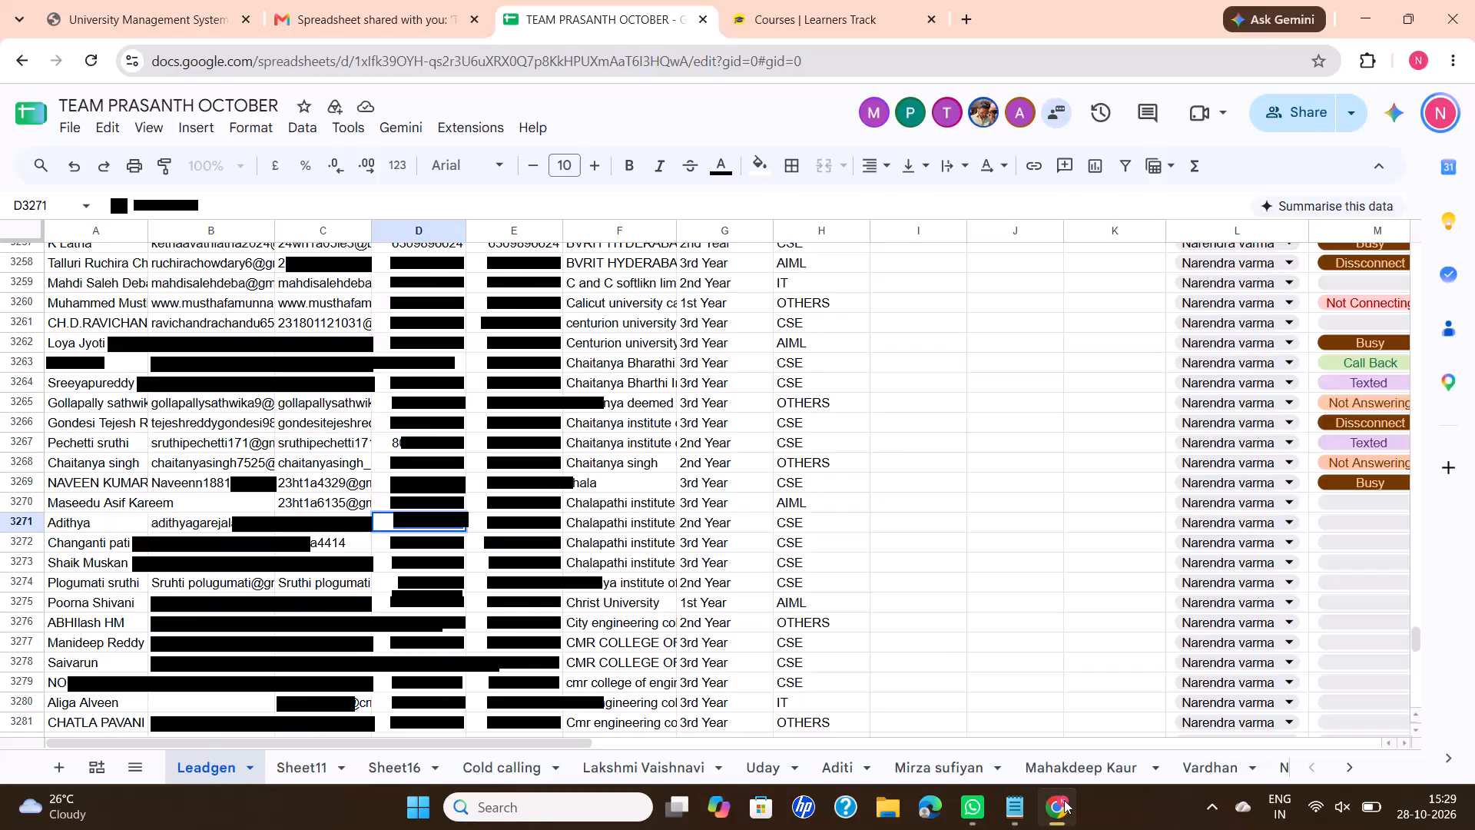
Set the column M call status of the lead in row 3271 to Texted.
scroll(946, 473, "down", 1)
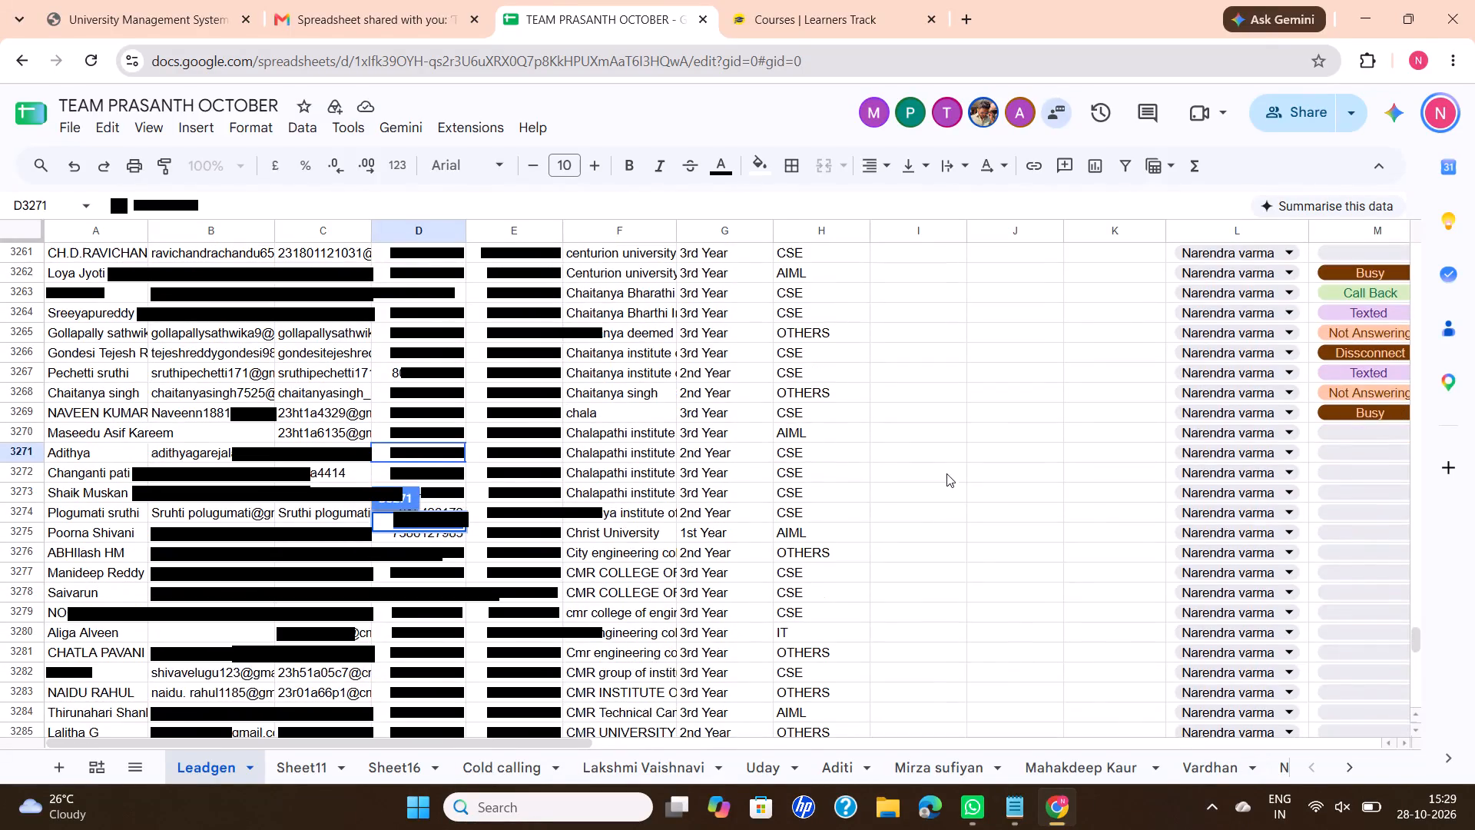
scroll(864, 483, "up", 1)
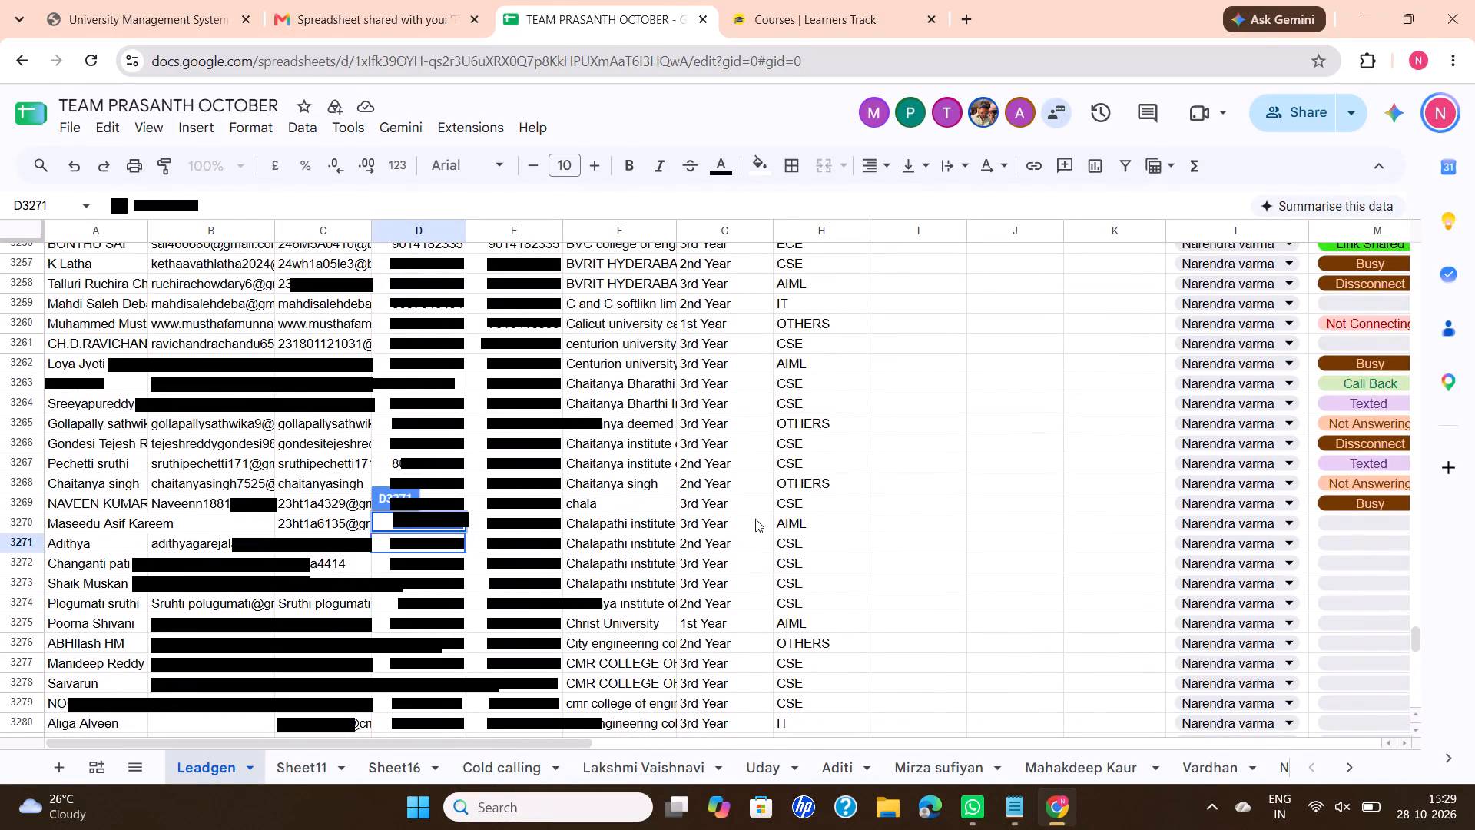
left_click(695, 539)
scroll(695, 539, "left", 2)
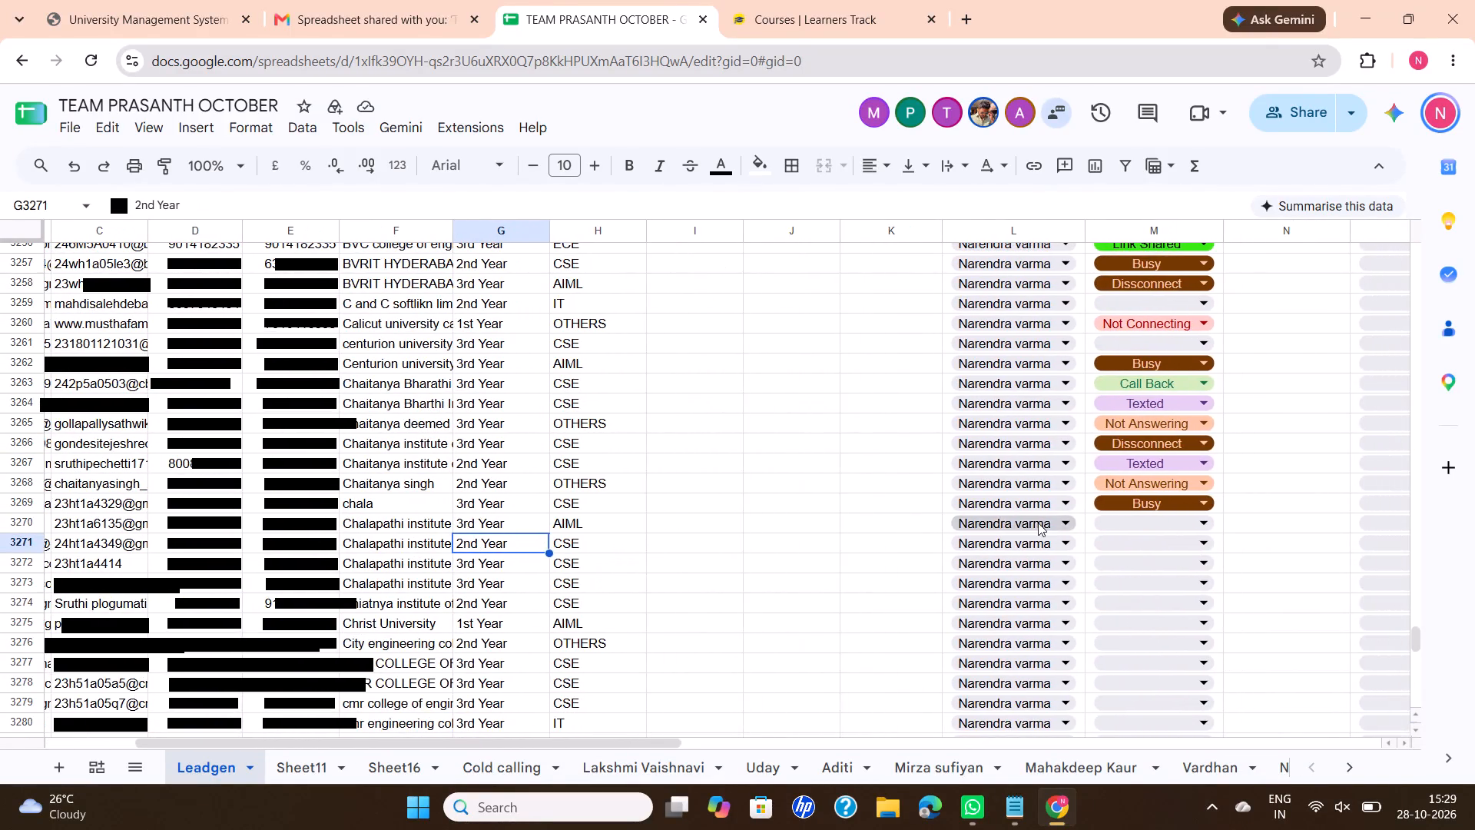
left_click(1102, 535)
left_click(1105, 538)
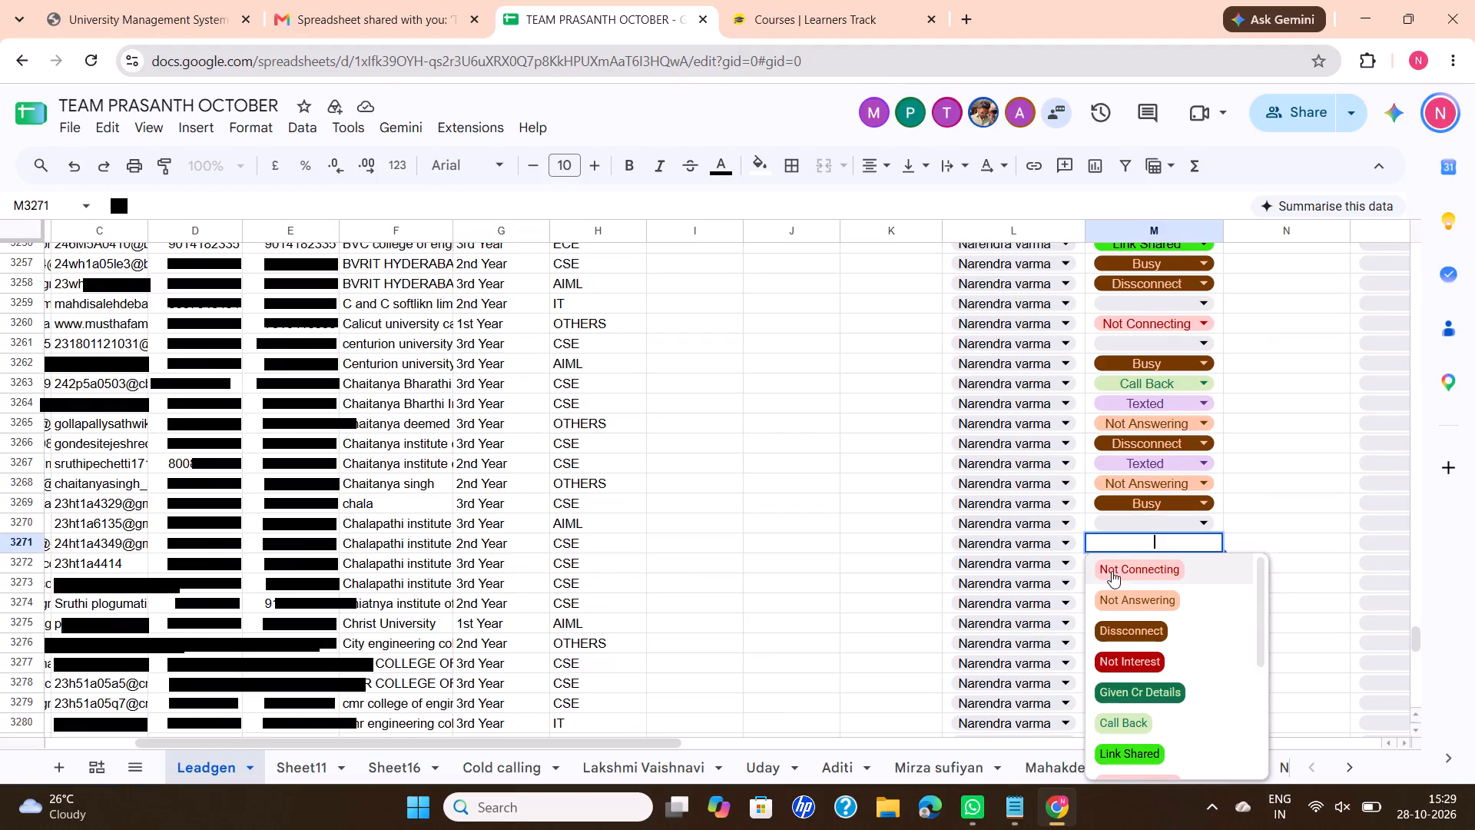
scroll(1122, 638, "down", 1)
left_click(1127, 682)
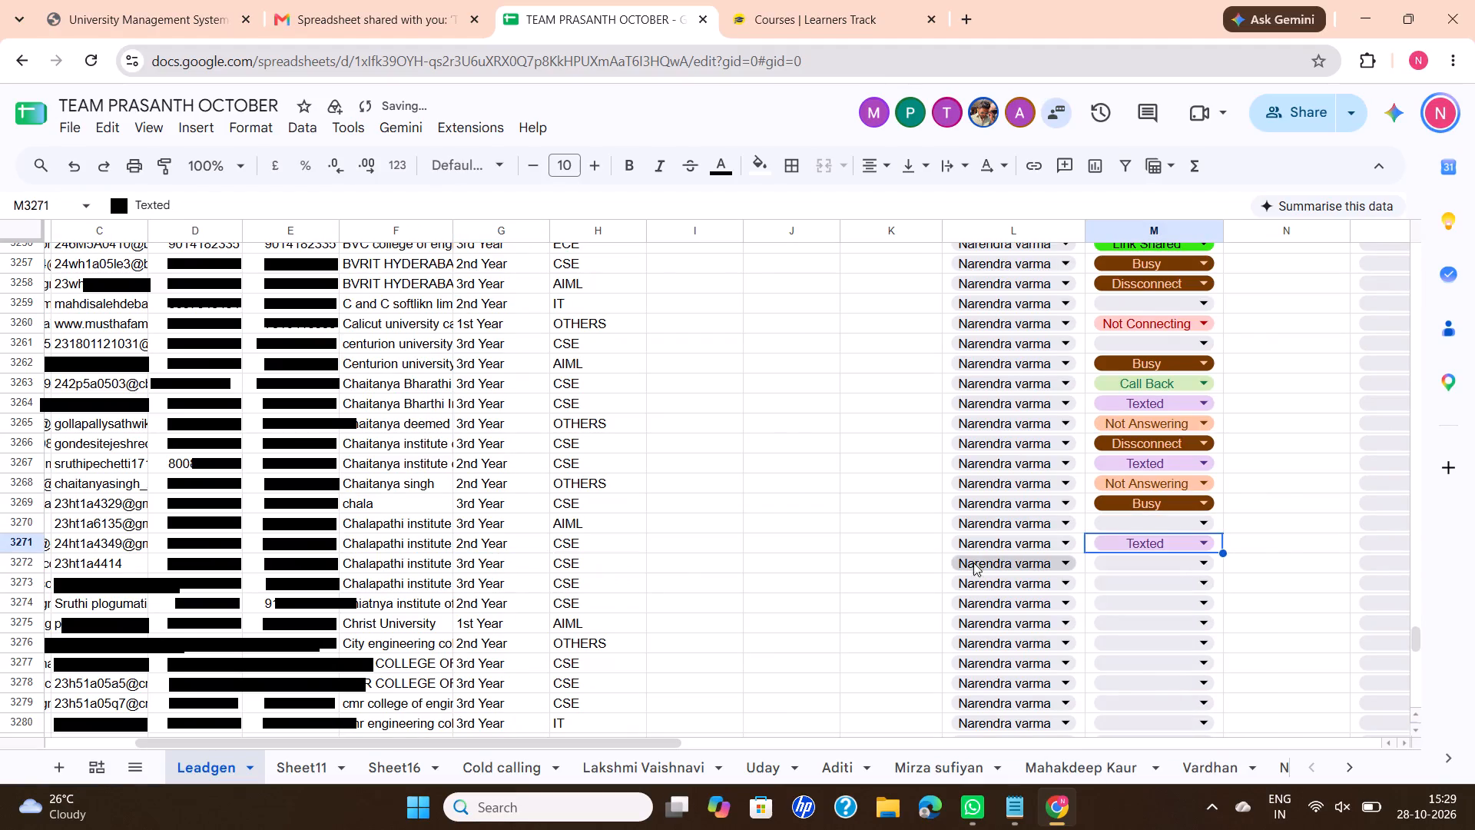
Select the column D contact number of the lead in row 3270.
left_click(922, 516)
scroll(922, 516, "right", 4)
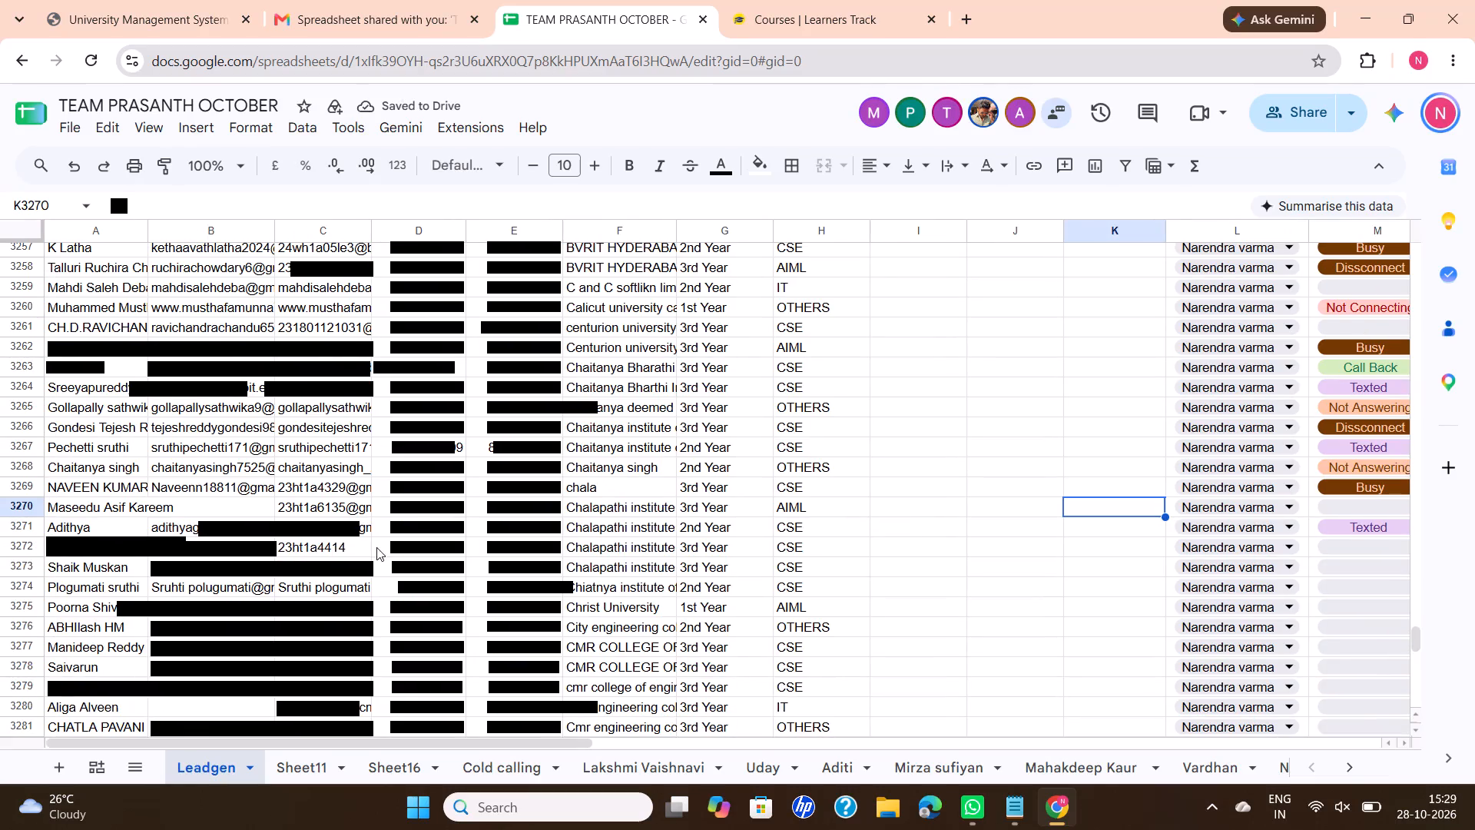
left_click(418, 504)
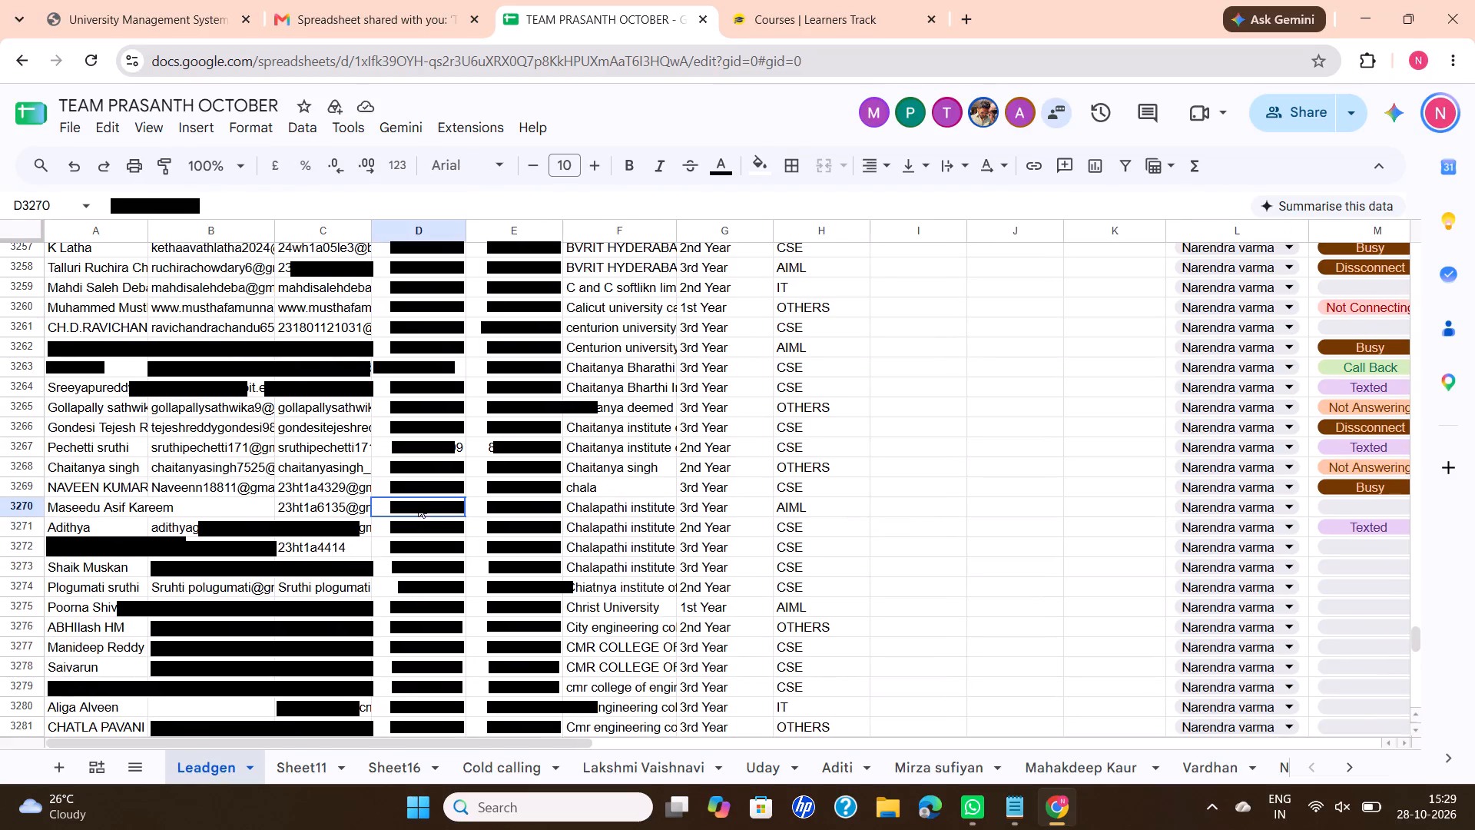
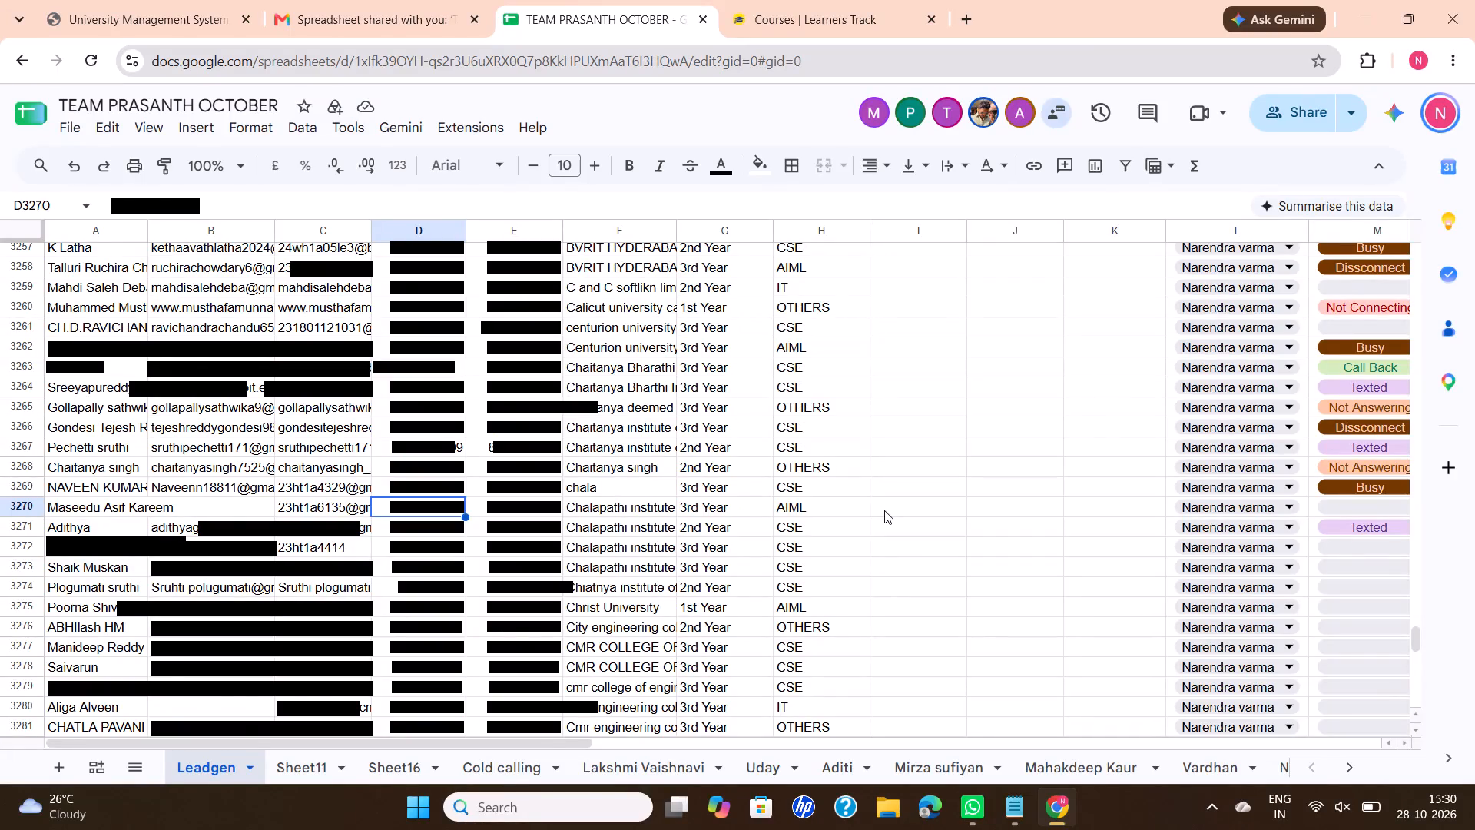
Set the column M call status of the lead in row 3270 to Not Answering.
scroll(1059, 522, "left", 1)
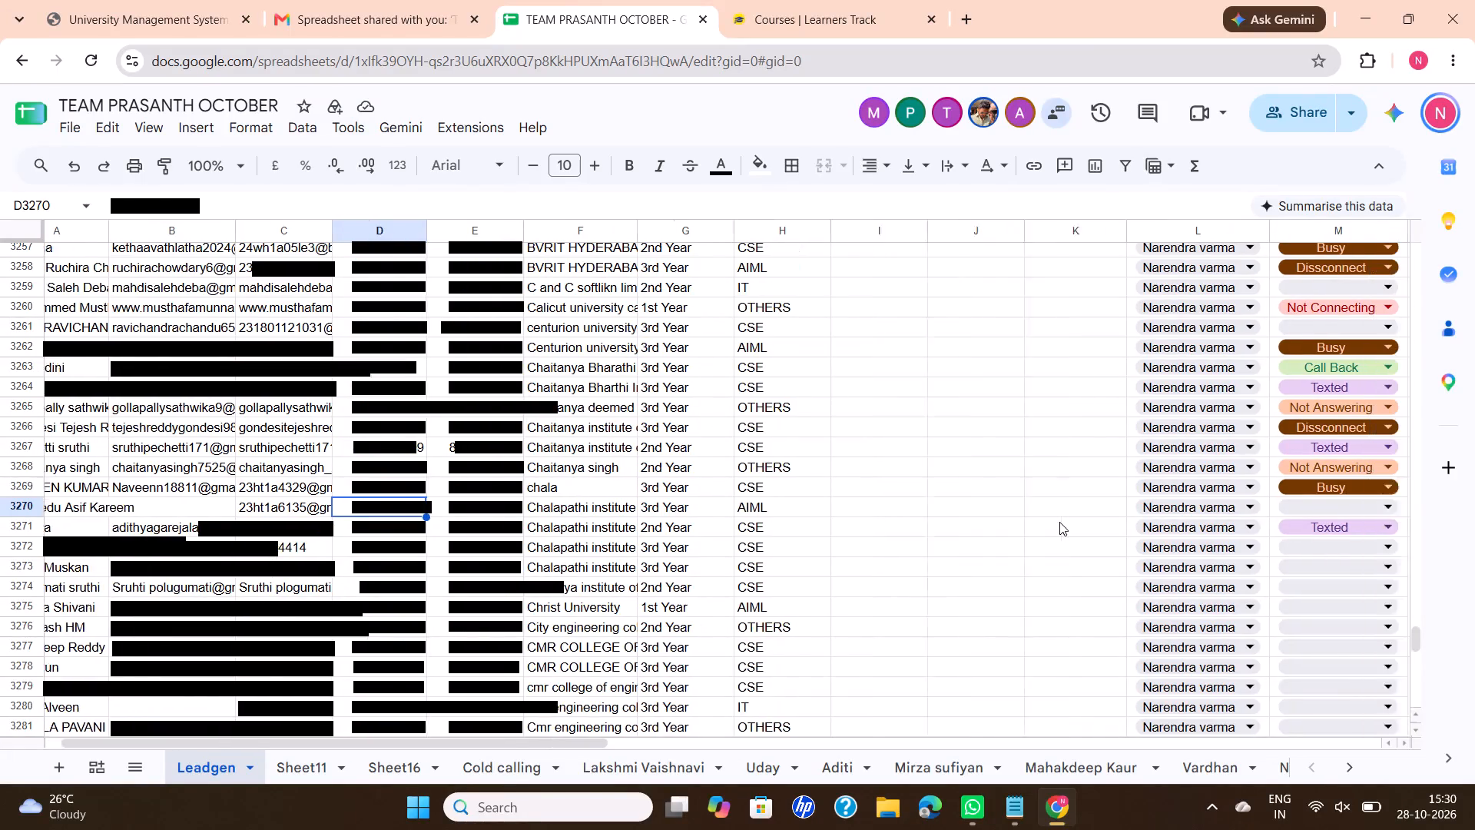
scroll(1059, 522, "left", 1)
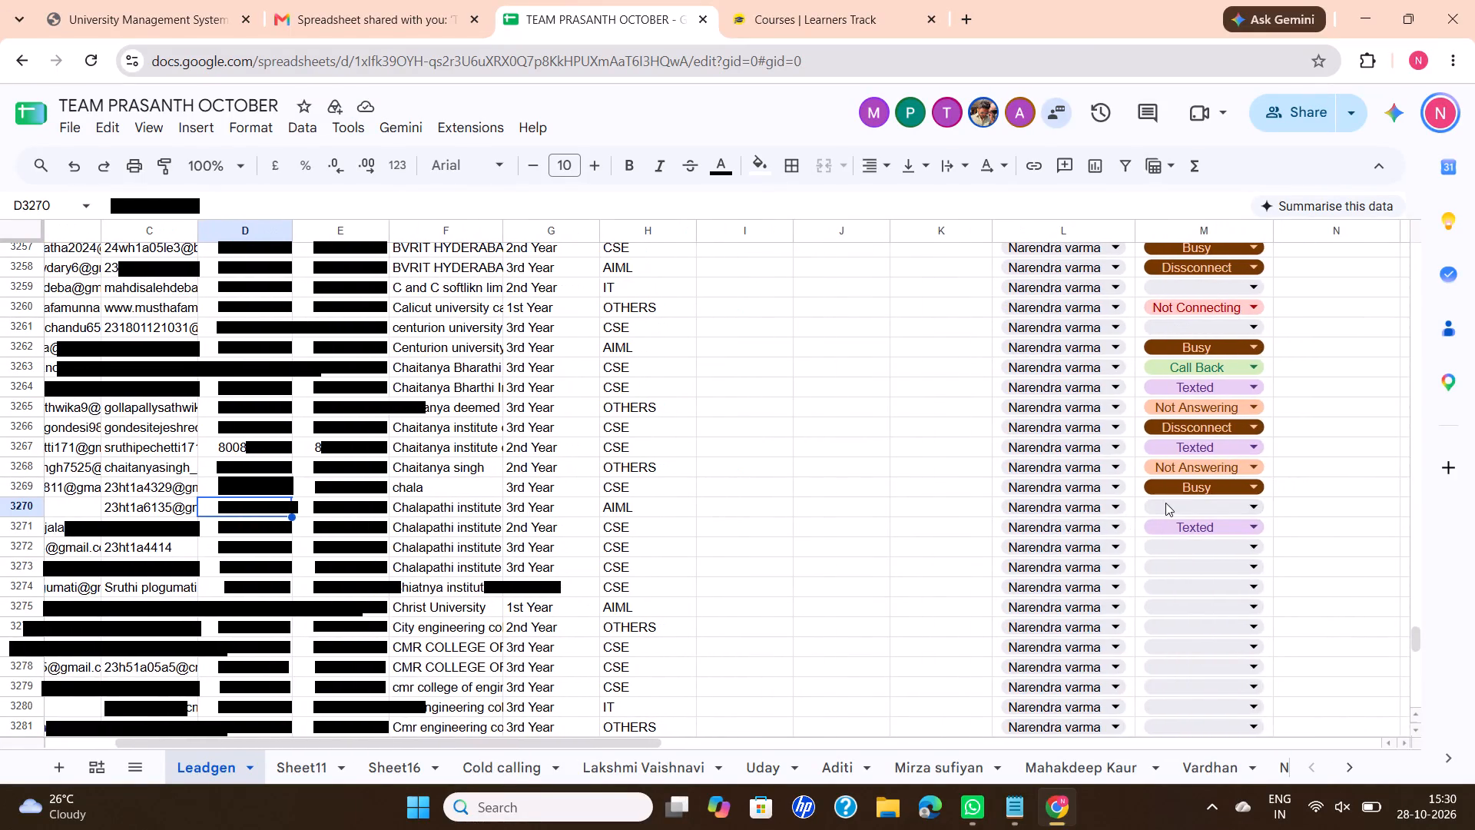
scroll(1165, 503, "left", 2)
left_click(983, 504)
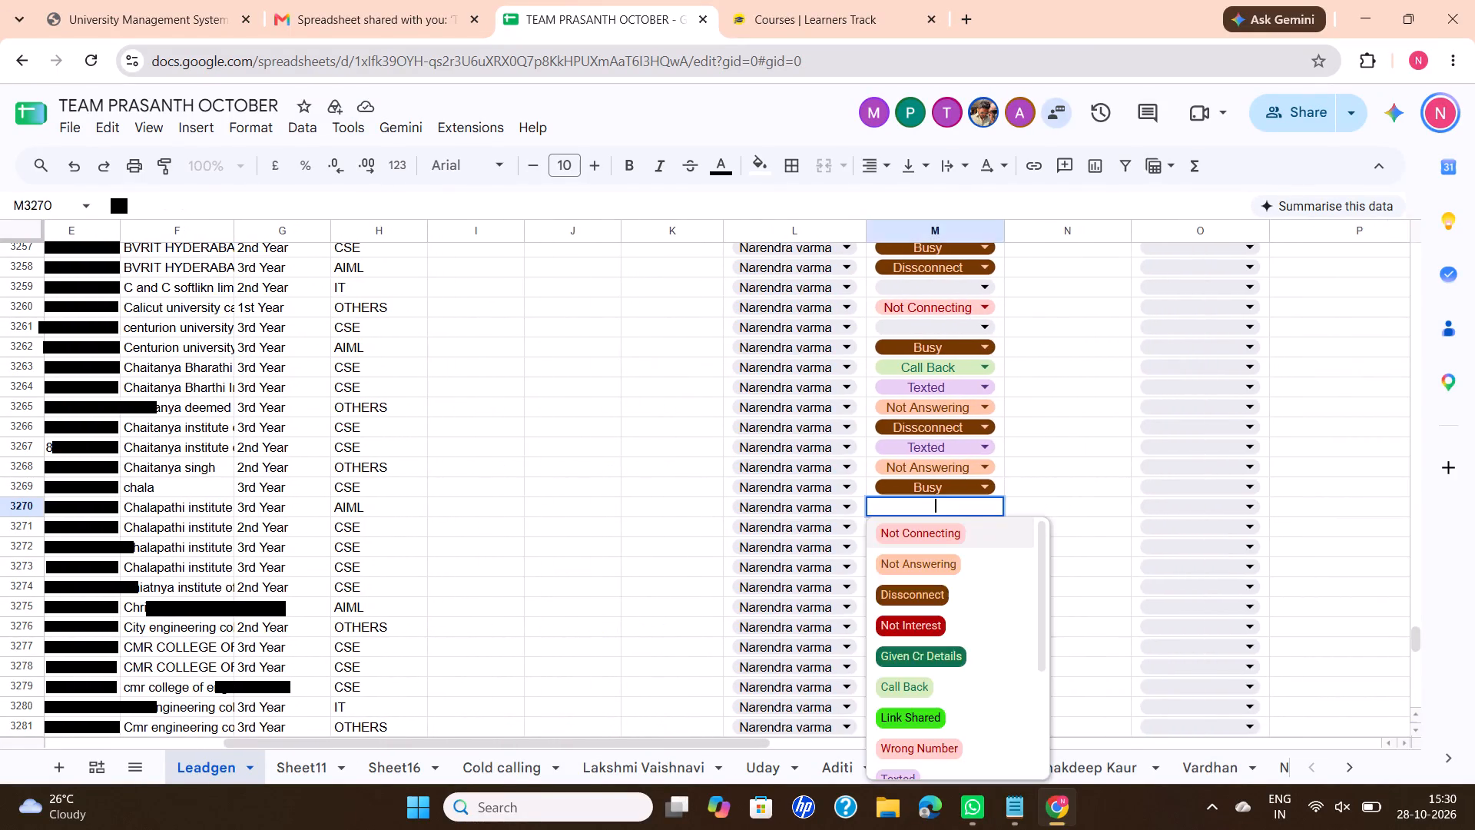
left_click(900, 566)
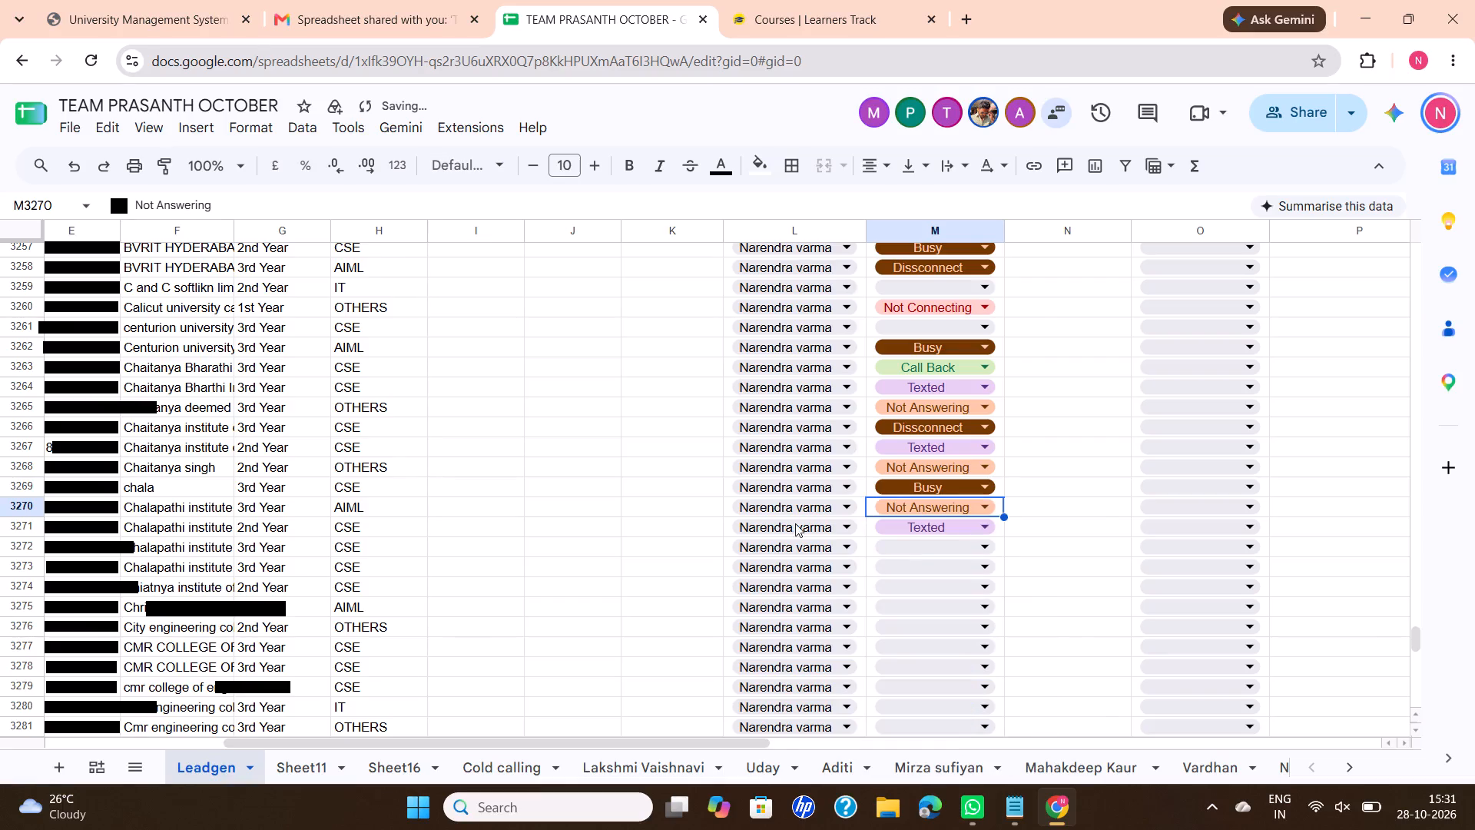
Open the full name of the lead in row 3272 for viewing and select that lead's column D contact number.
left_click(685, 549)
scroll(685, 549, "right", 8)
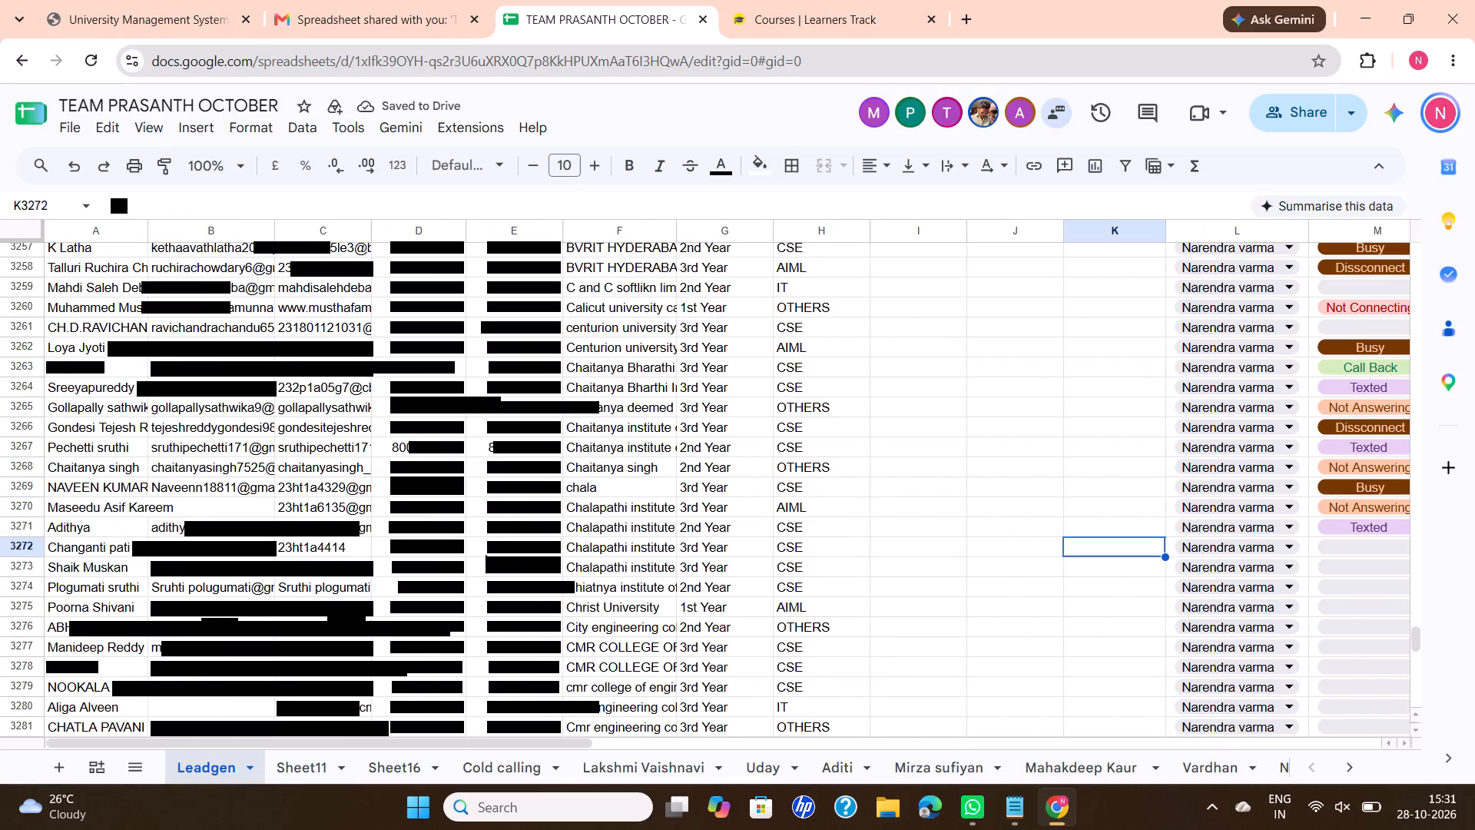
left_click(443, 543)
double_click(111, 551)
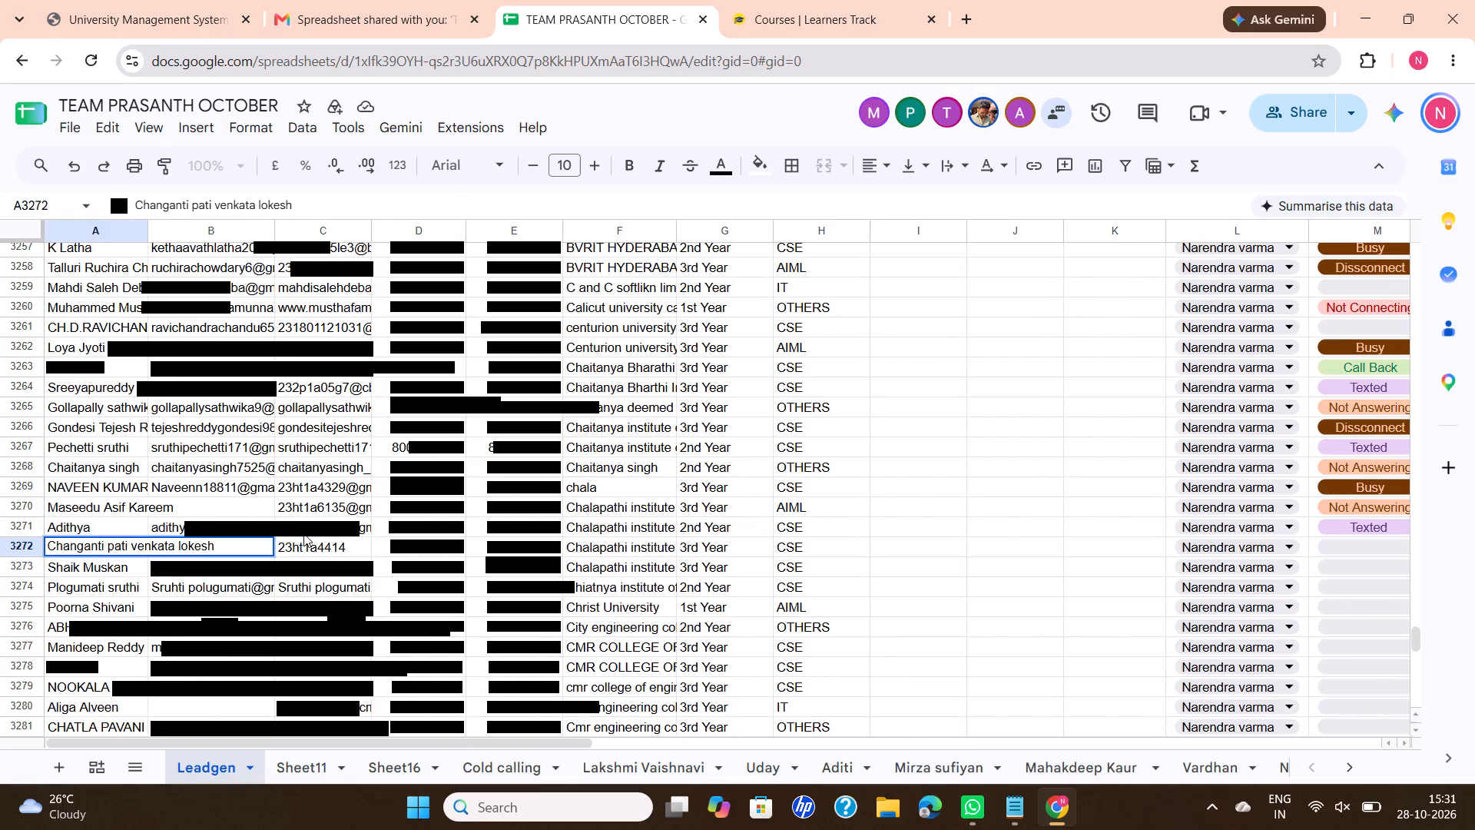
left_click(413, 543)
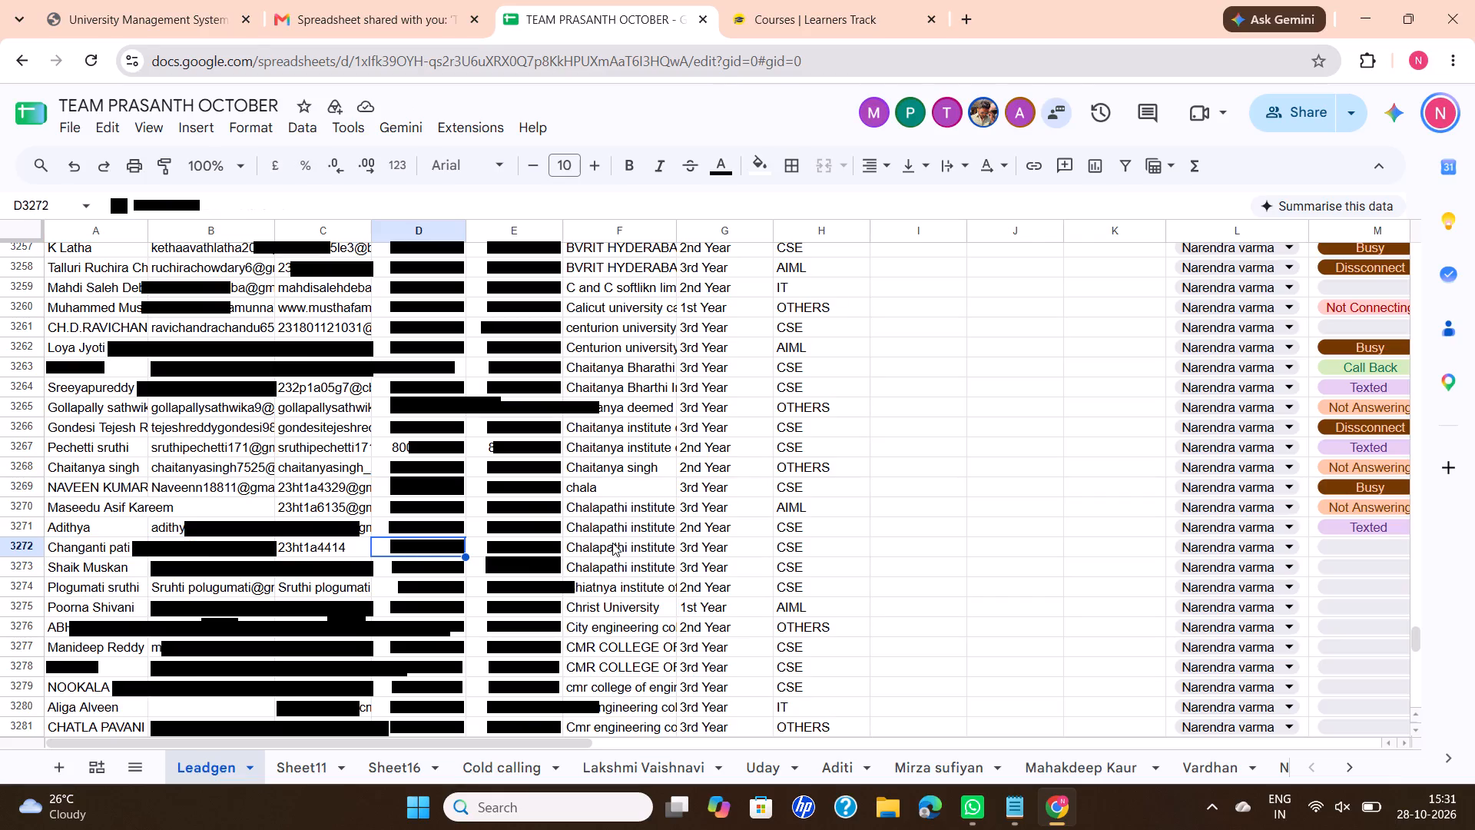
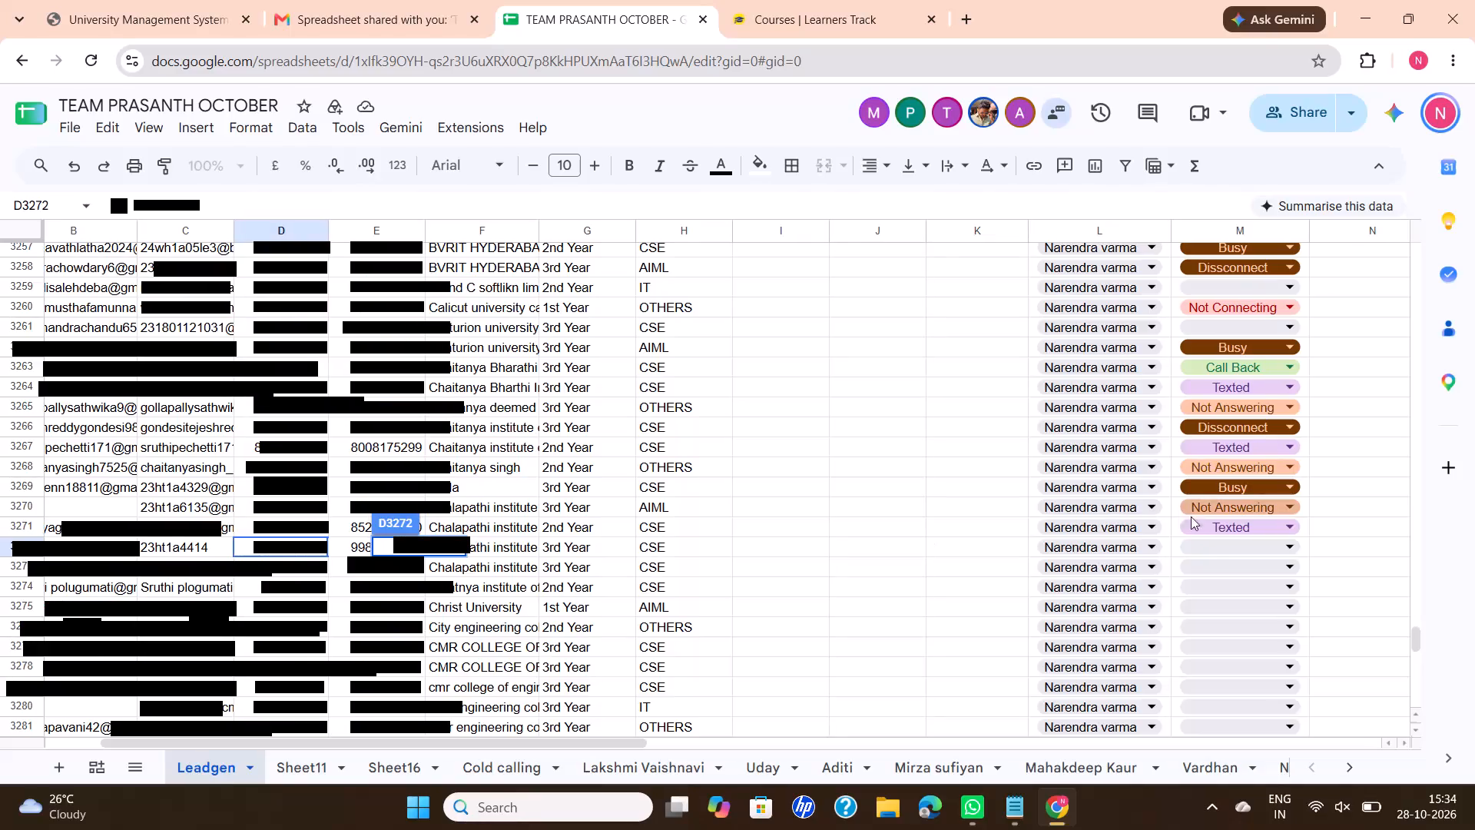
Set the column M call status of the lead in row 3272 to Link Shared.
left_click(1198, 553)
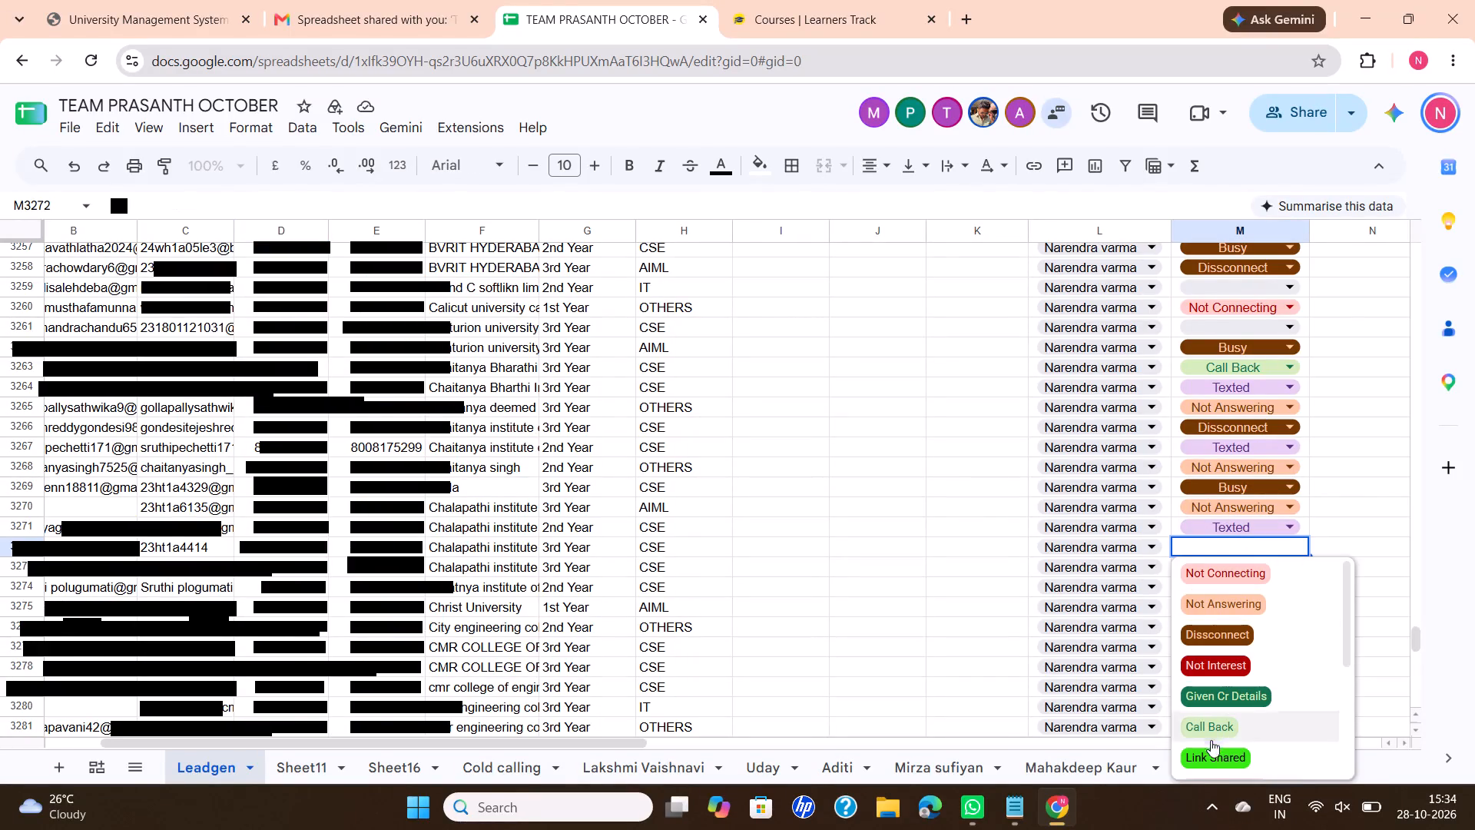
left_click(1201, 759)
left_click(971, 565)
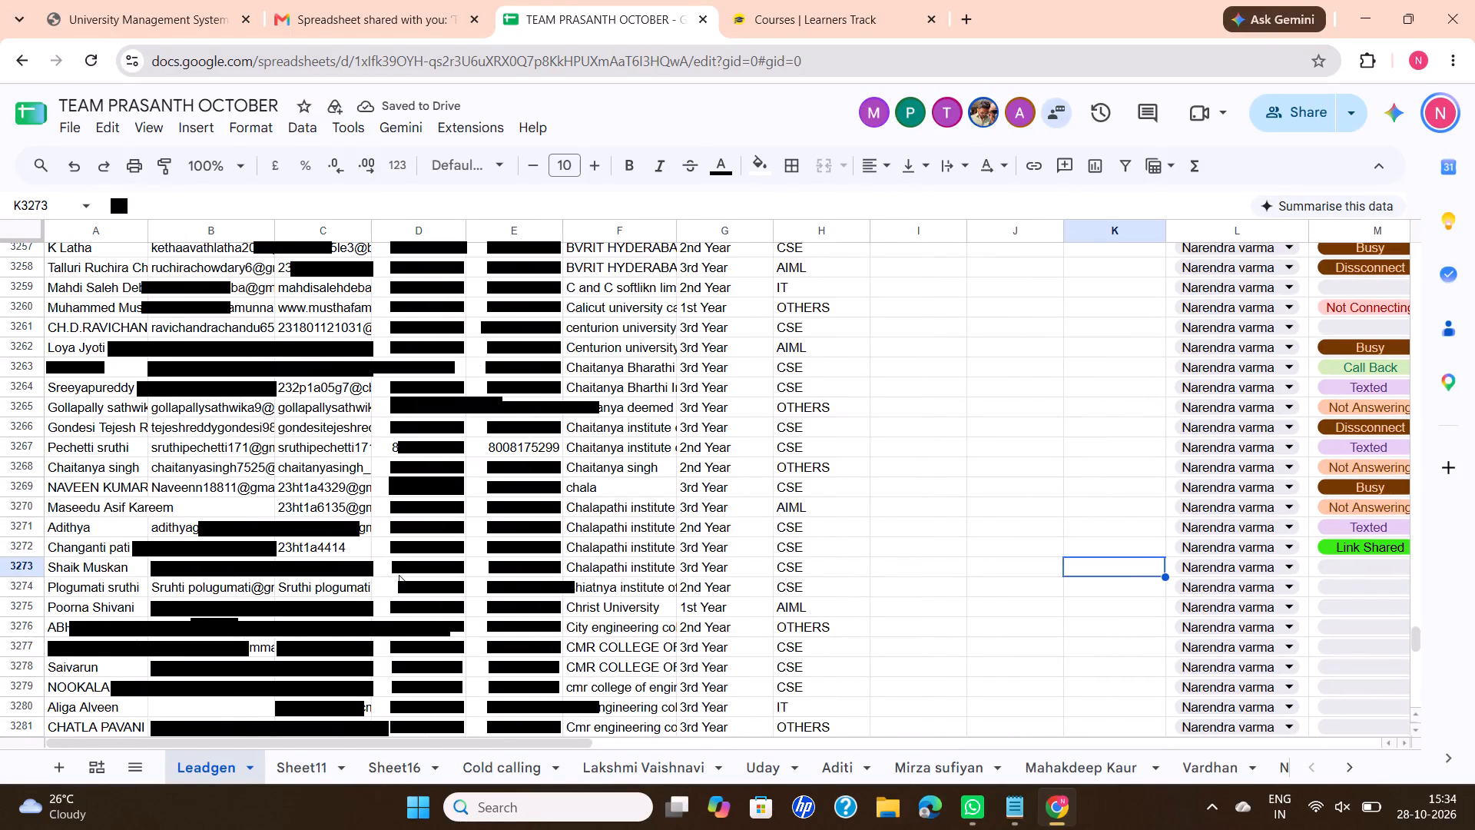
Select the column D contact number of the lead in row 3273.
left_click(407, 573)
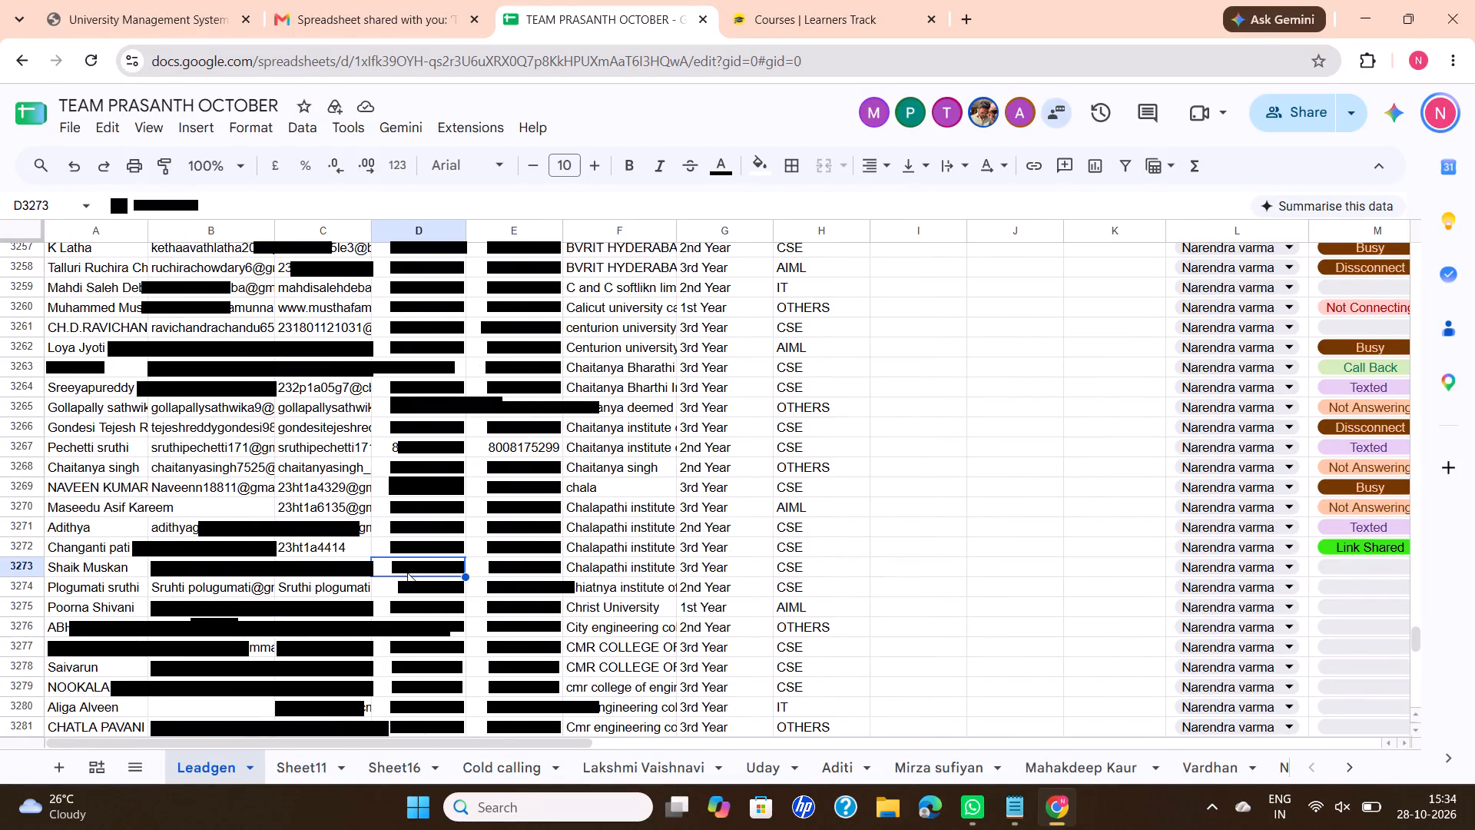
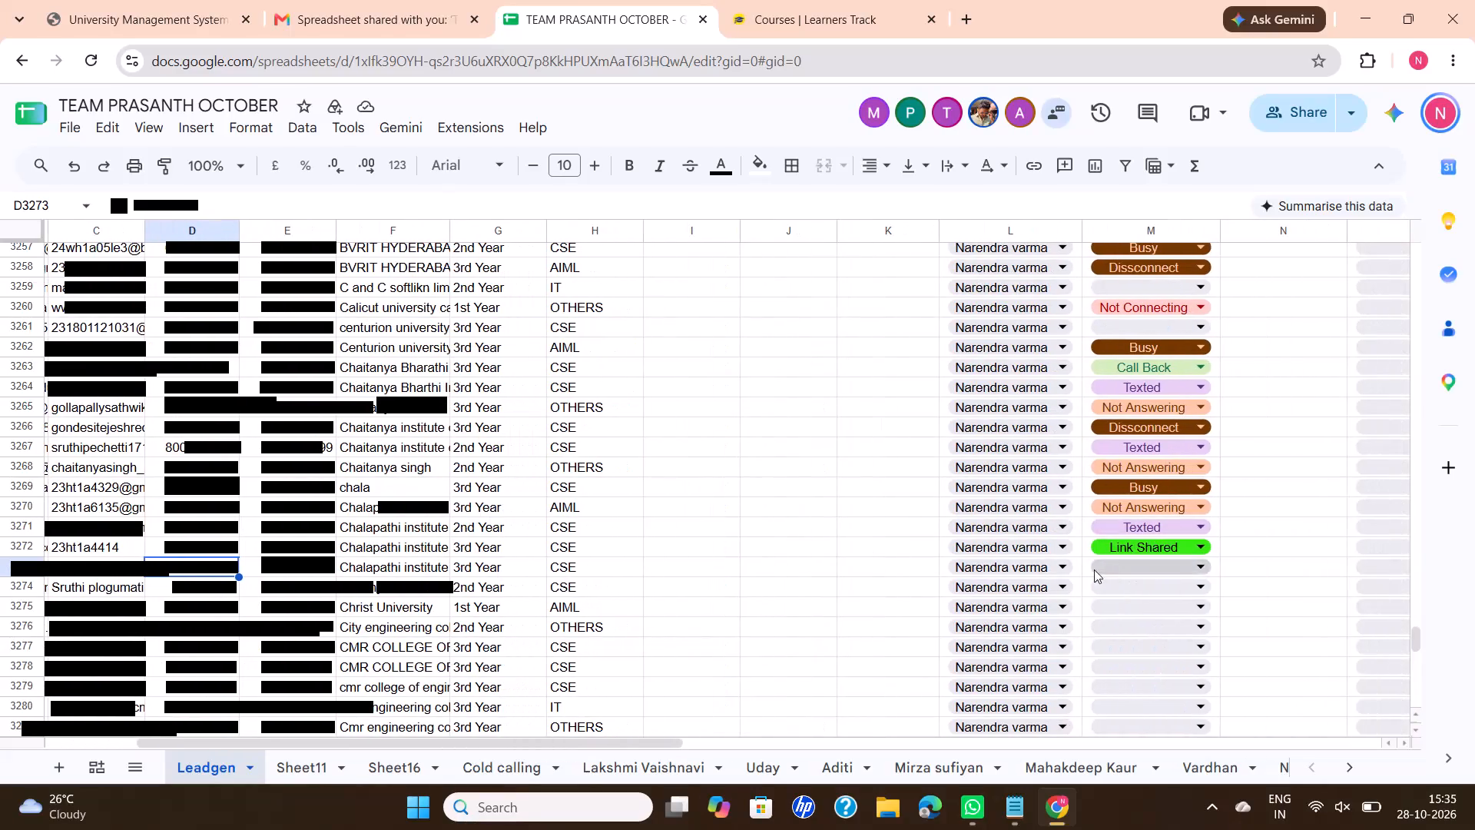
Set the column M call status of the lead in row 3273 to Not Answering.
left_click(1092, 569)
left_click(1115, 571)
left_click(1130, 625)
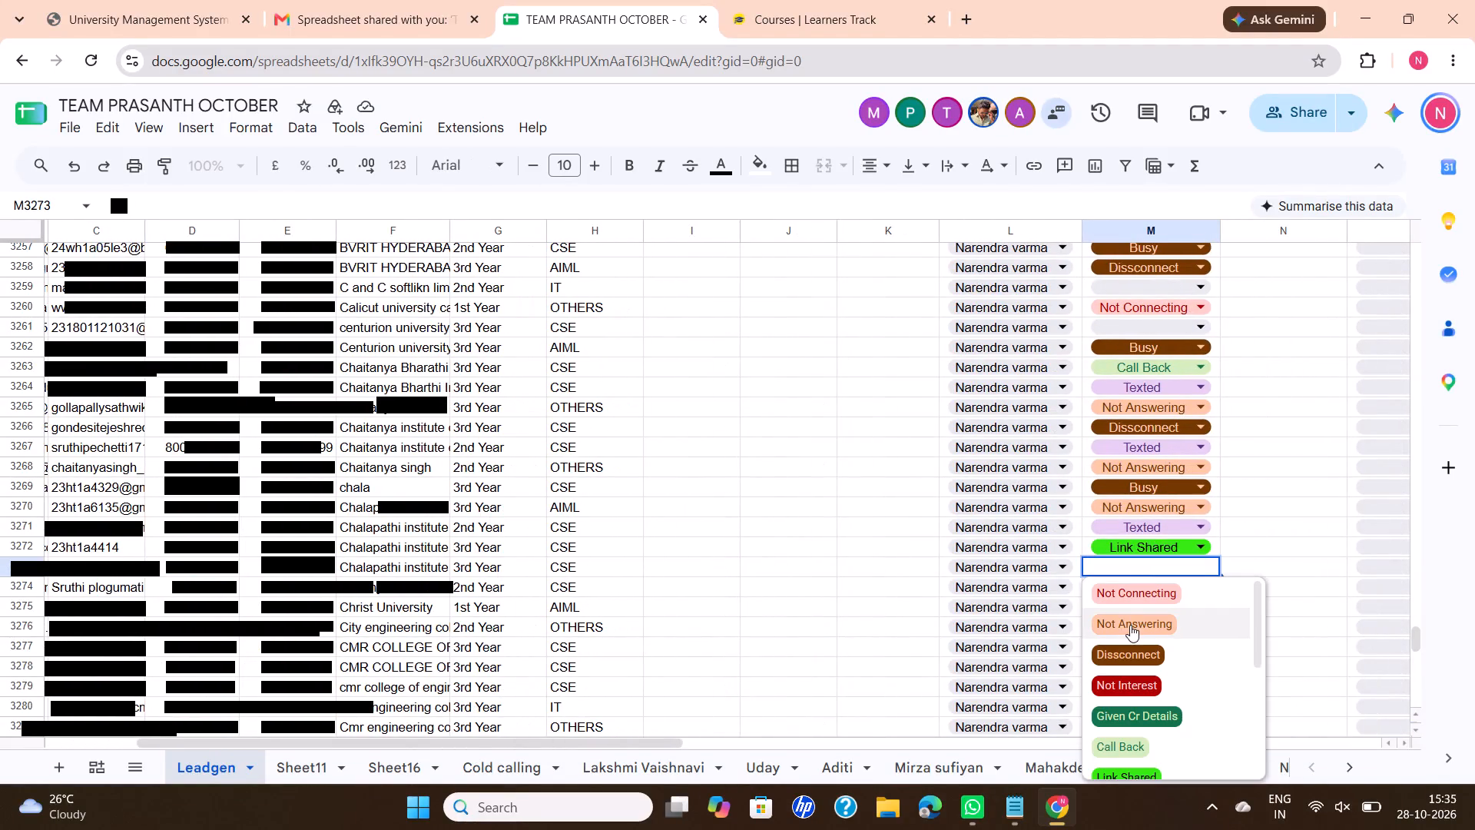
left_click(873, 589)
Select the column D contact number of the lead in row 3274.
scroll(873, 589, "right", 7)
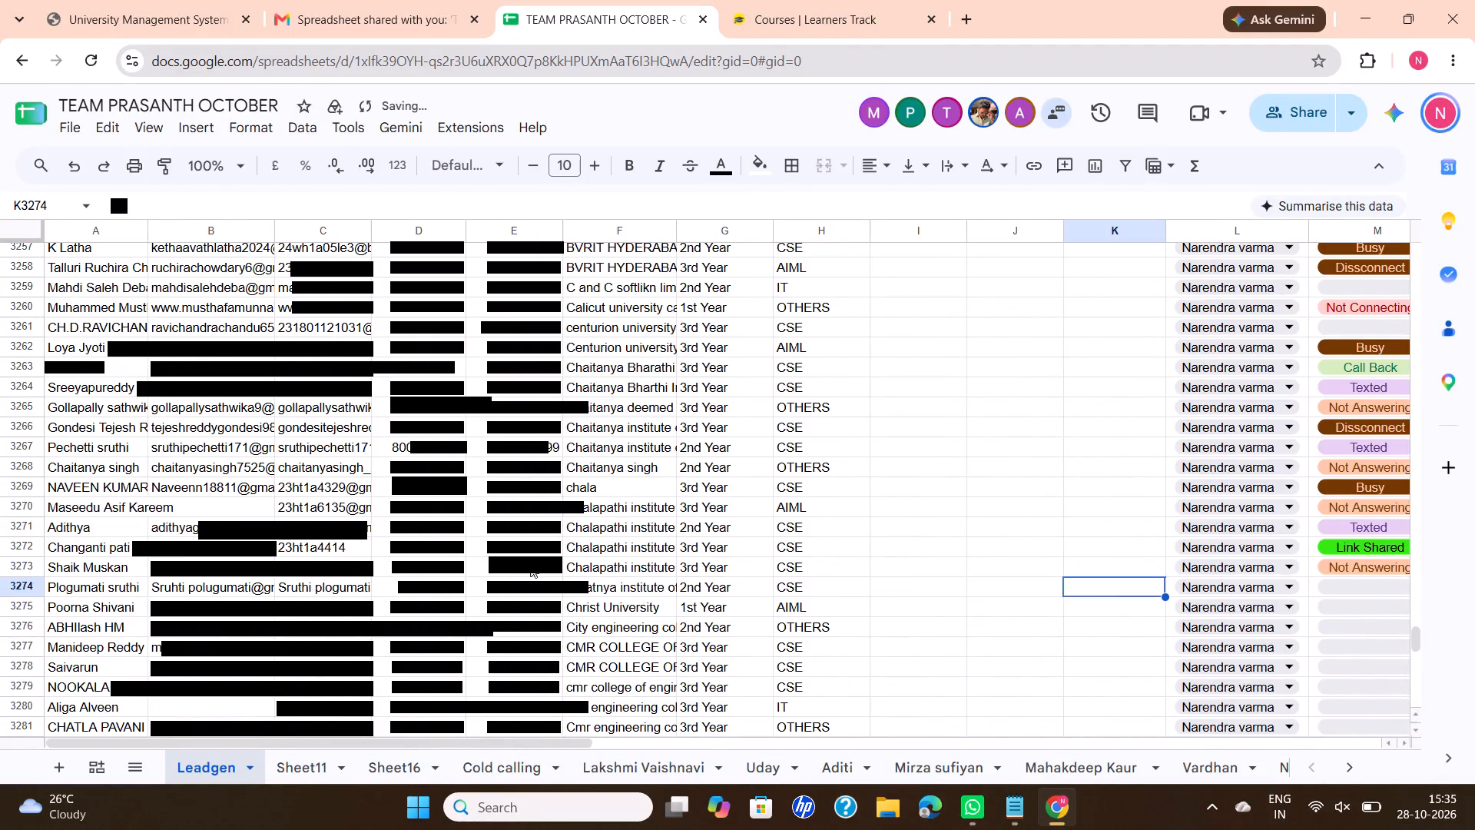
left_click(423, 590)
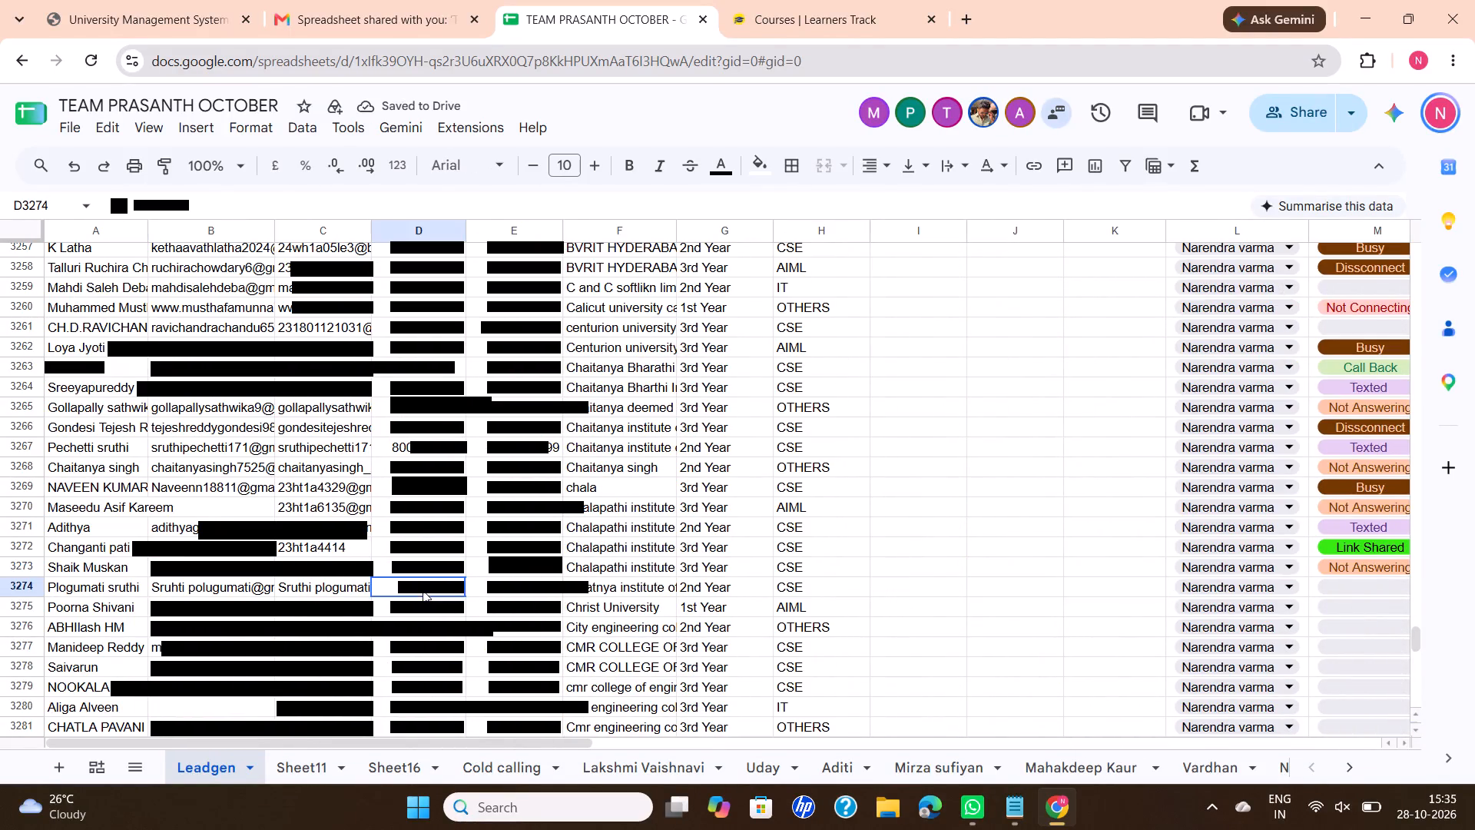
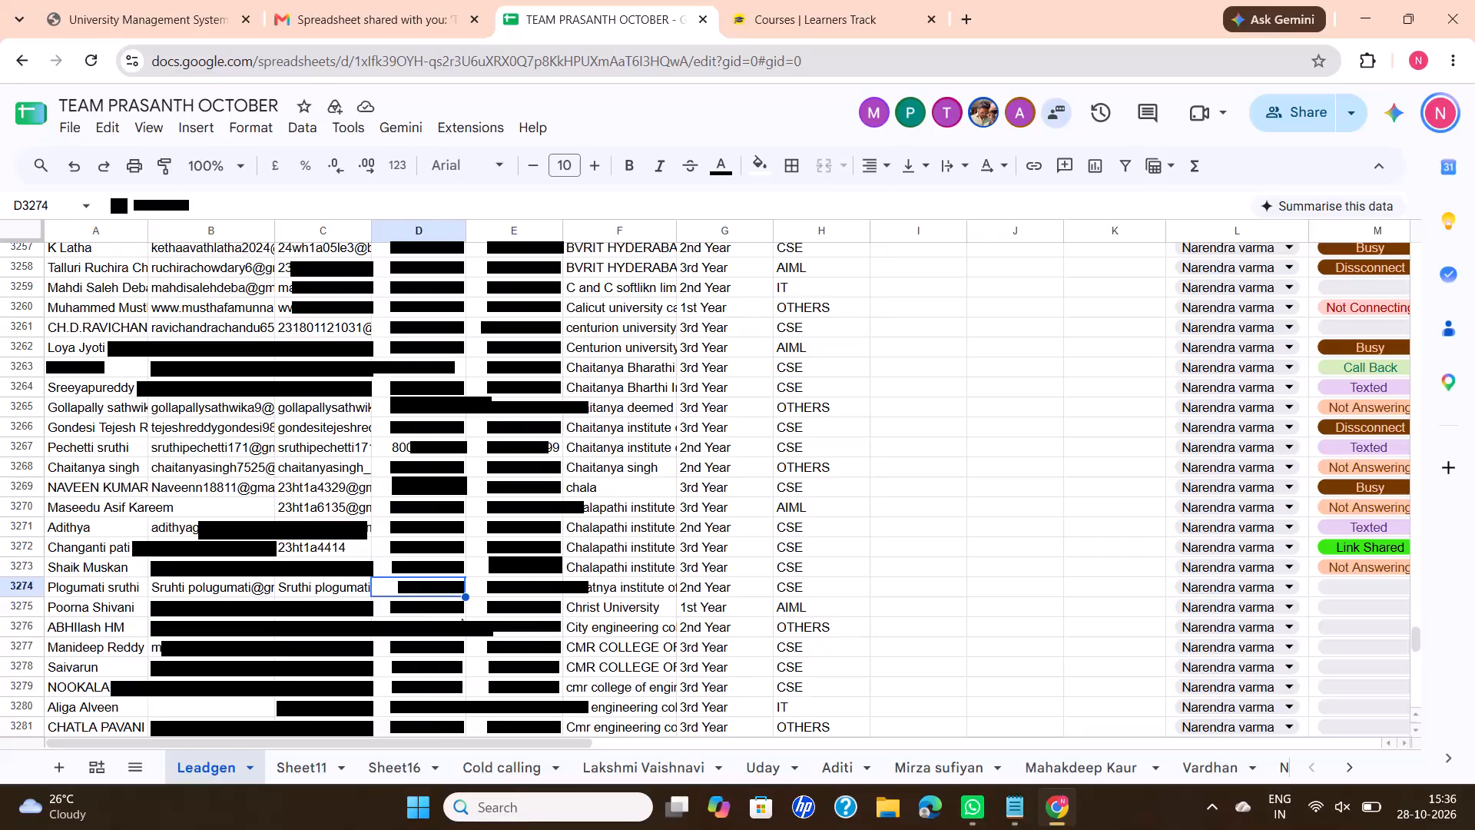
Open the column D contact number of the lead in row 3274 and copy the whole number.
double_click(426, 584)
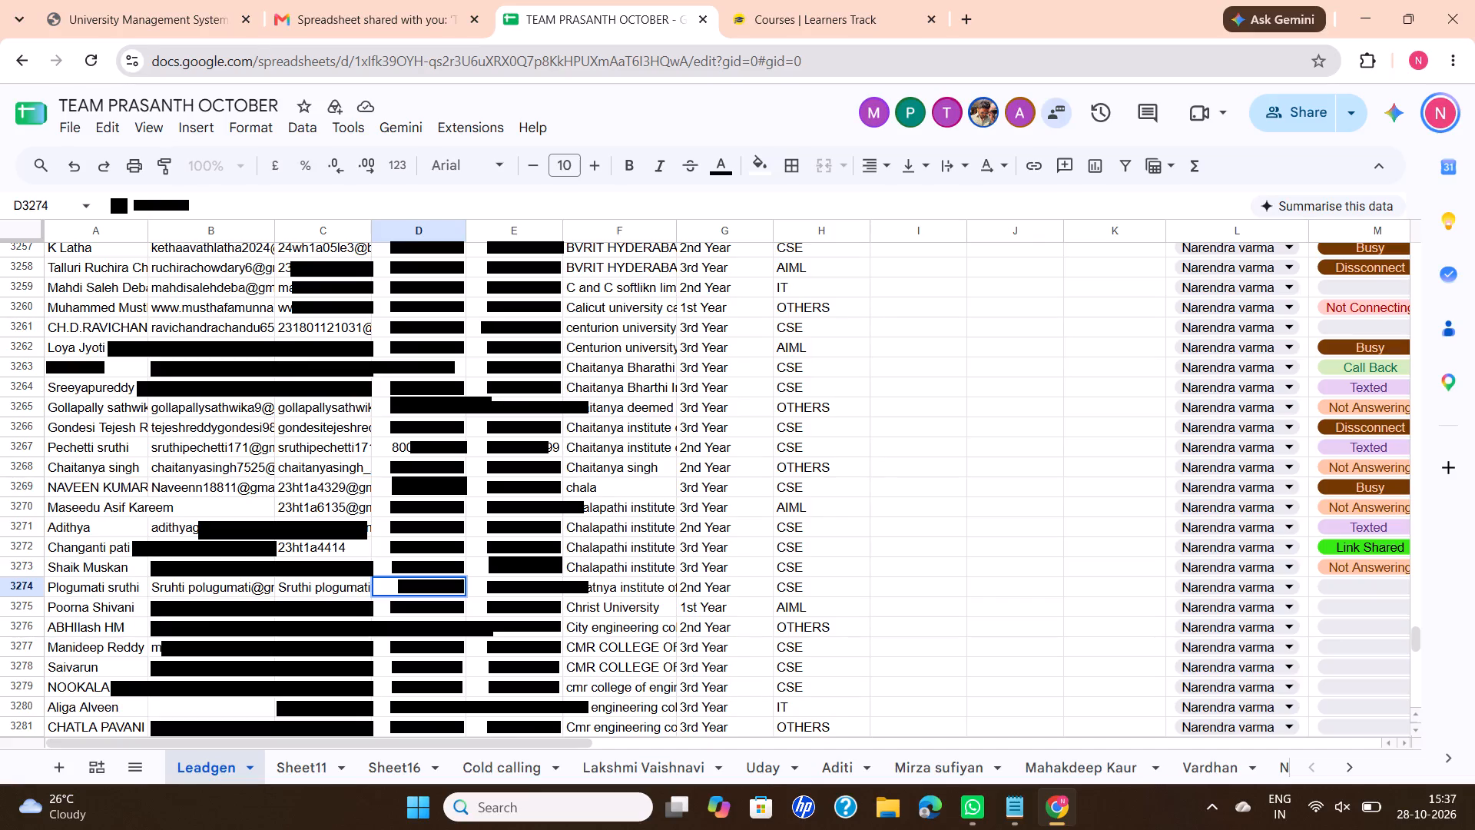
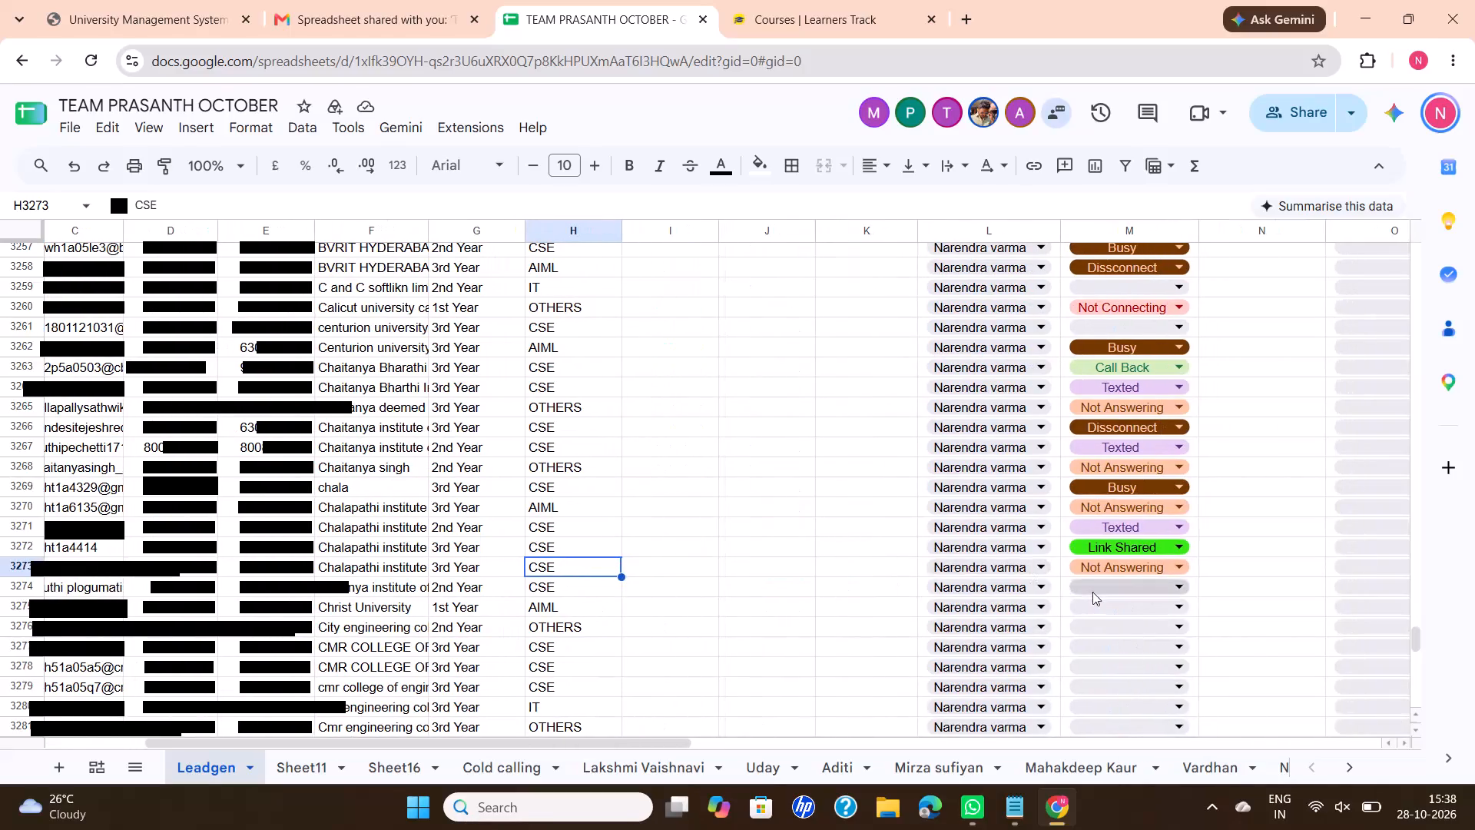
Set the column M call status of the lead in row 3274 to Texted.
left_click(1092, 590)
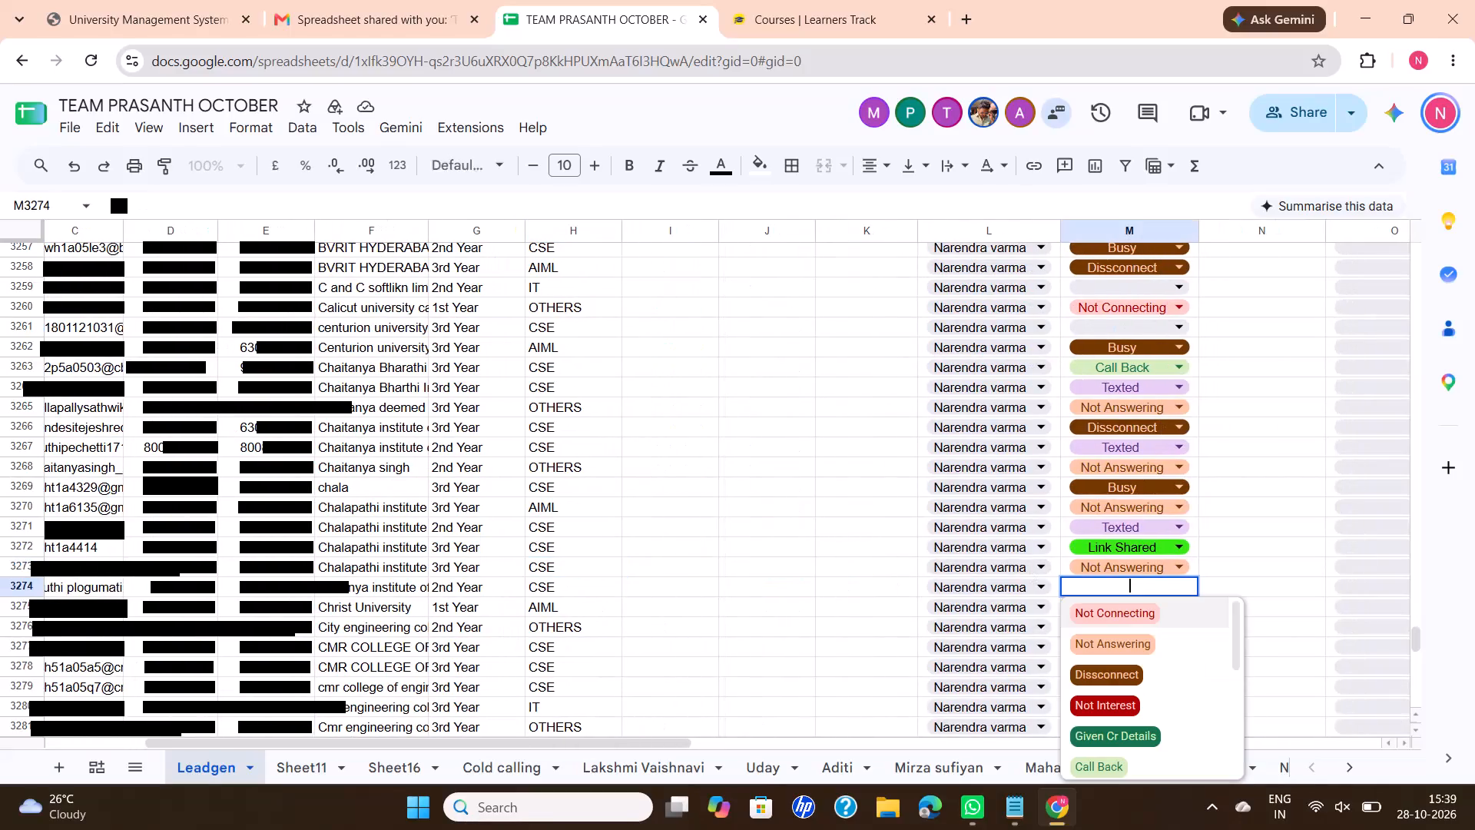
scroll(1105, 641, "down", 1)
scroll(1116, 734, "down", 1)
left_click(1110, 721)
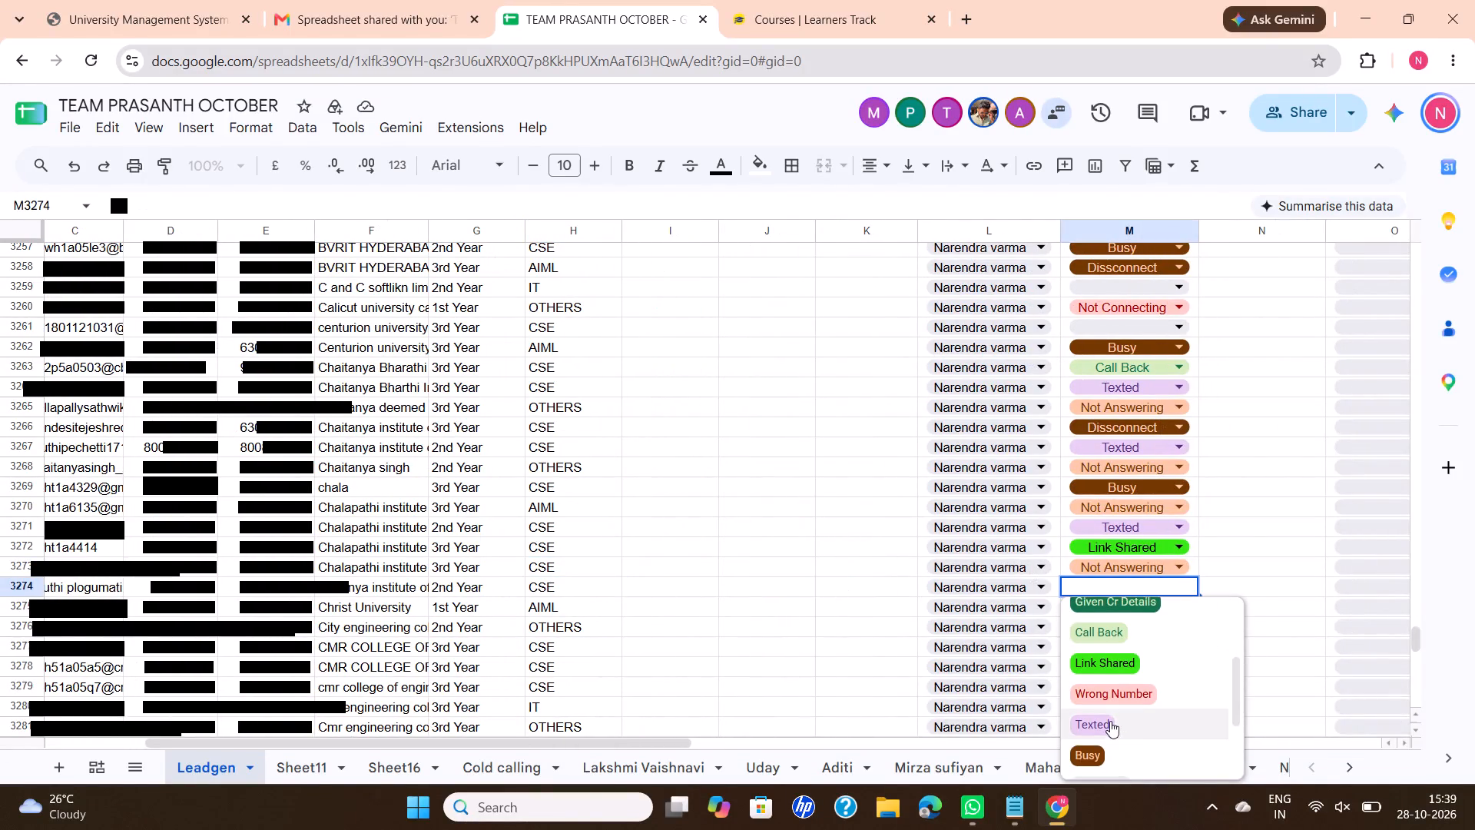
left_click(887, 606)
Select the column D contact number of the lead in row 3275.
scroll(887, 606, "right", 6)
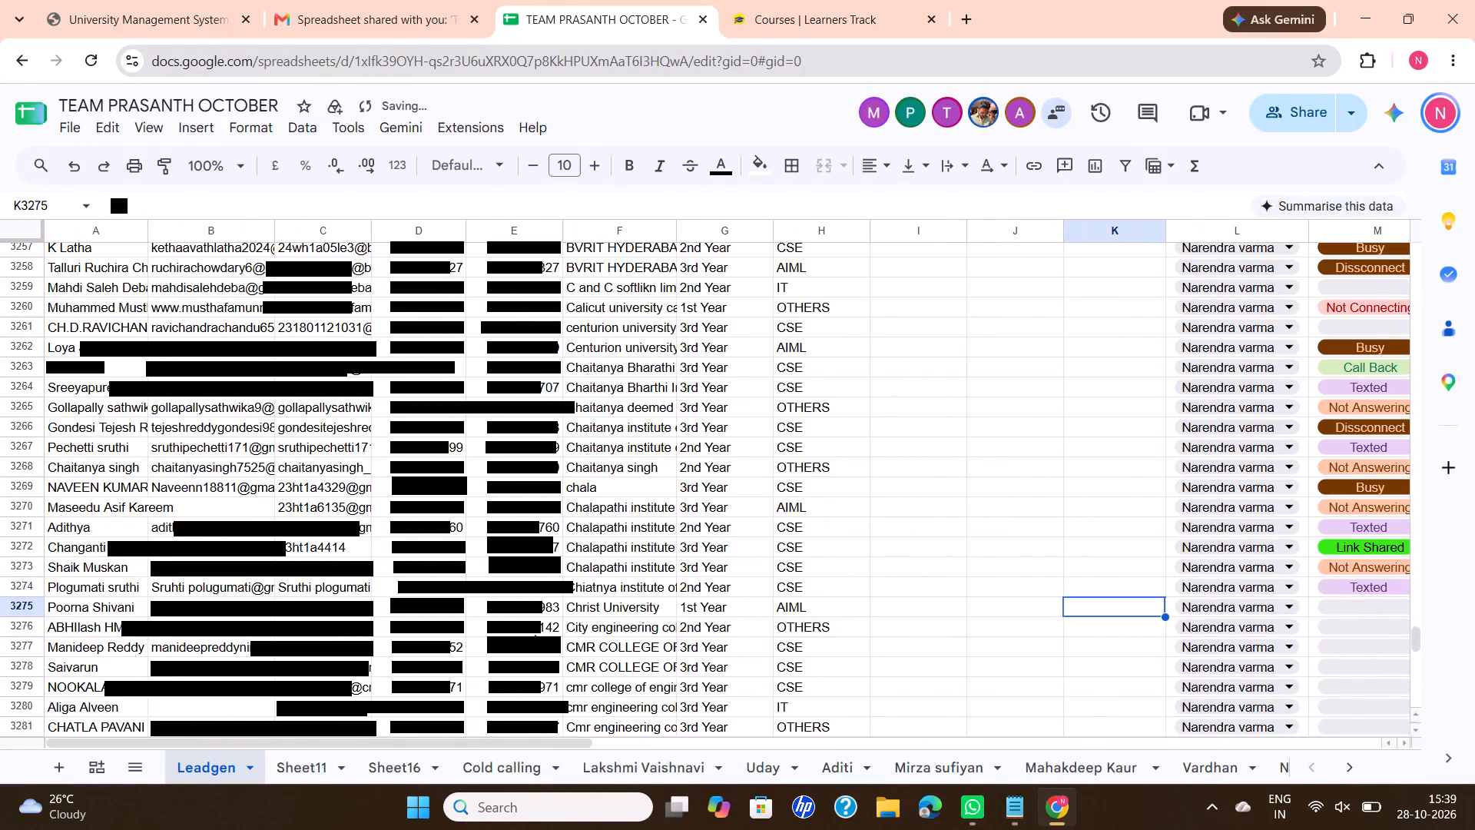
left_click(416, 606)
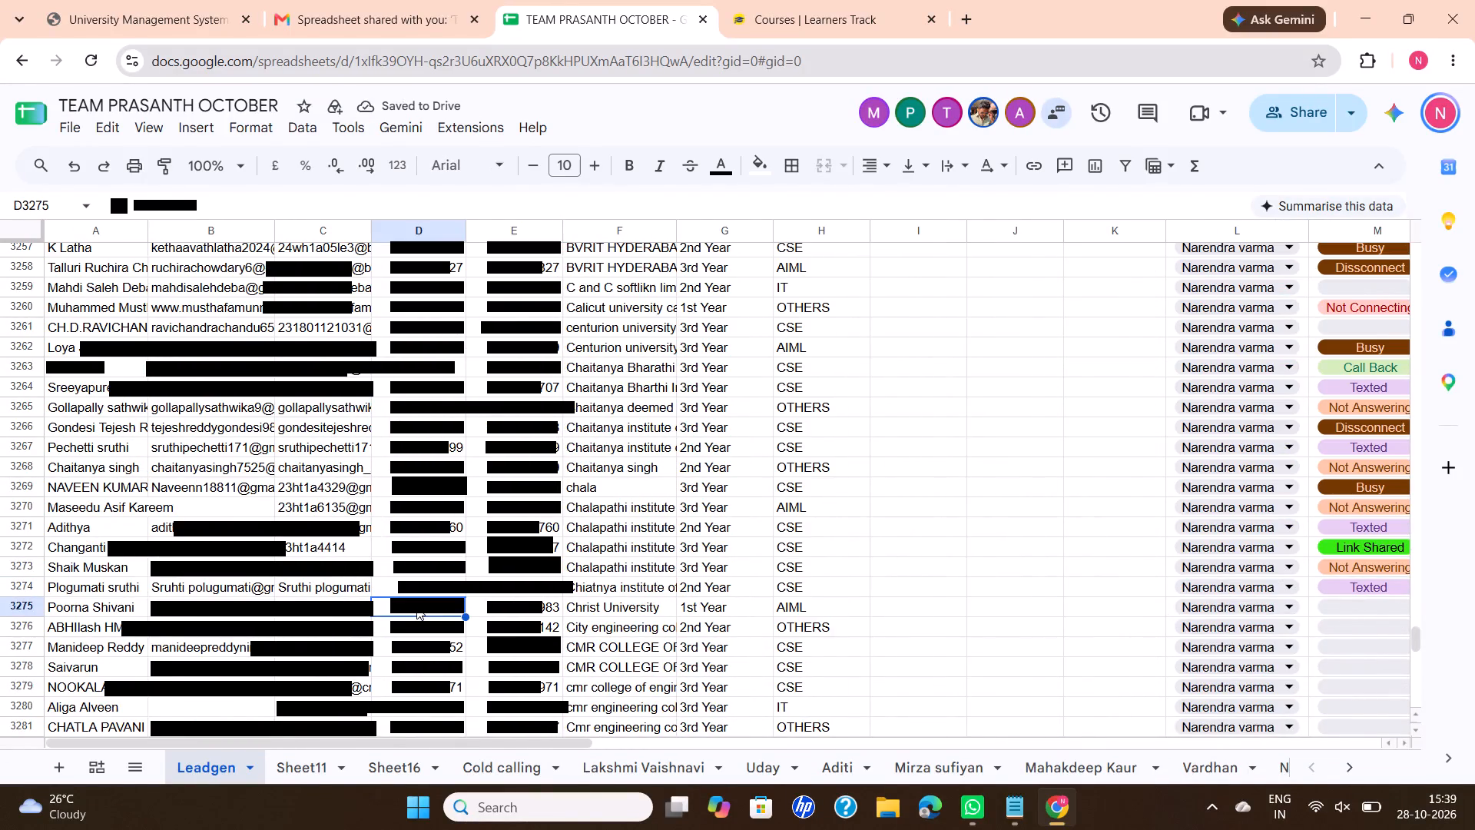
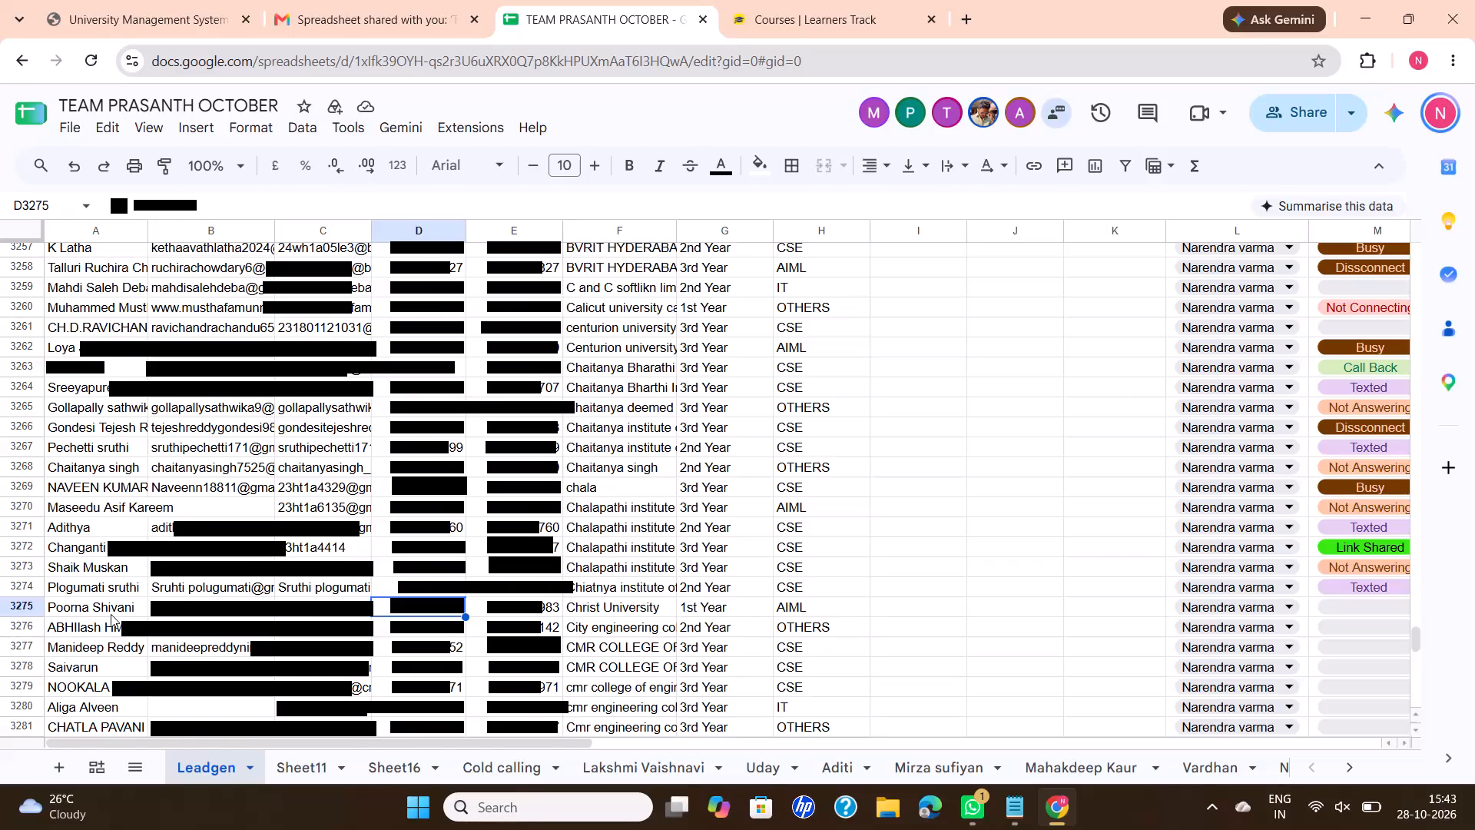
Select the column D contact number of the lead in row 3265.
scroll(111, 614, "down", 1)
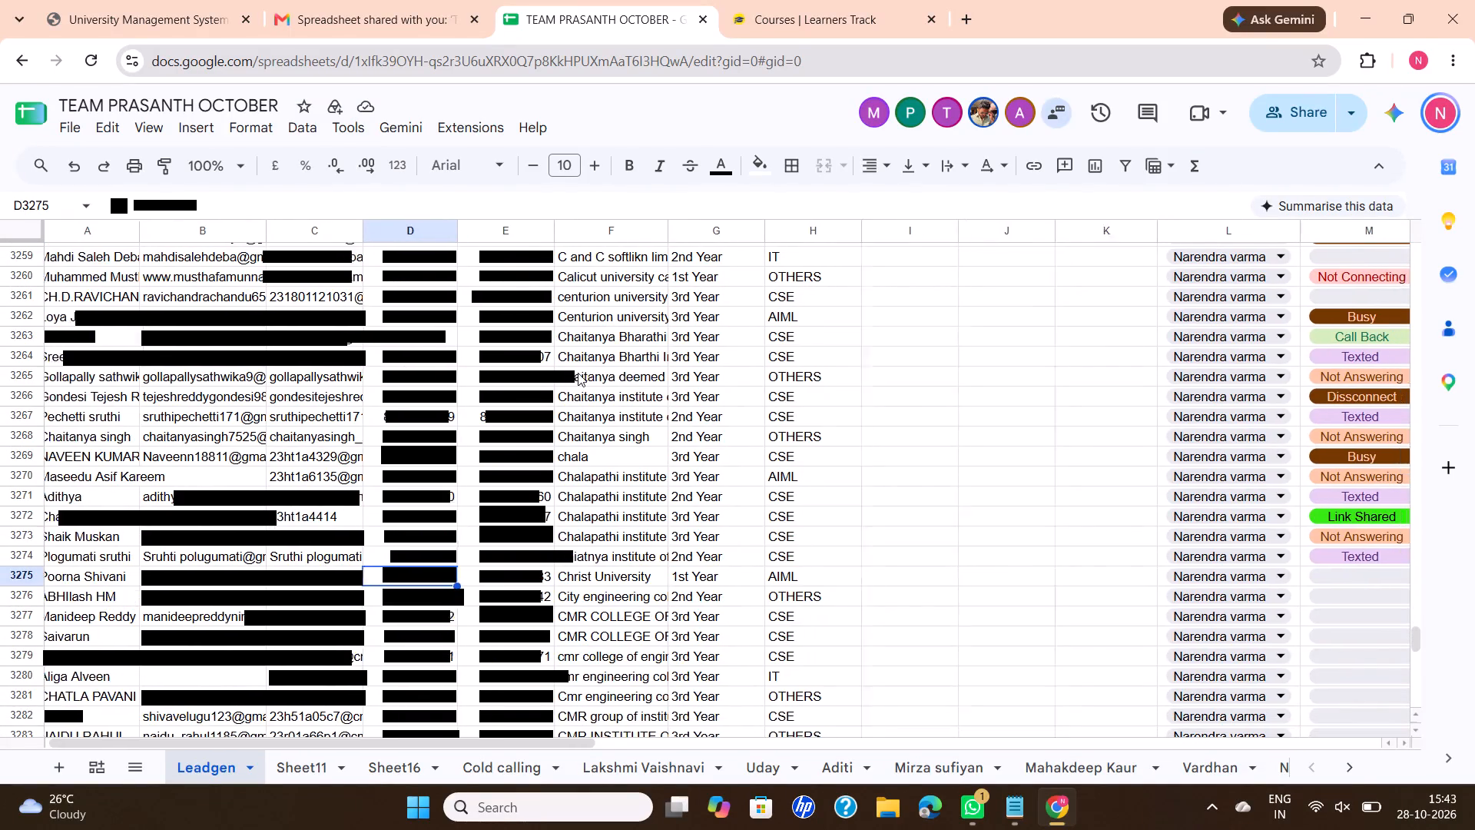
left_click(426, 379)
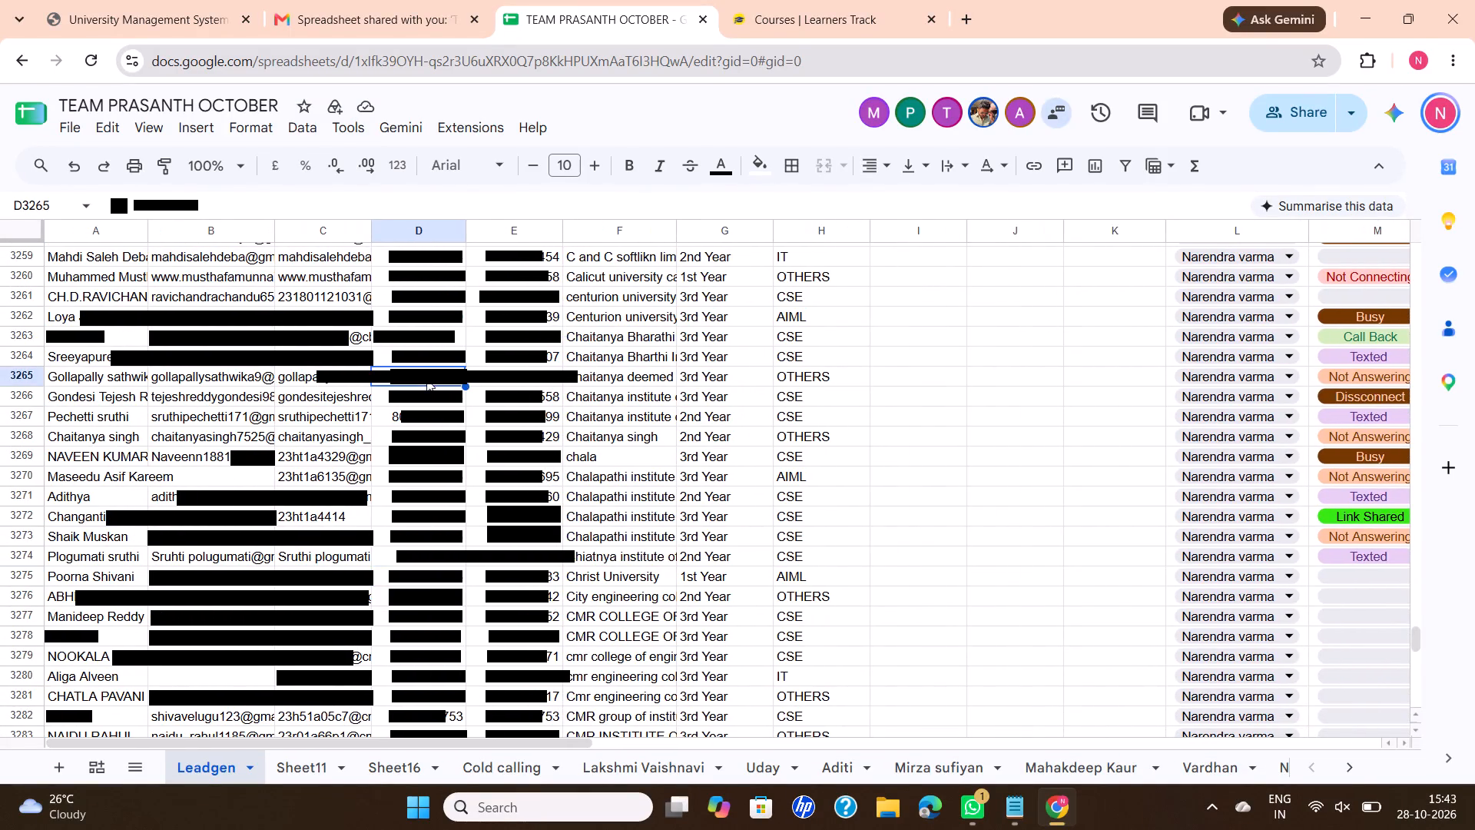
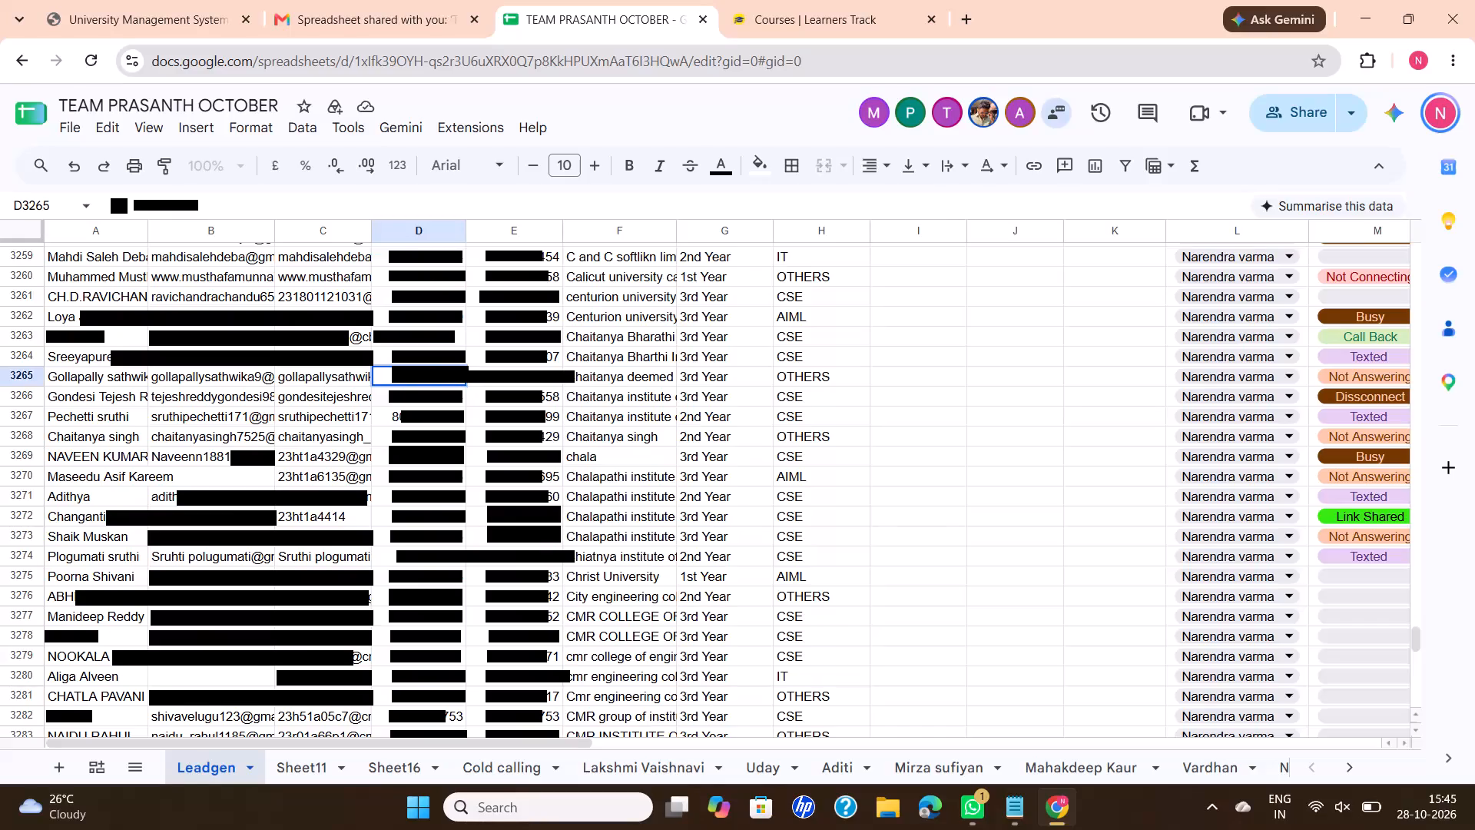
Copy the column D contact number of the lead in row 3265.
key("ctrl+c")
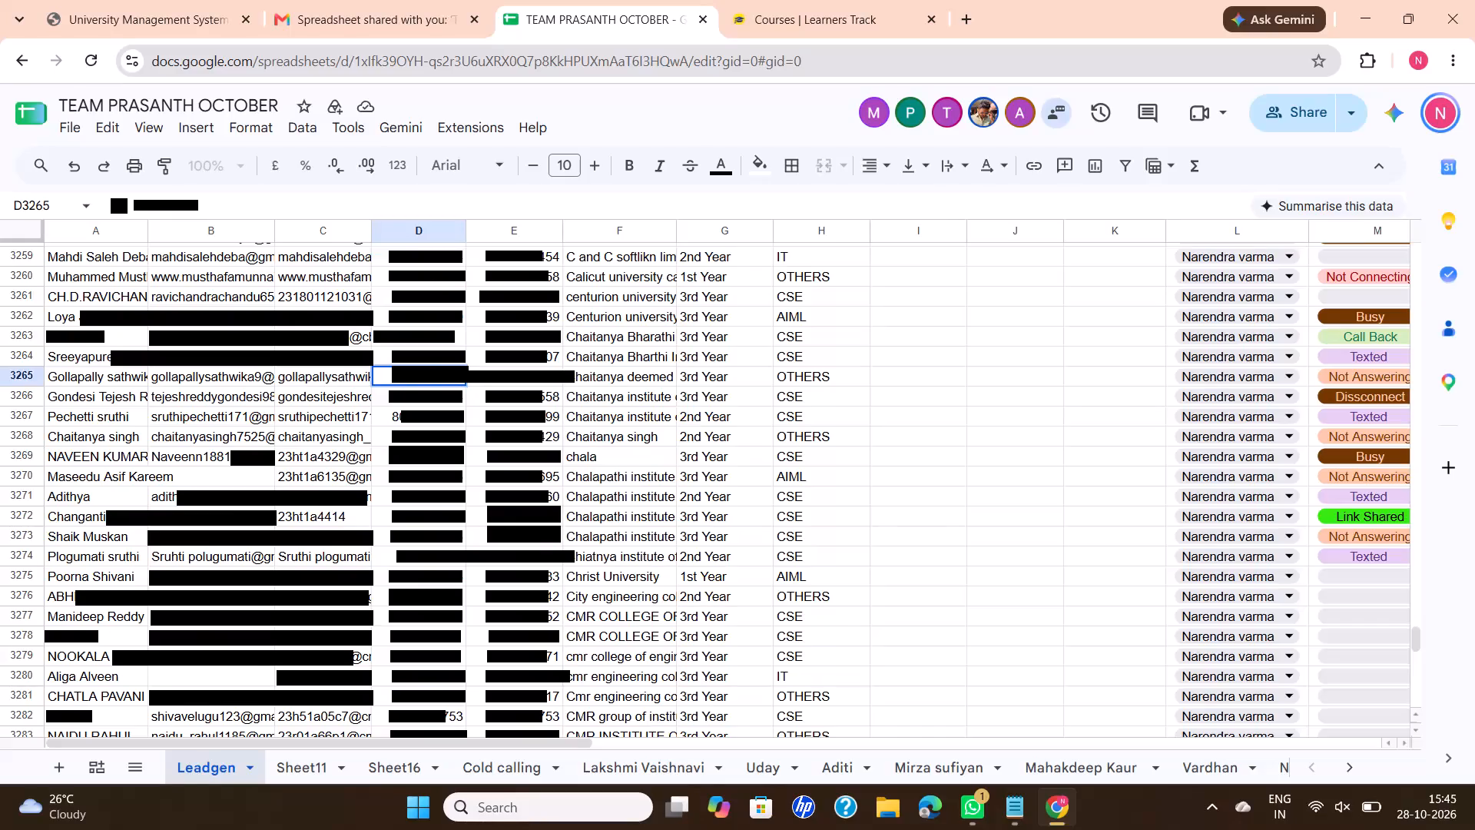
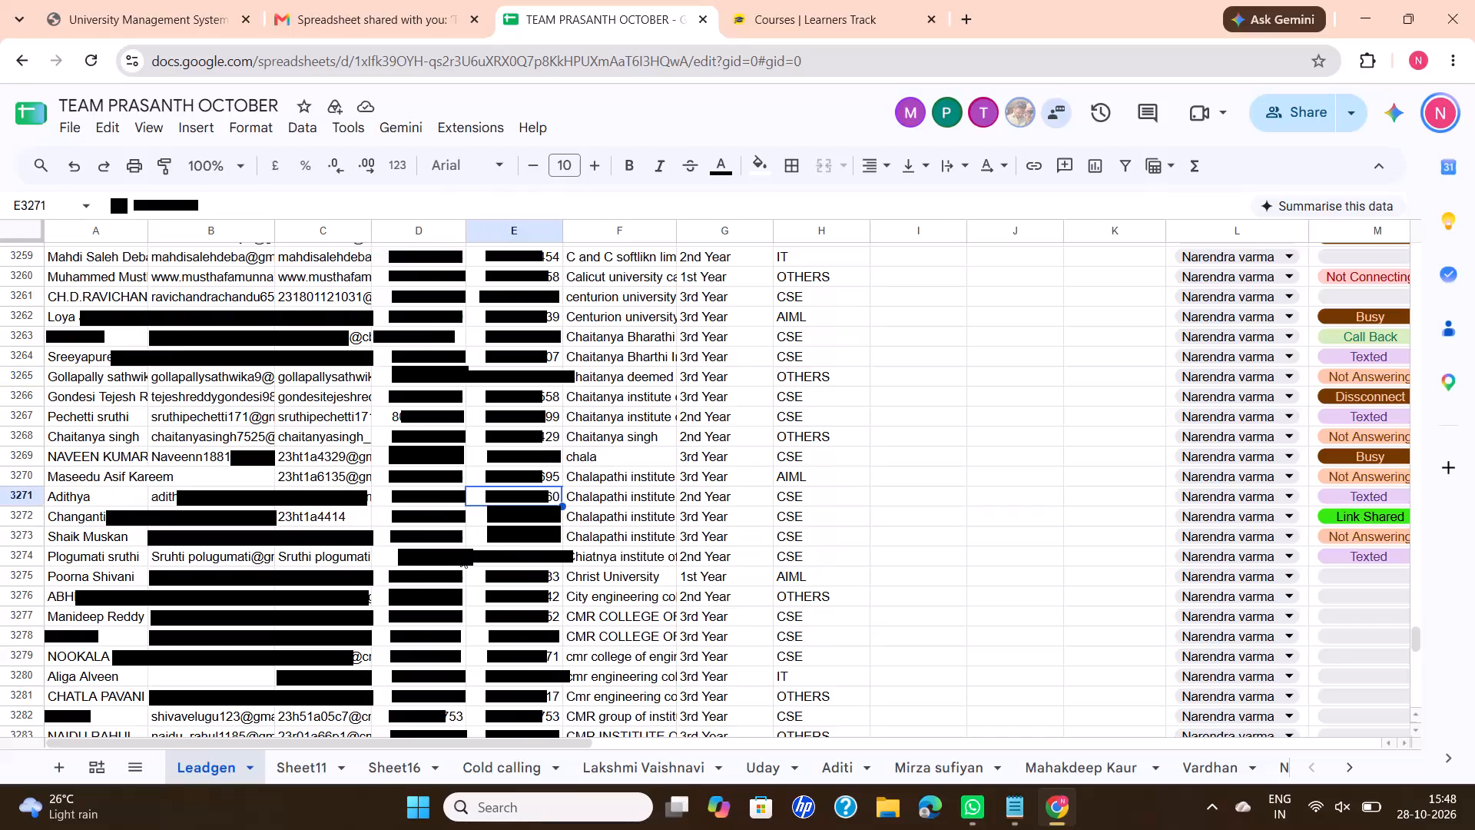
Select the column D contact number of the lead in row 3274.
left_click(450, 559)
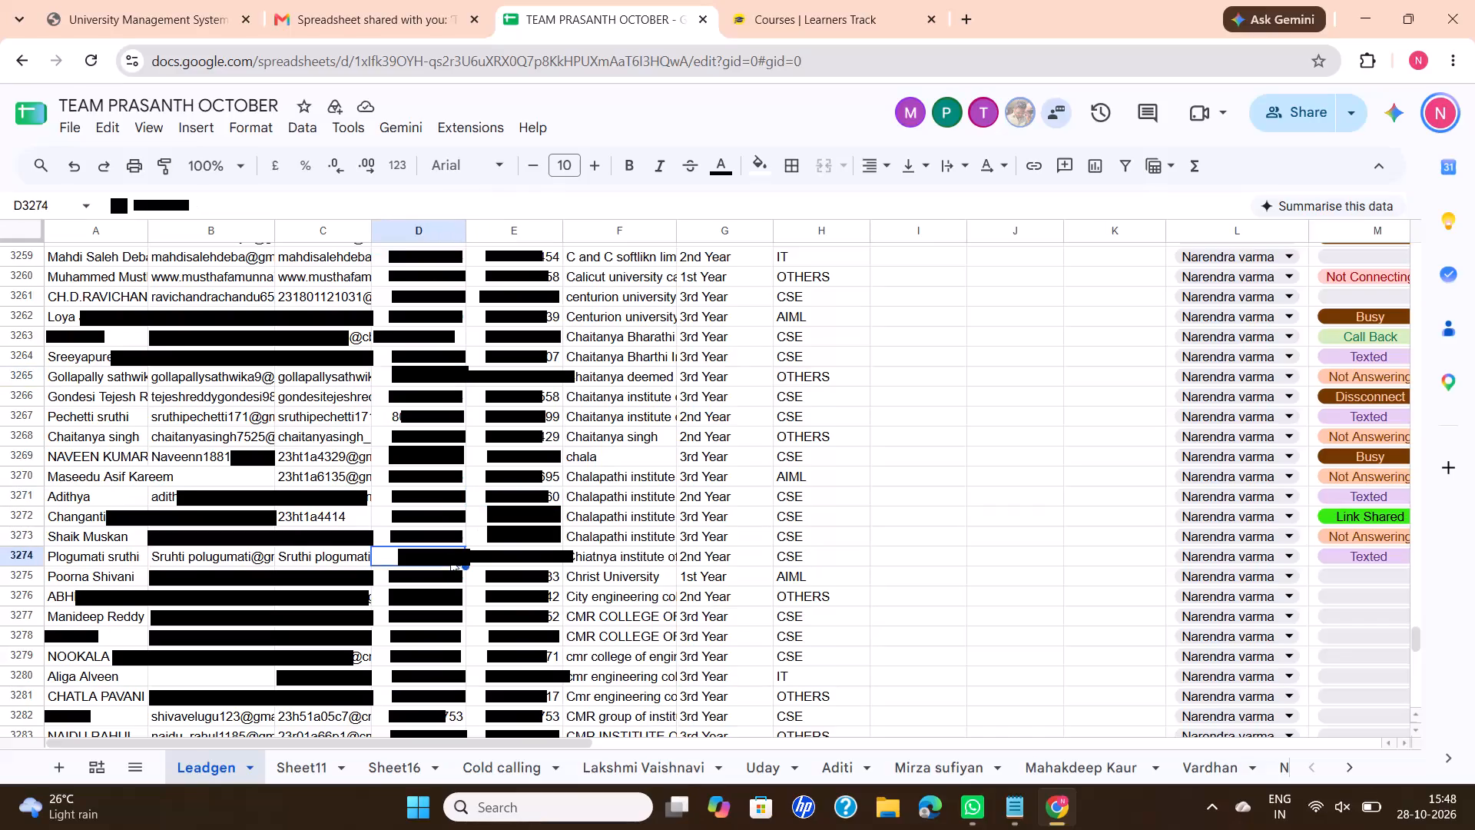
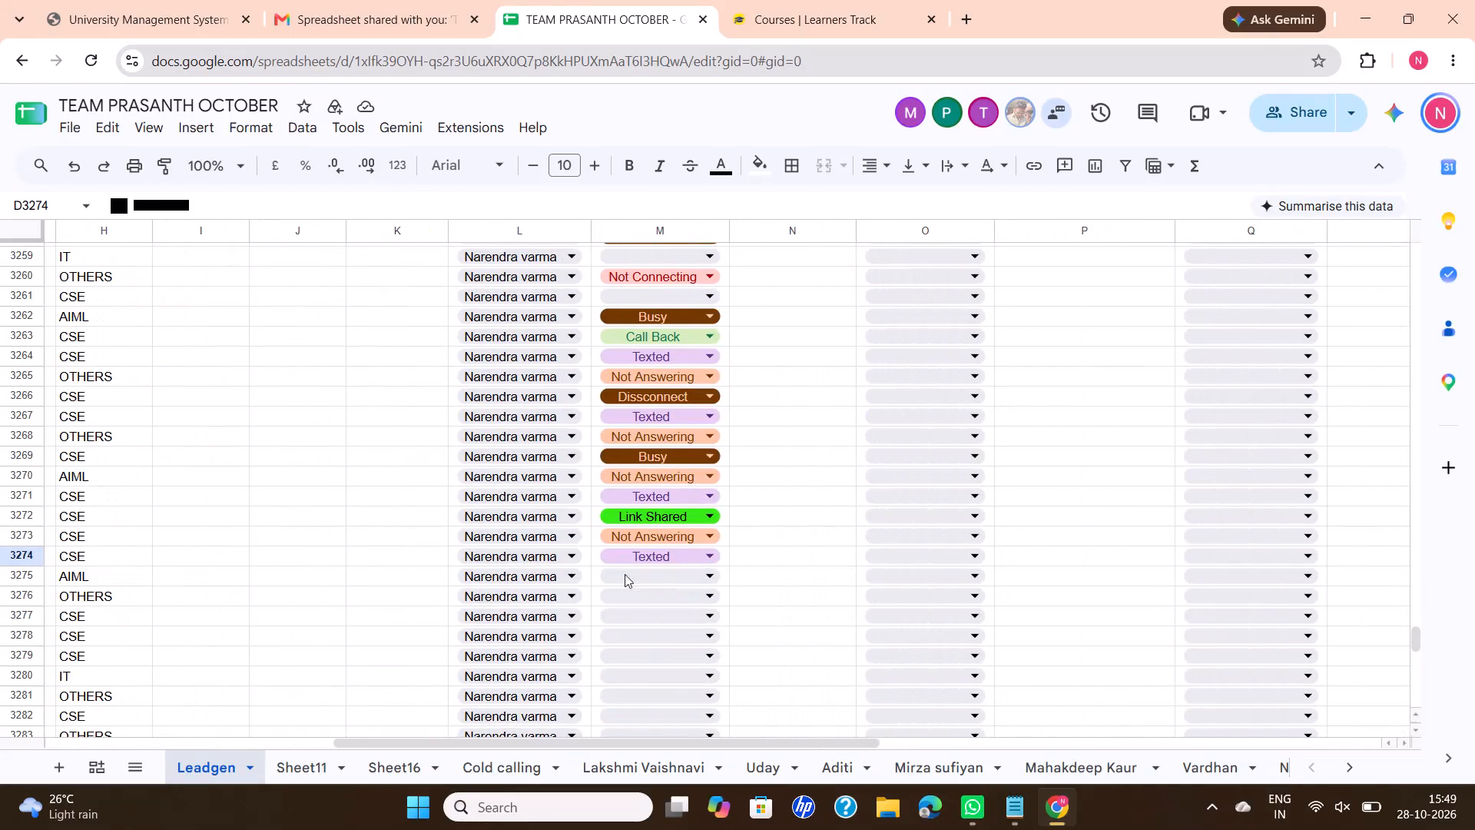
Change the column M call status of the lead in row 3274 to Given Cr Details.
left_click(707, 558)
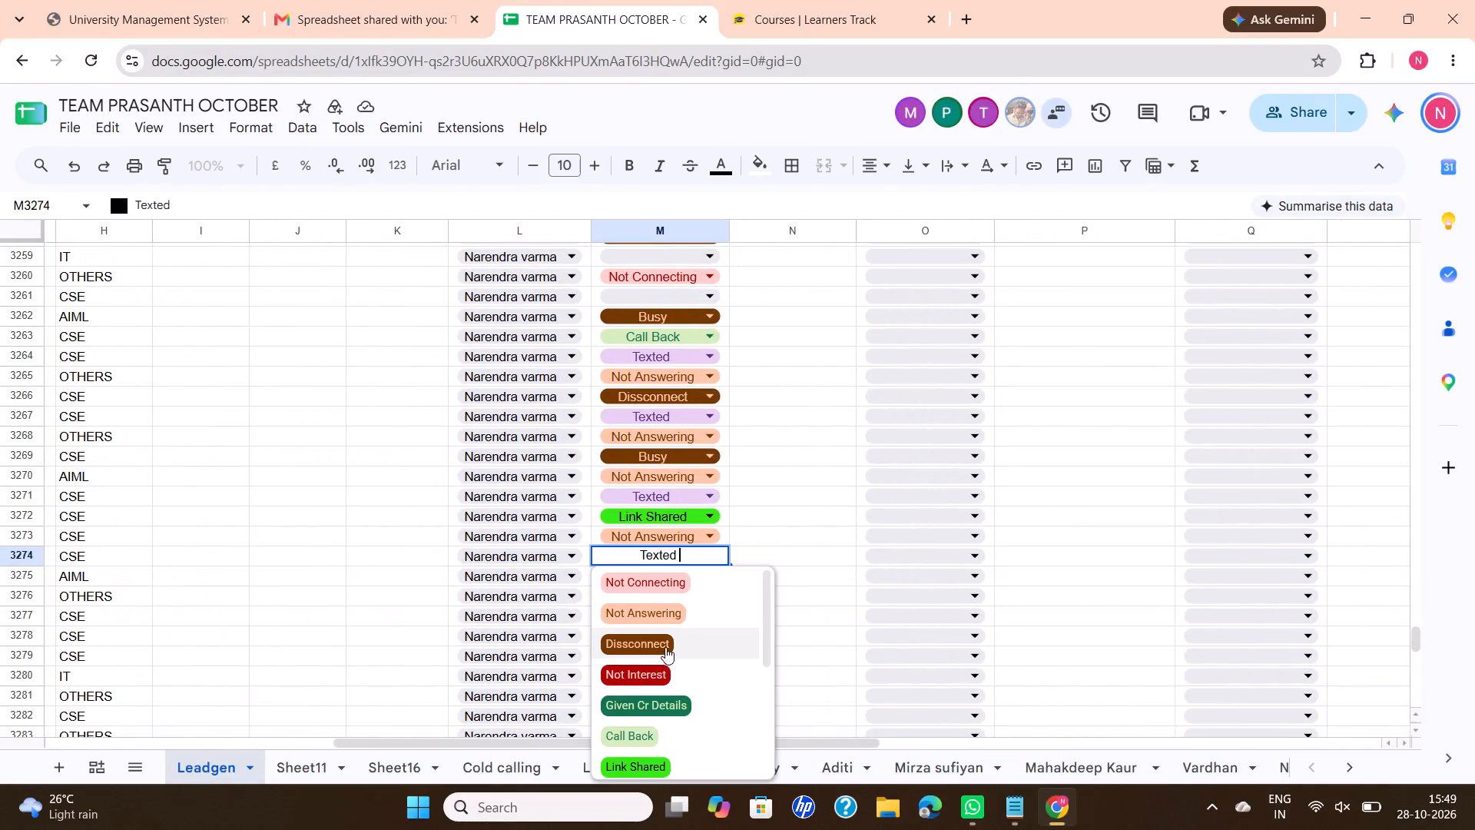
left_click(645, 705)
Record the CR's contact in column N of row 3274 by pasting the copied phone number and adding the CR's first name before it.
double_click(768, 554)
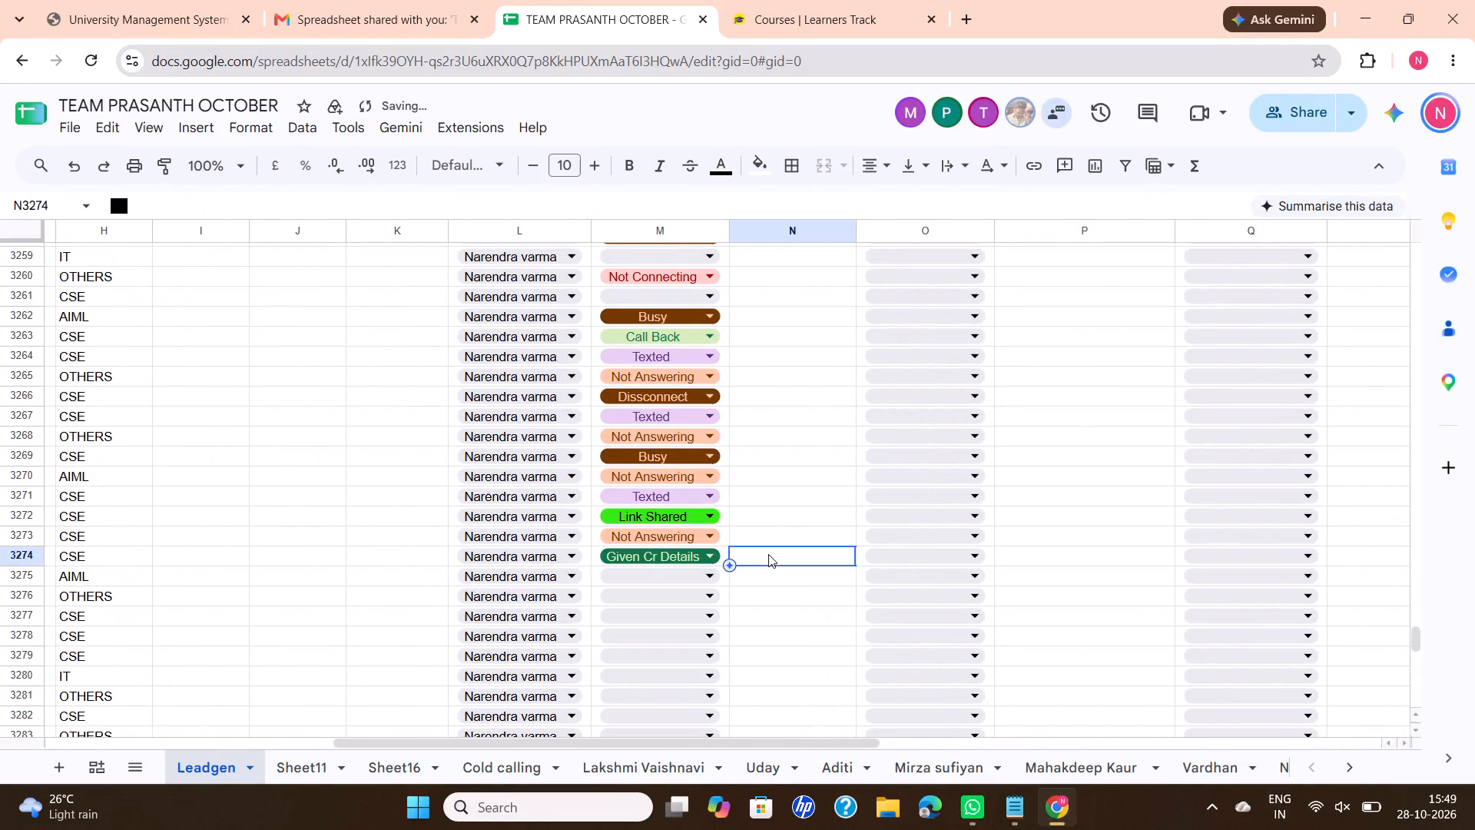
key("ctrl+v")
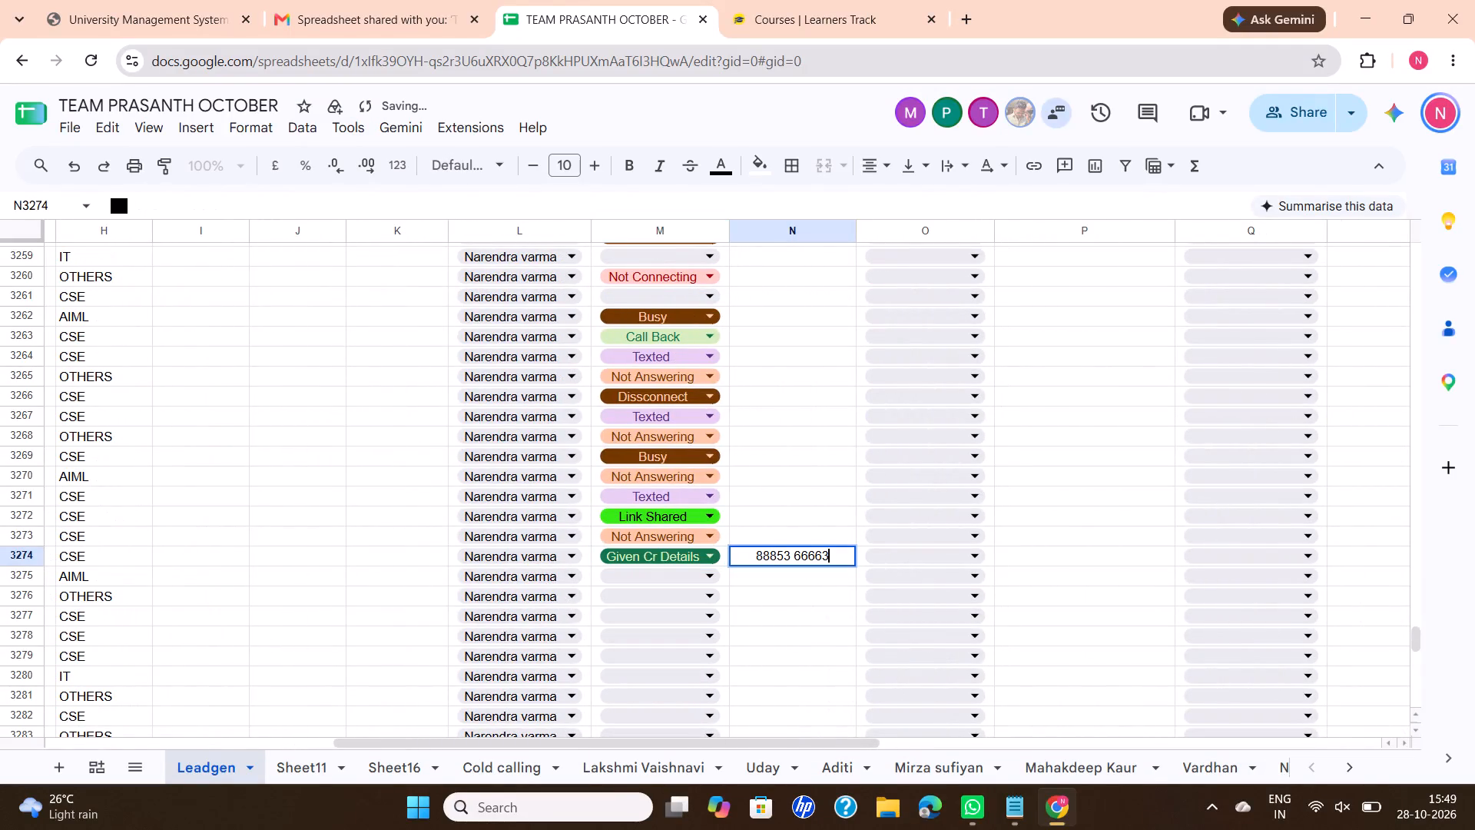
left_click(751, 555)
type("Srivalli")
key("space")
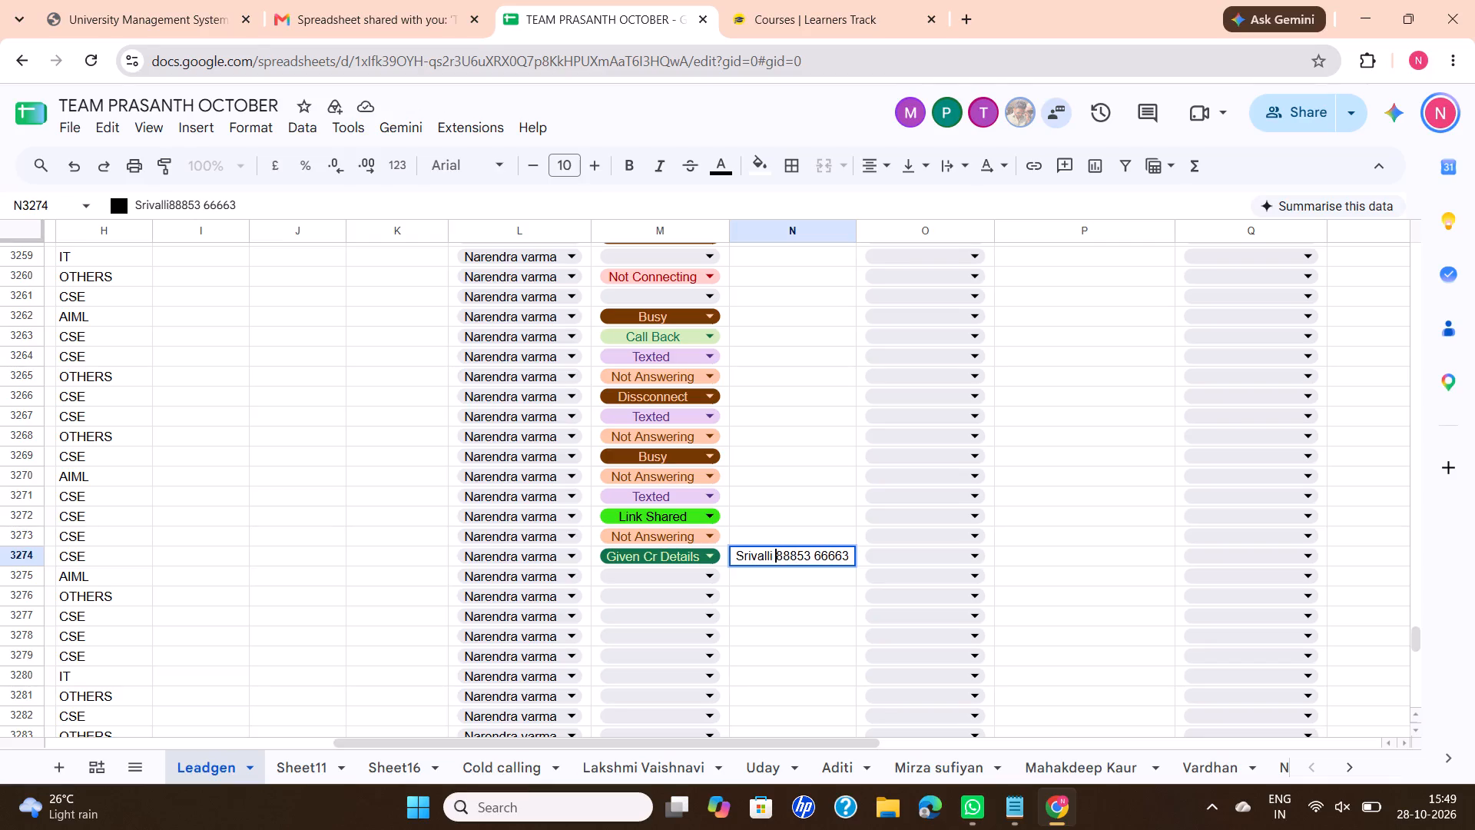
left_click(774, 589)
left_click_drag(774, 589, 397, 551)
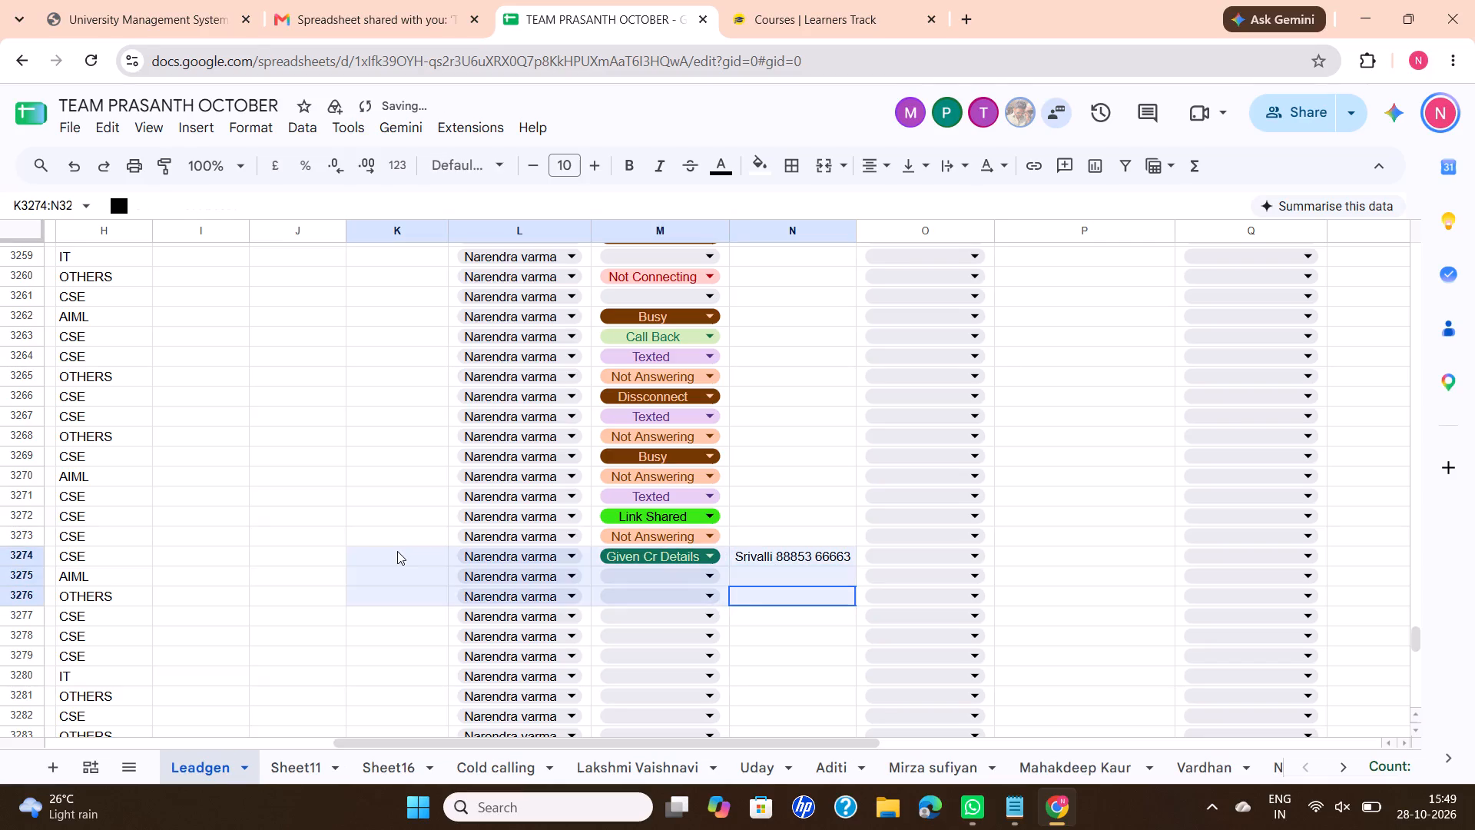
Select the column D contact number of the Christ University lead in row 3275.
left_click_drag(397, 551, 396, 561)
left_click(386, 576)
scroll(386, 576, "right", 6)
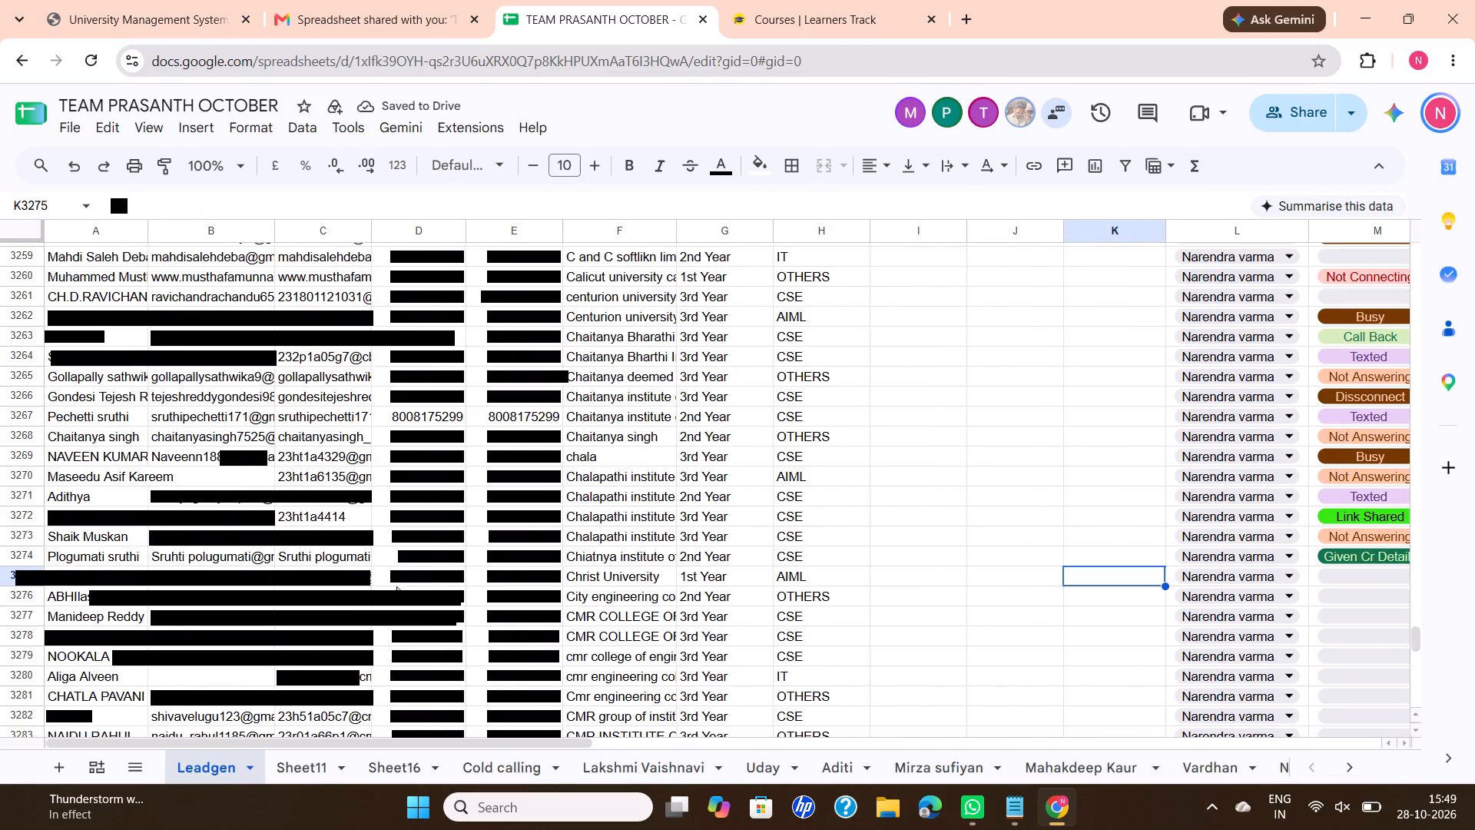
left_click(406, 581)
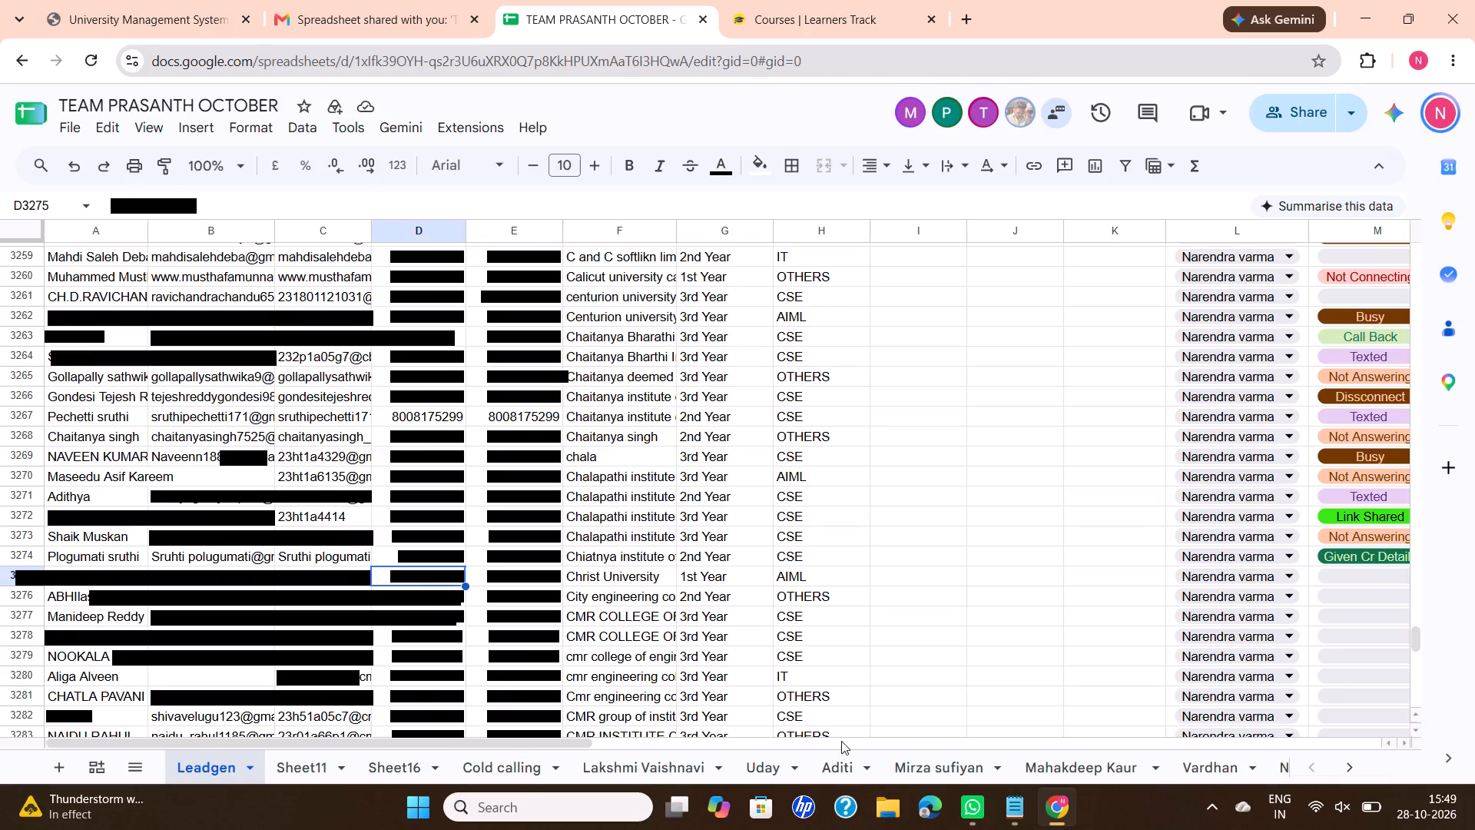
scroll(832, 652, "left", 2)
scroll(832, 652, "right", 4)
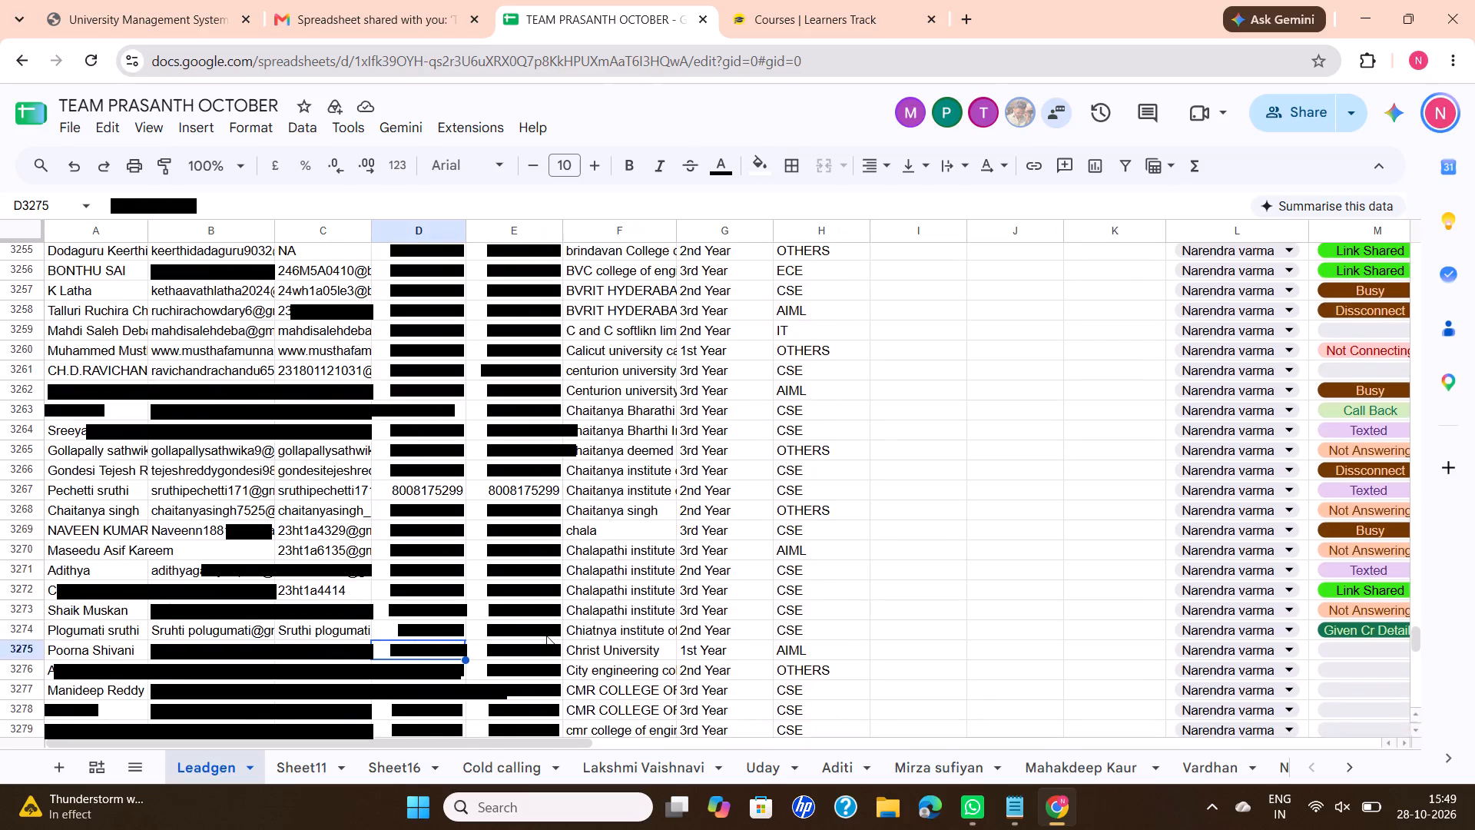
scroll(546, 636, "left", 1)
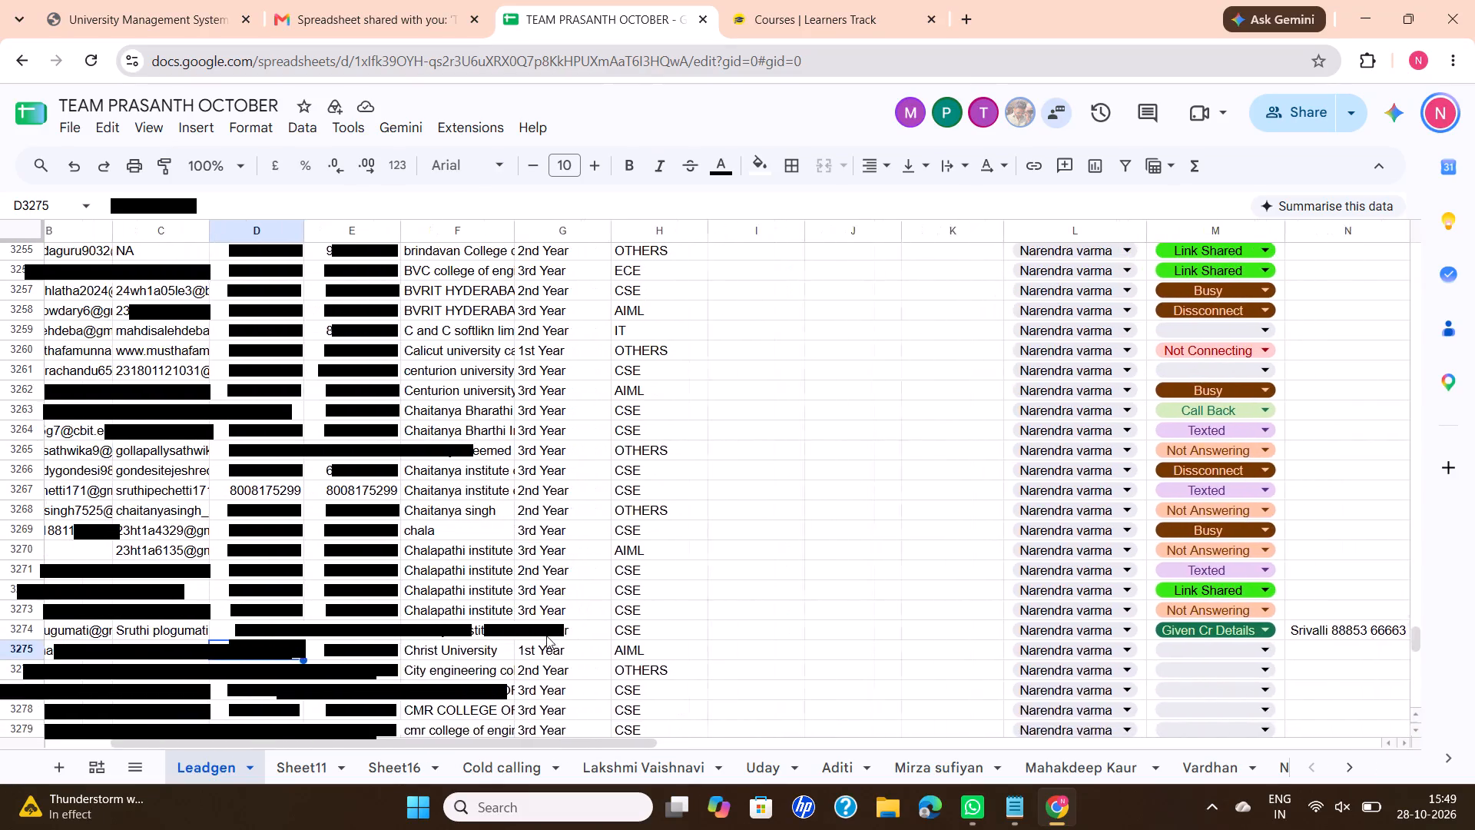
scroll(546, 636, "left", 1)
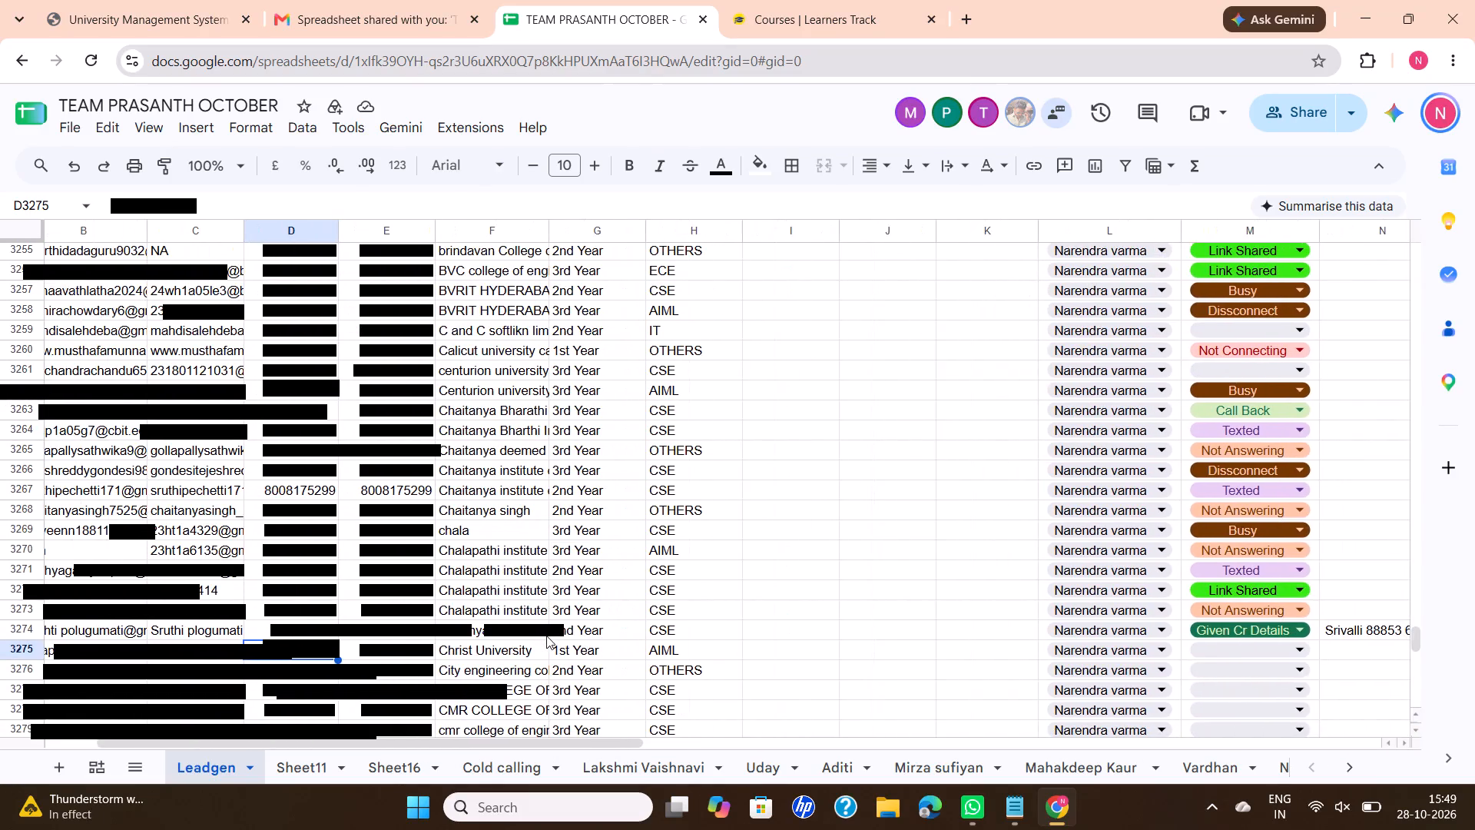
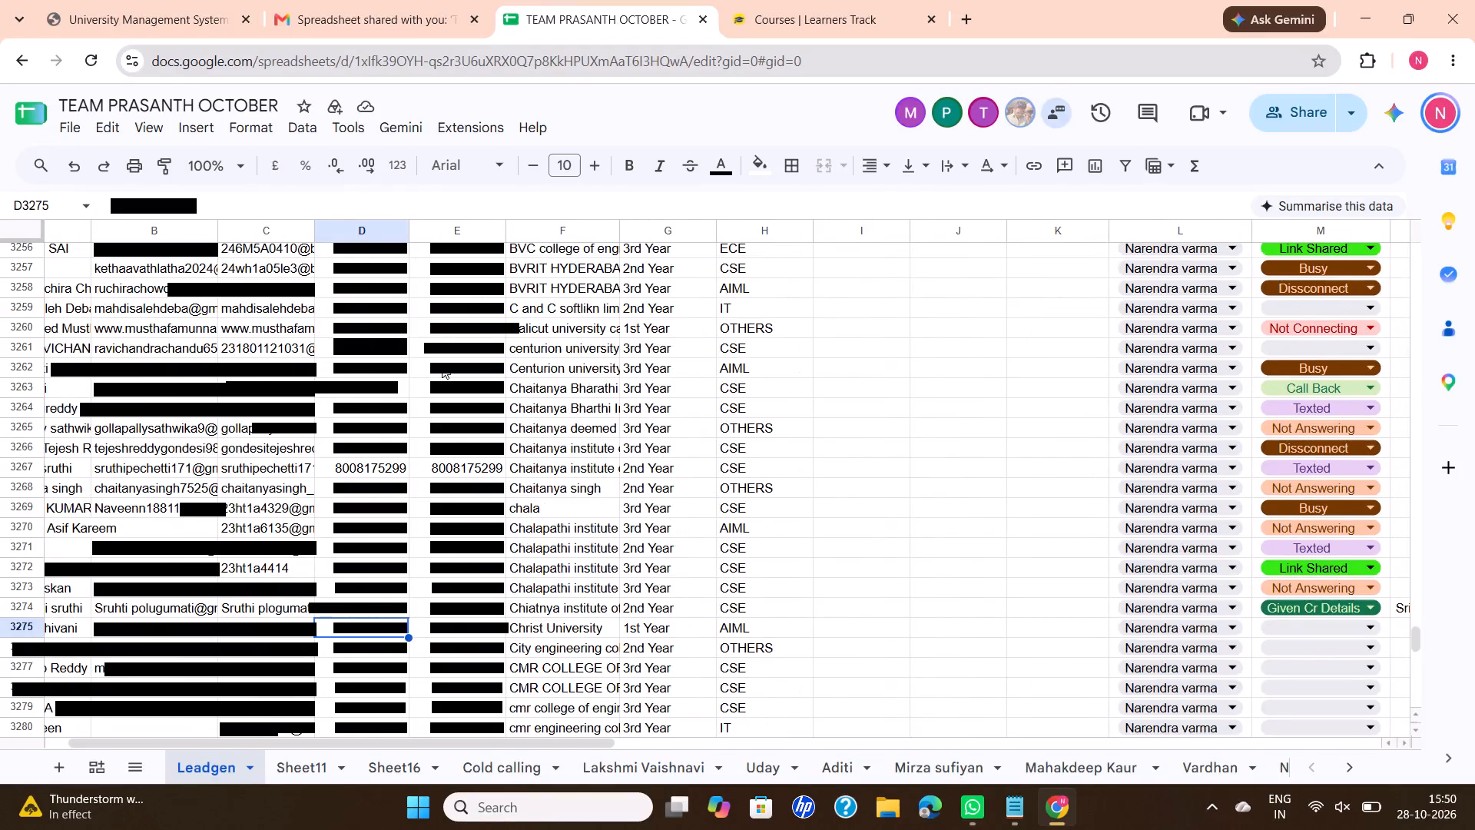
Review the call statuses and remarks of the already contacted Leadgen leads from row 3274 back to the start of the assigned block at row 3232.
scroll(442, 365, "up", 3)
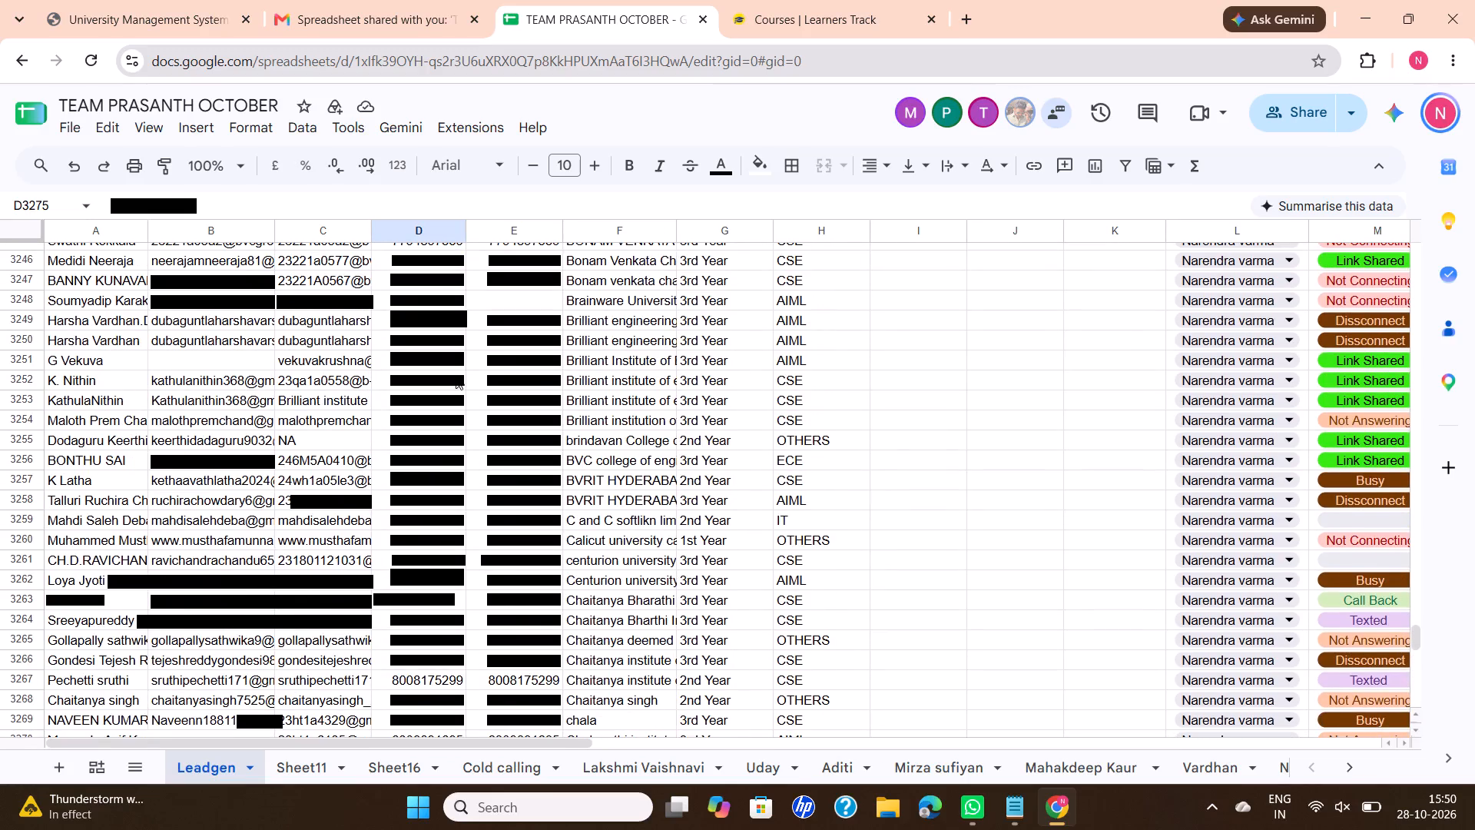
scroll(456, 376, "down", 1)
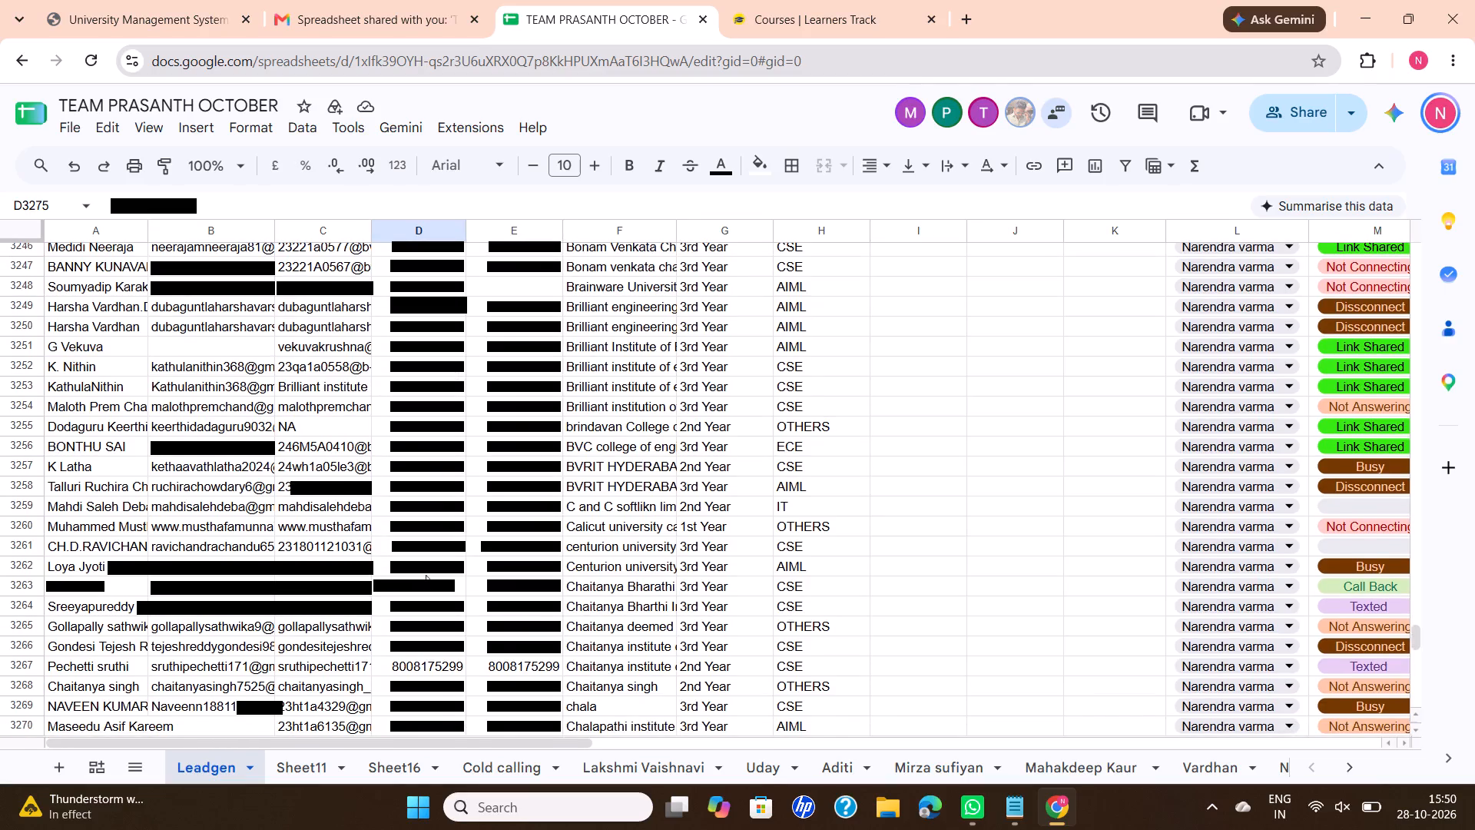
scroll(414, 604, "down", 1)
scroll(414, 604, "up", 2)
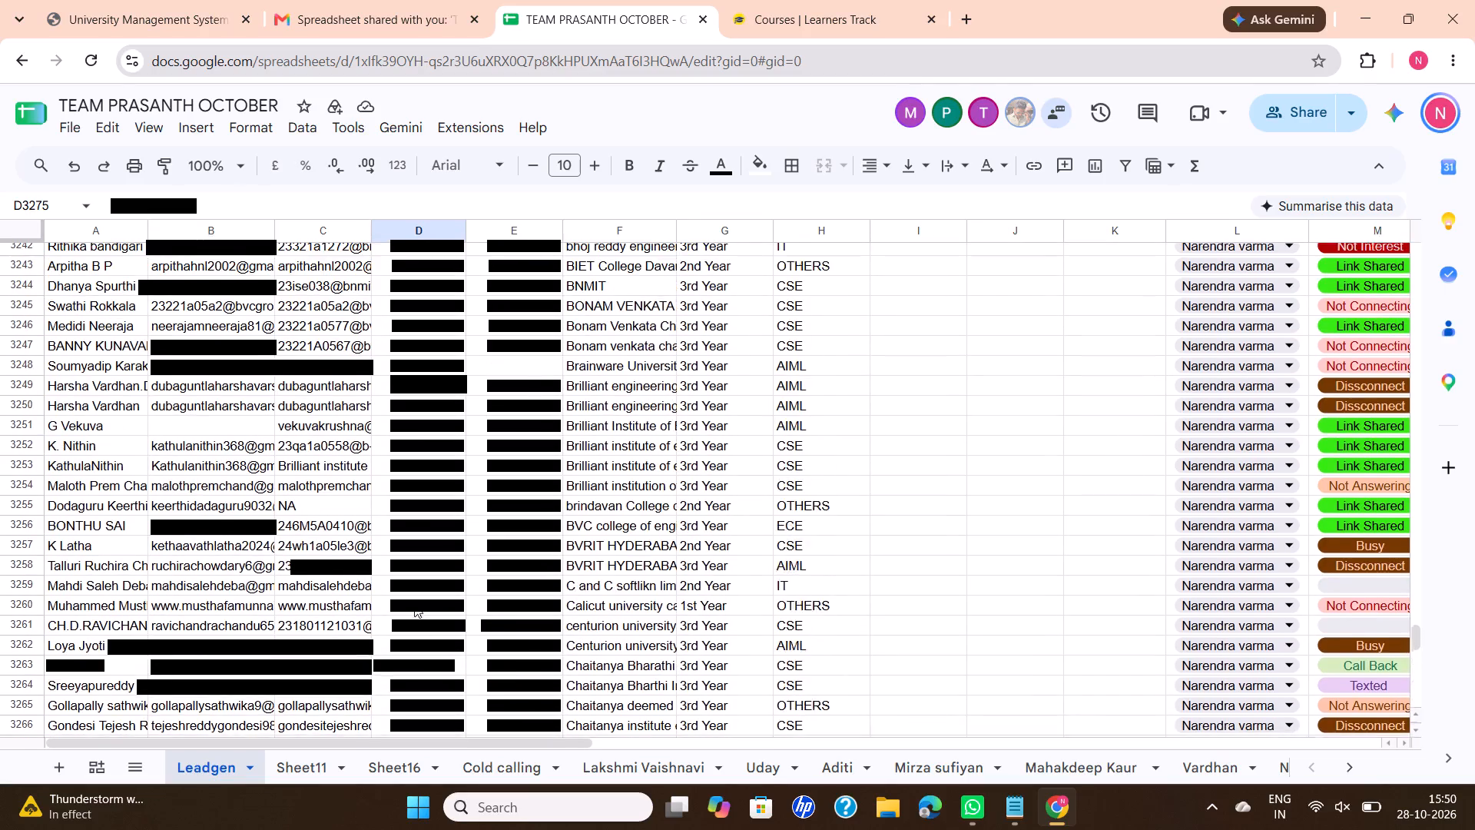
scroll(414, 604, "up", 1)
scroll(454, 365, "up", 1)
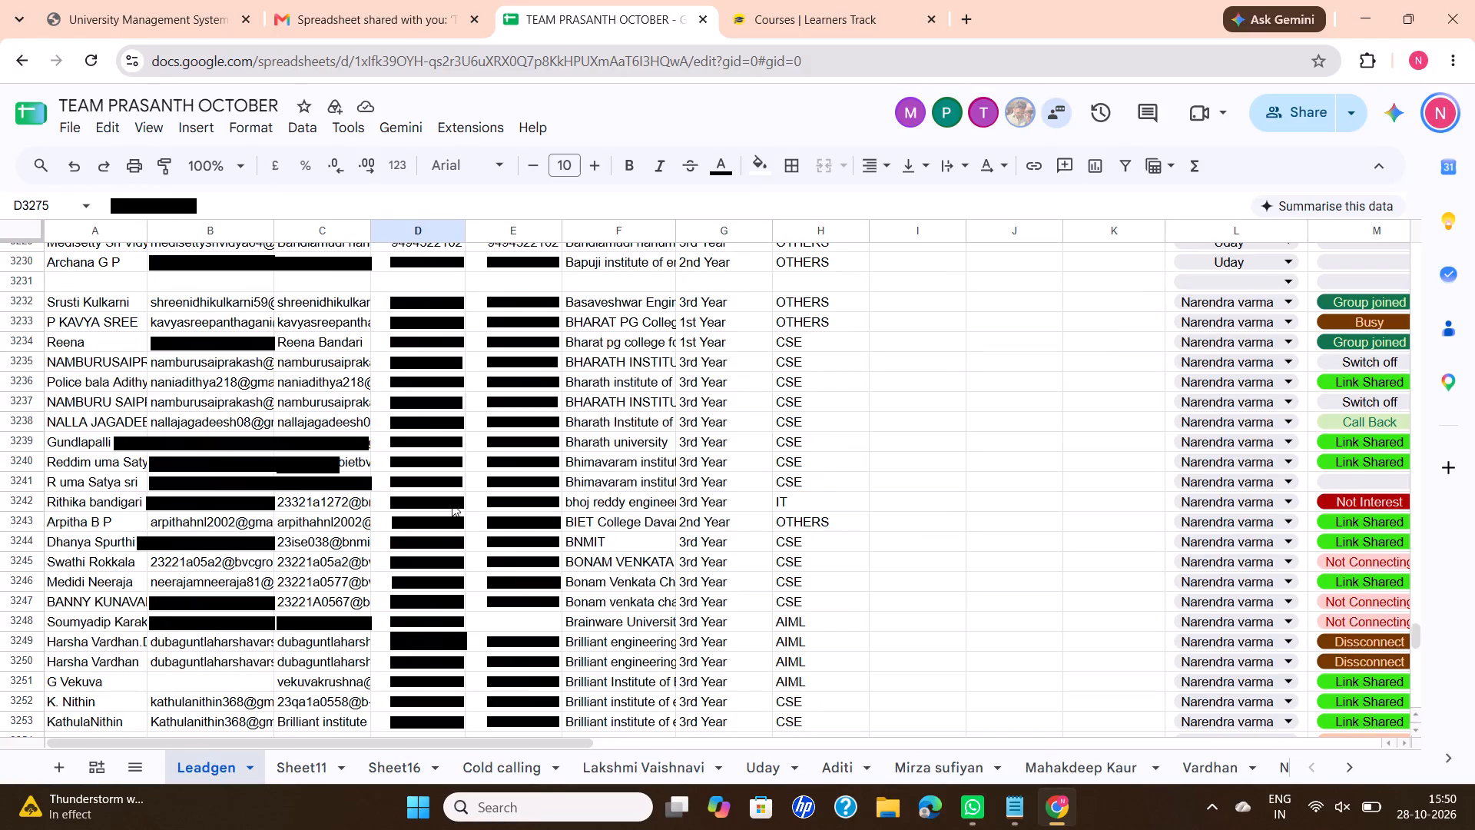
left_click(459, 643)
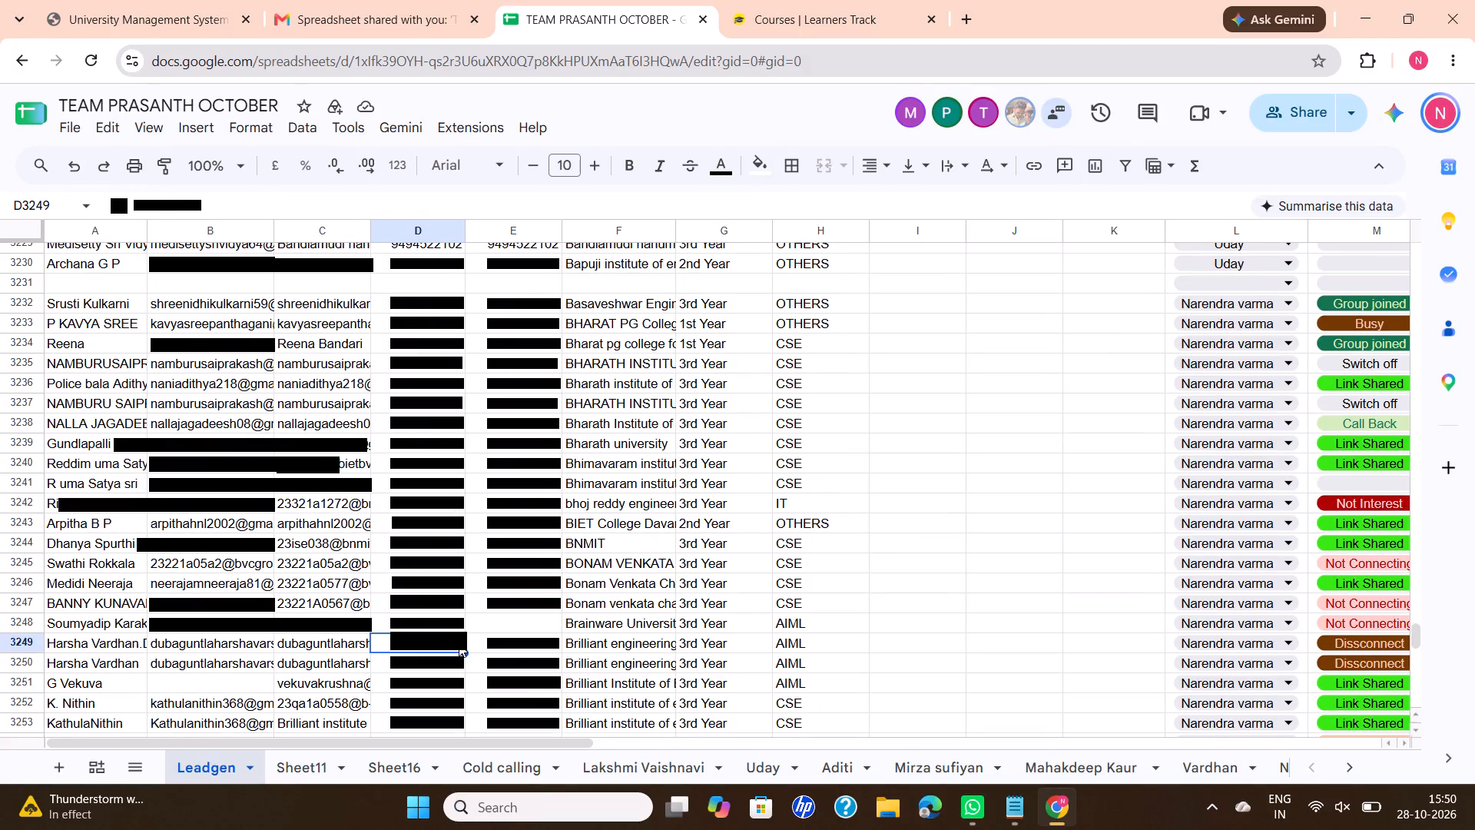
scroll(459, 643, "right", 5)
scroll(744, 565, "left", 2)
left_click(850, 563)
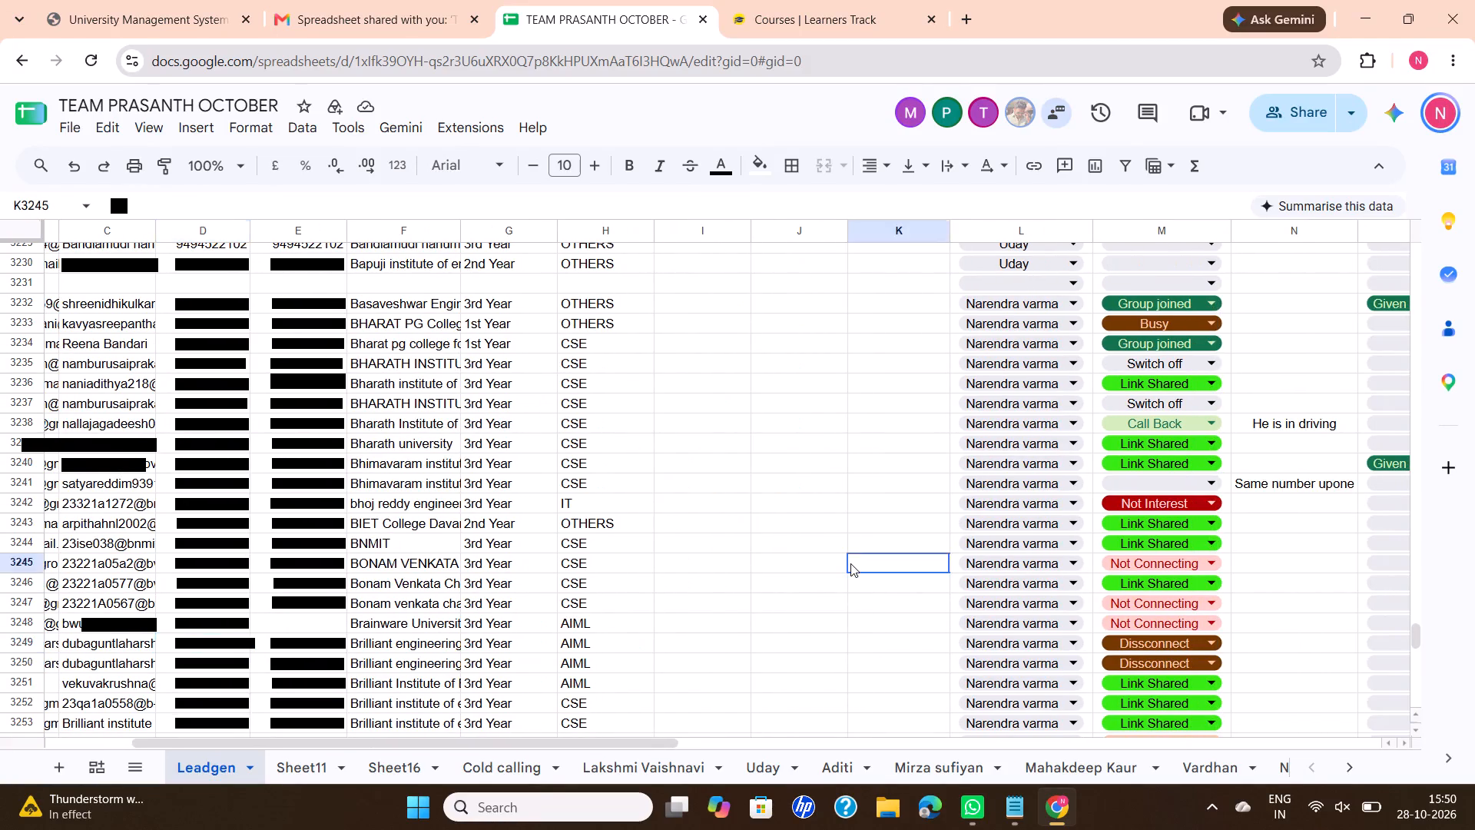
scroll(850, 563, "right", 2)
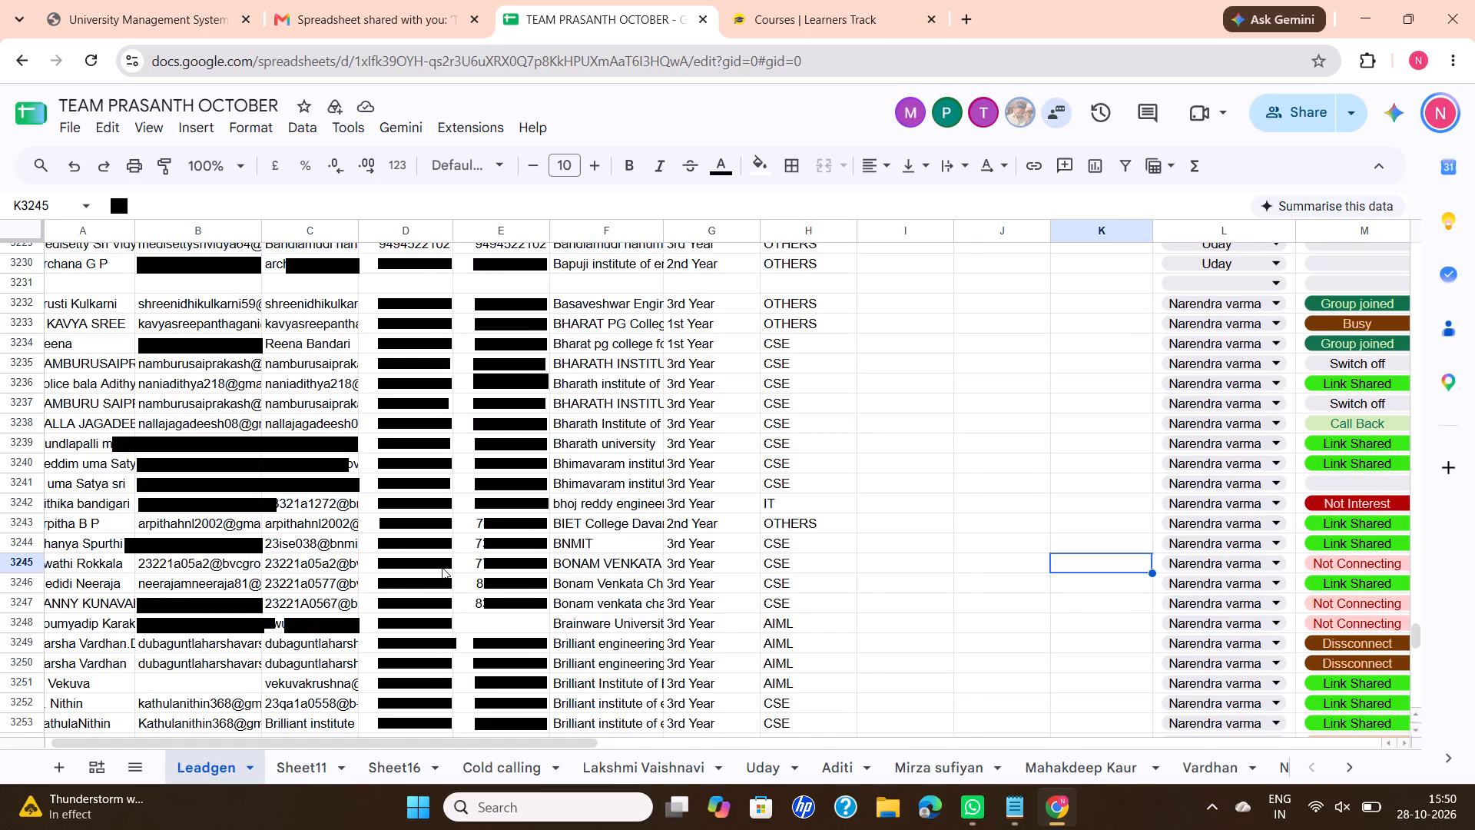
left_click(442, 567)
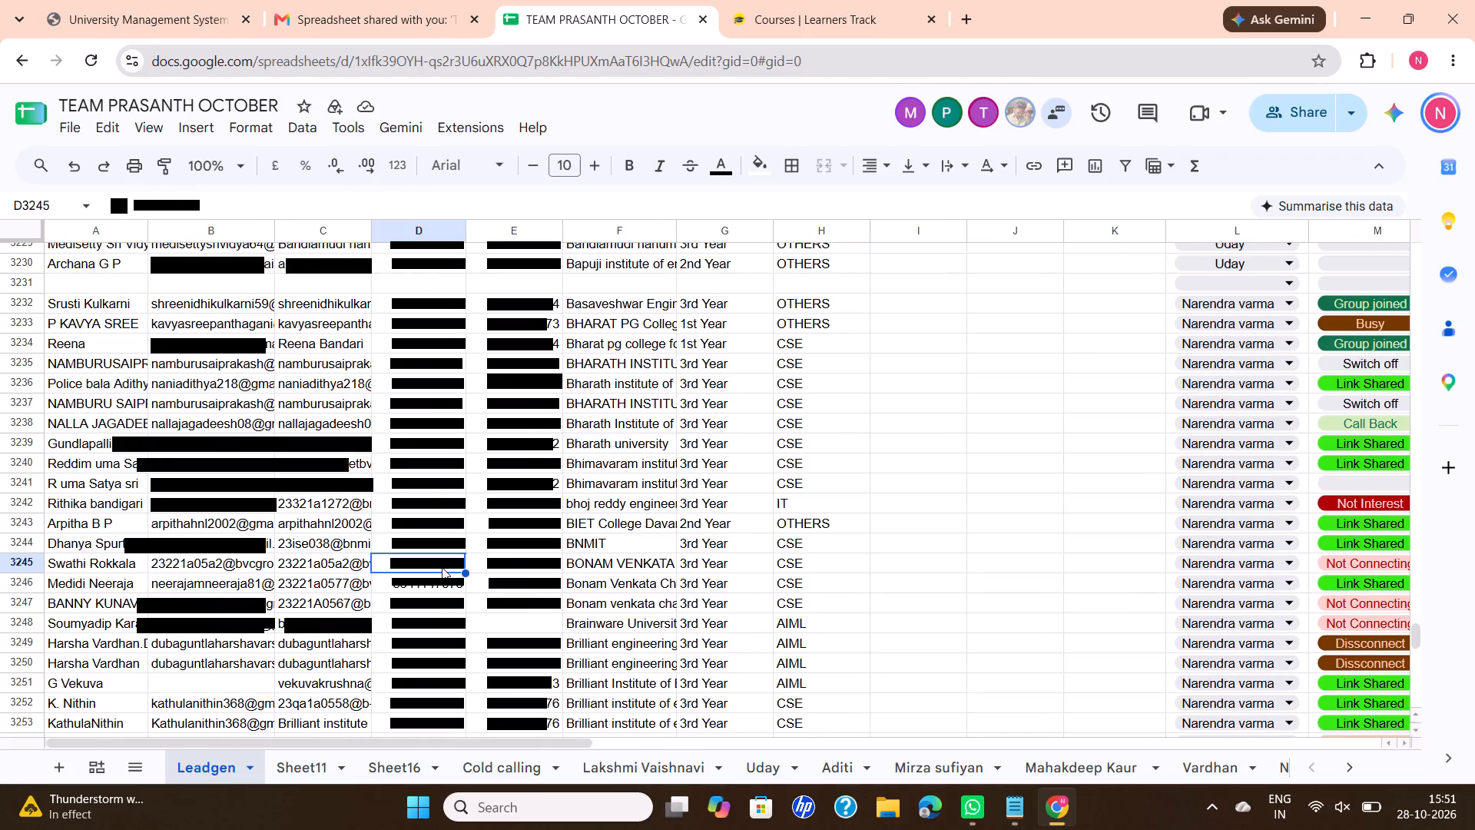
scroll(406, 354, "up", 3)
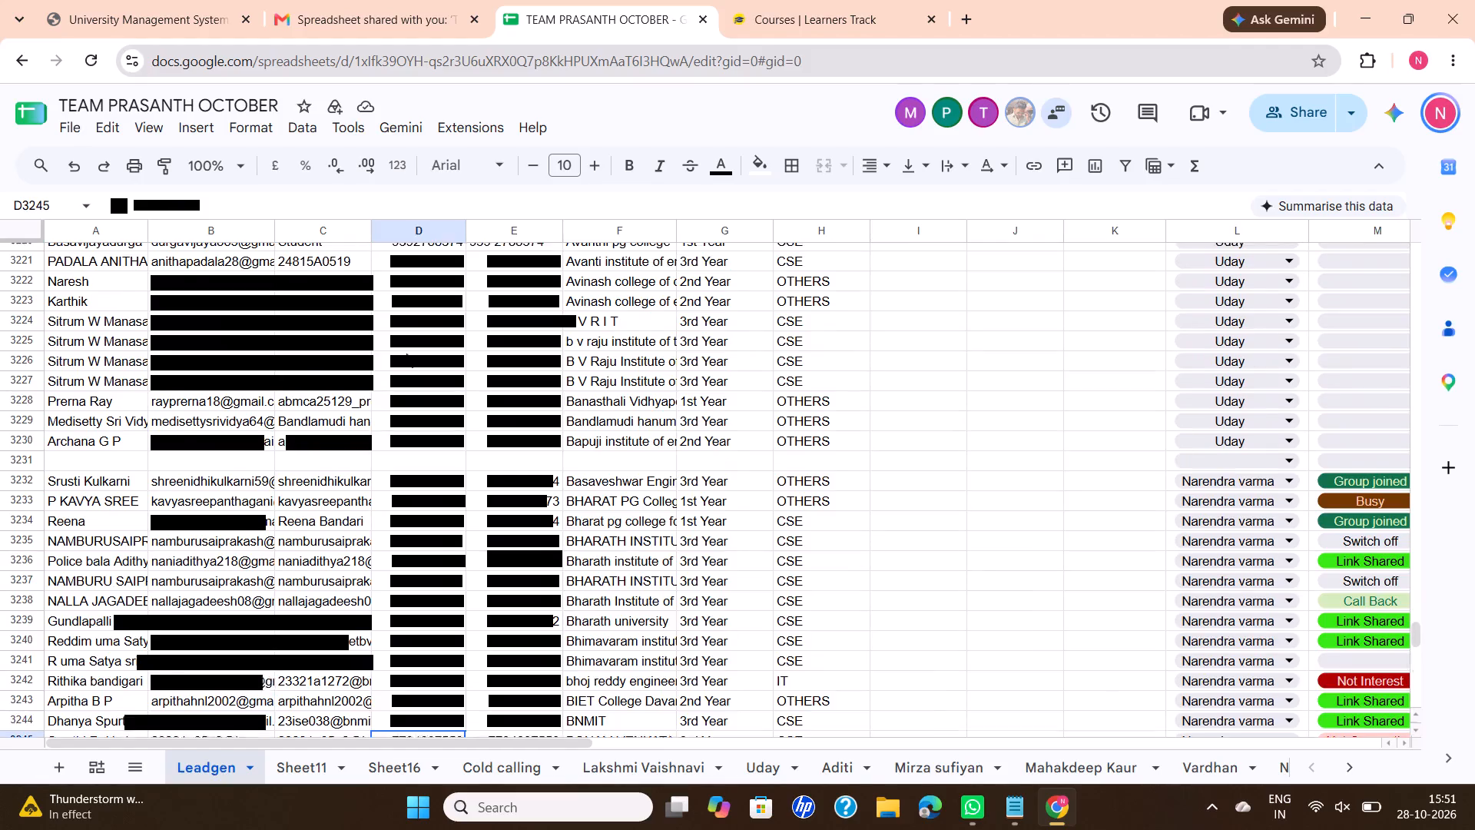
scroll(406, 354, "up", 2)
scroll(406, 354, "down", 2)
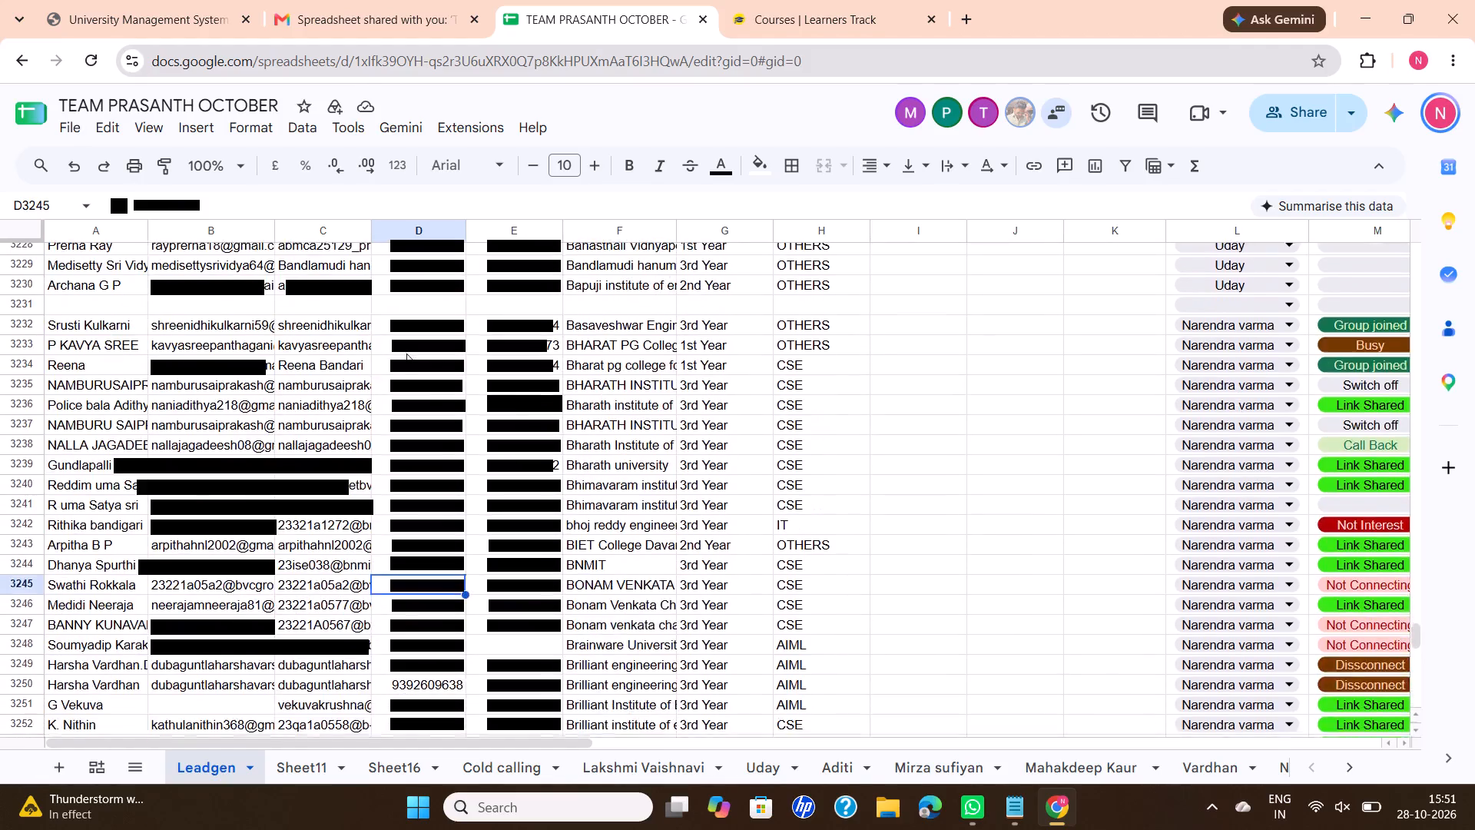
Look through the assigned leads that have no call status, from row 3275 down to about row 3302.
scroll(406, 354, "down", 3)
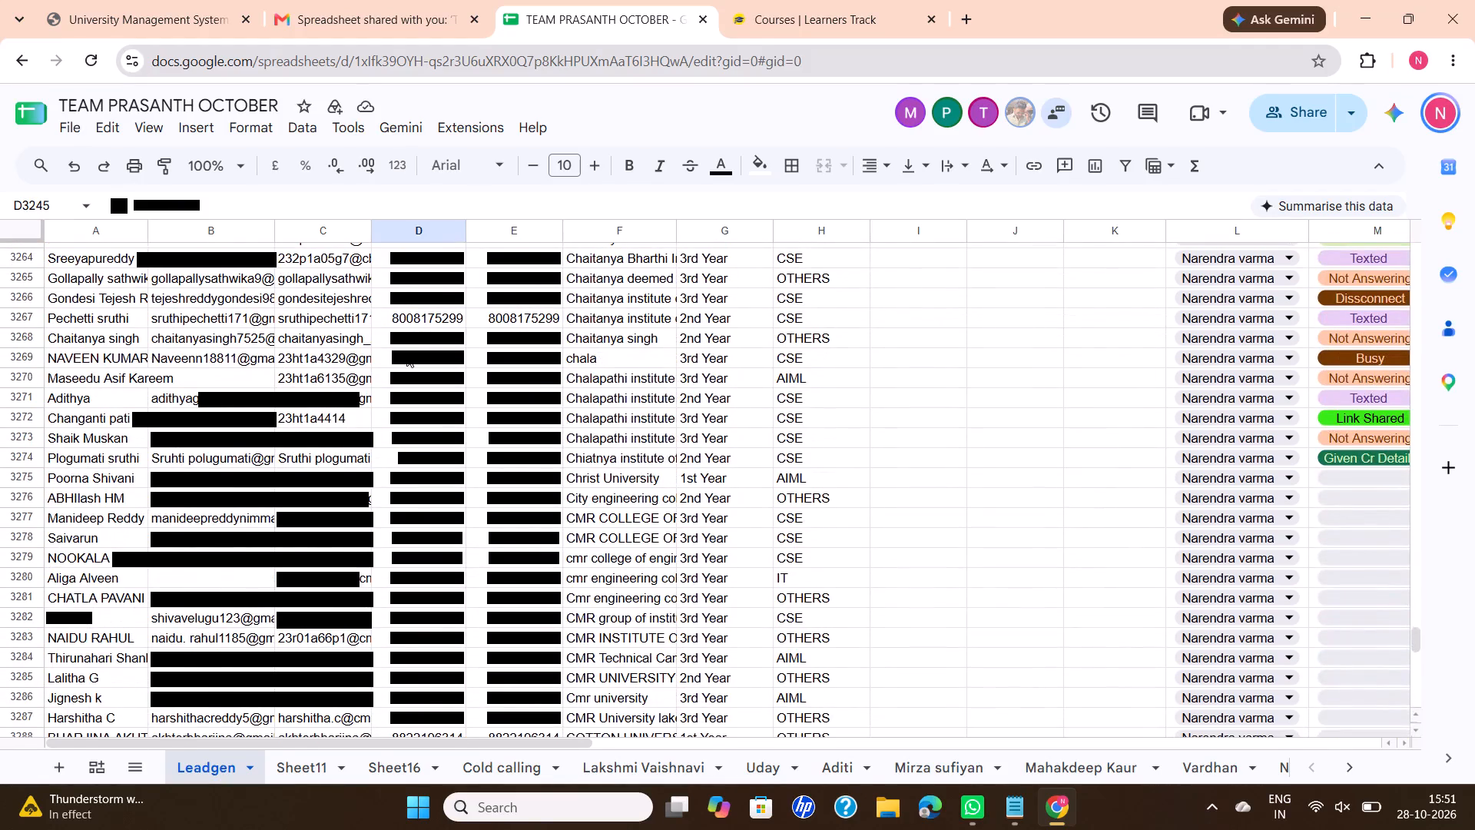
scroll(427, 519, "down", 3)
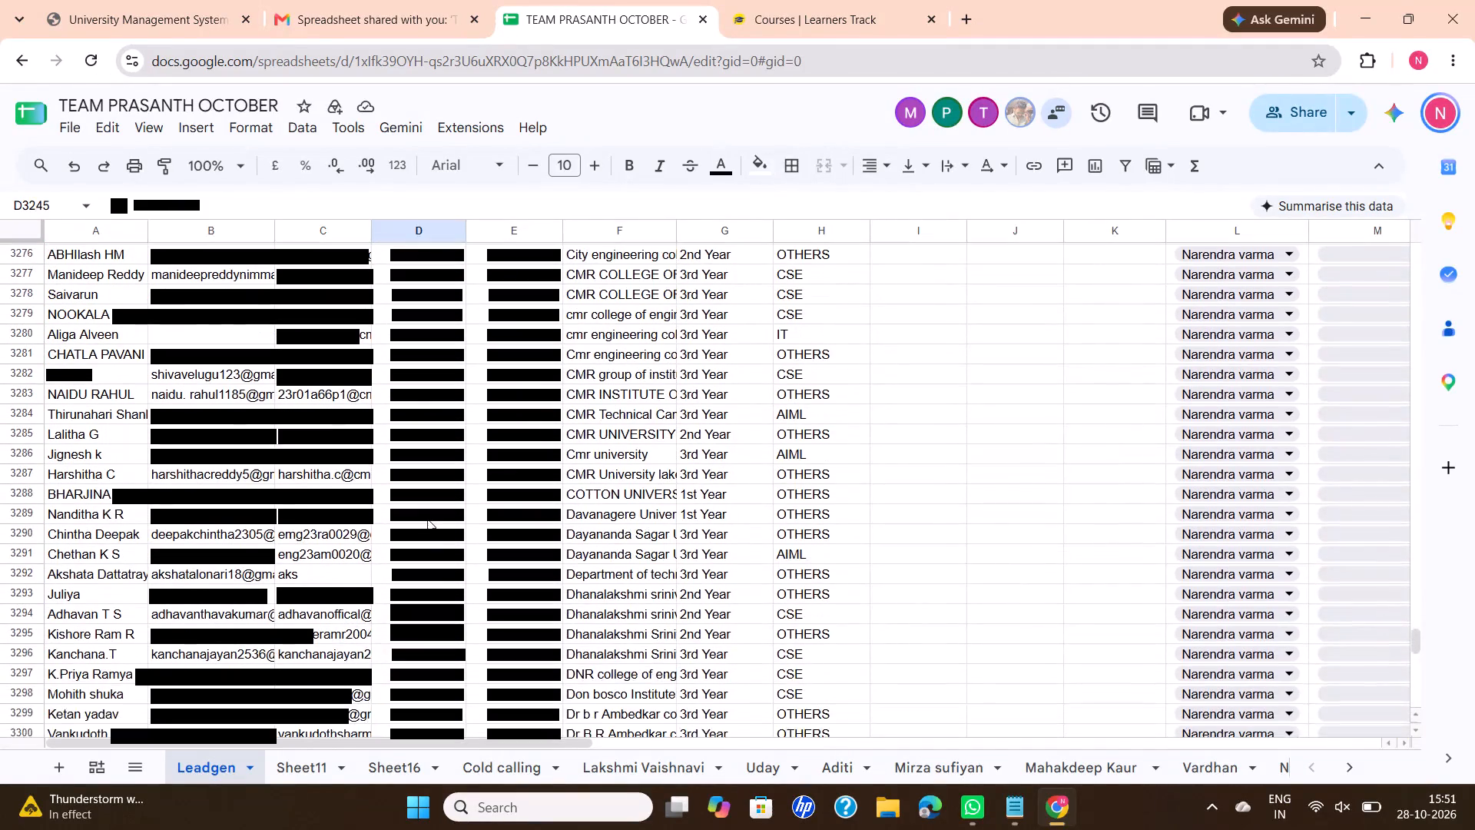
scroll(427, 519, "down", 2)
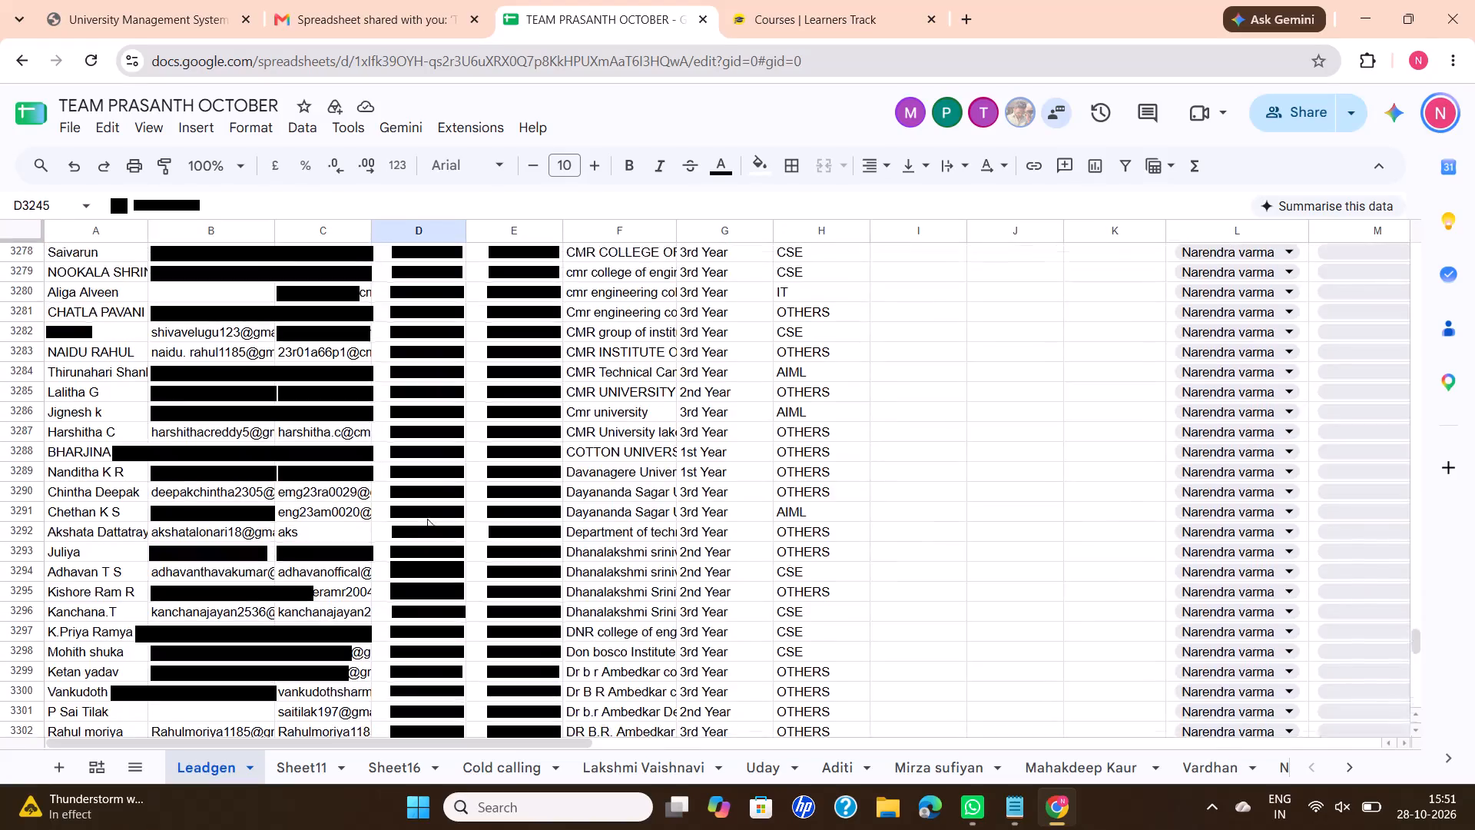
scroll(427, 519, "down", 1)
scroll(427, 519, "up", 2)
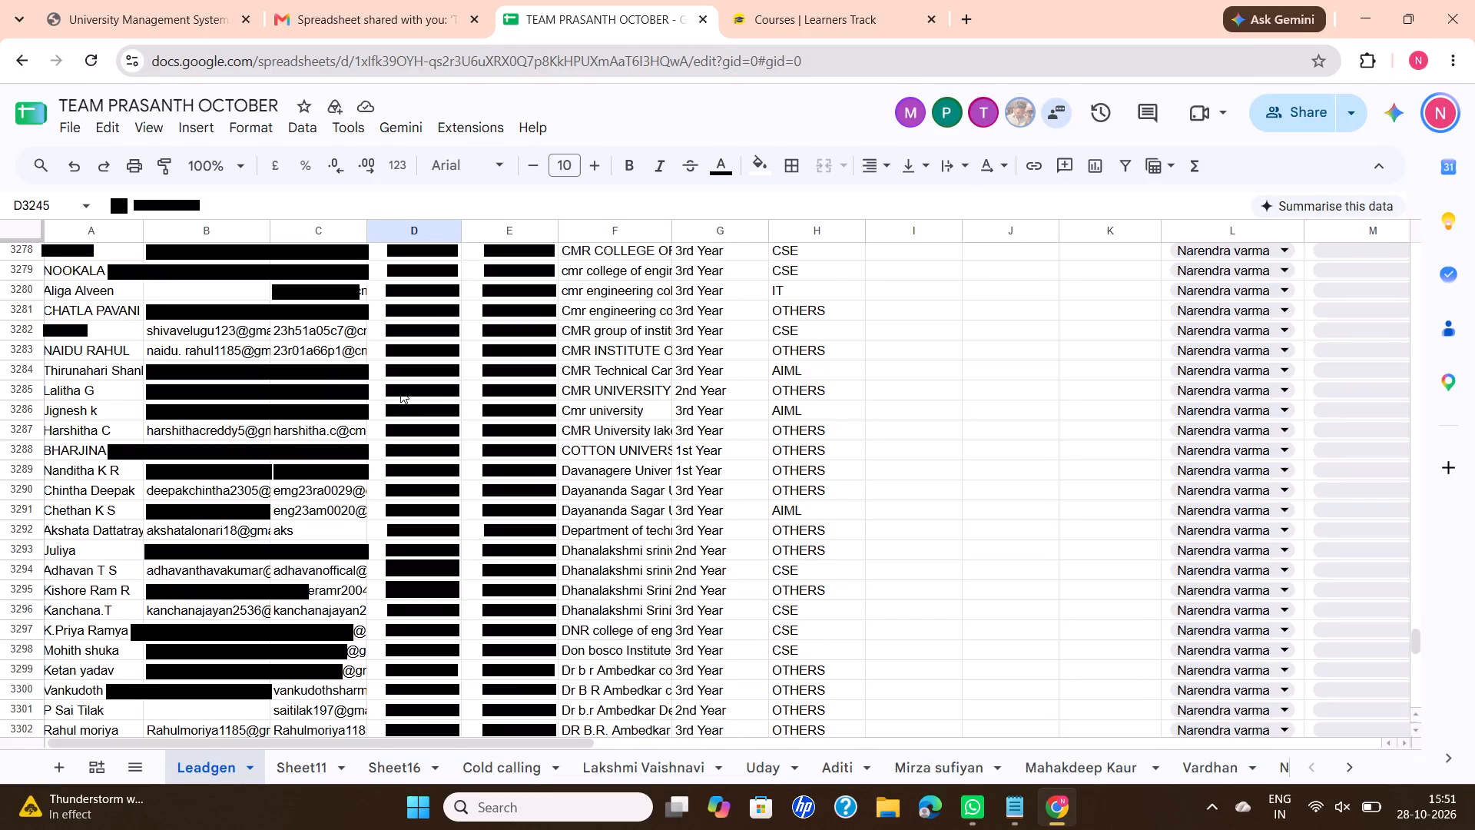
scroll(400, 390, "up", 2)
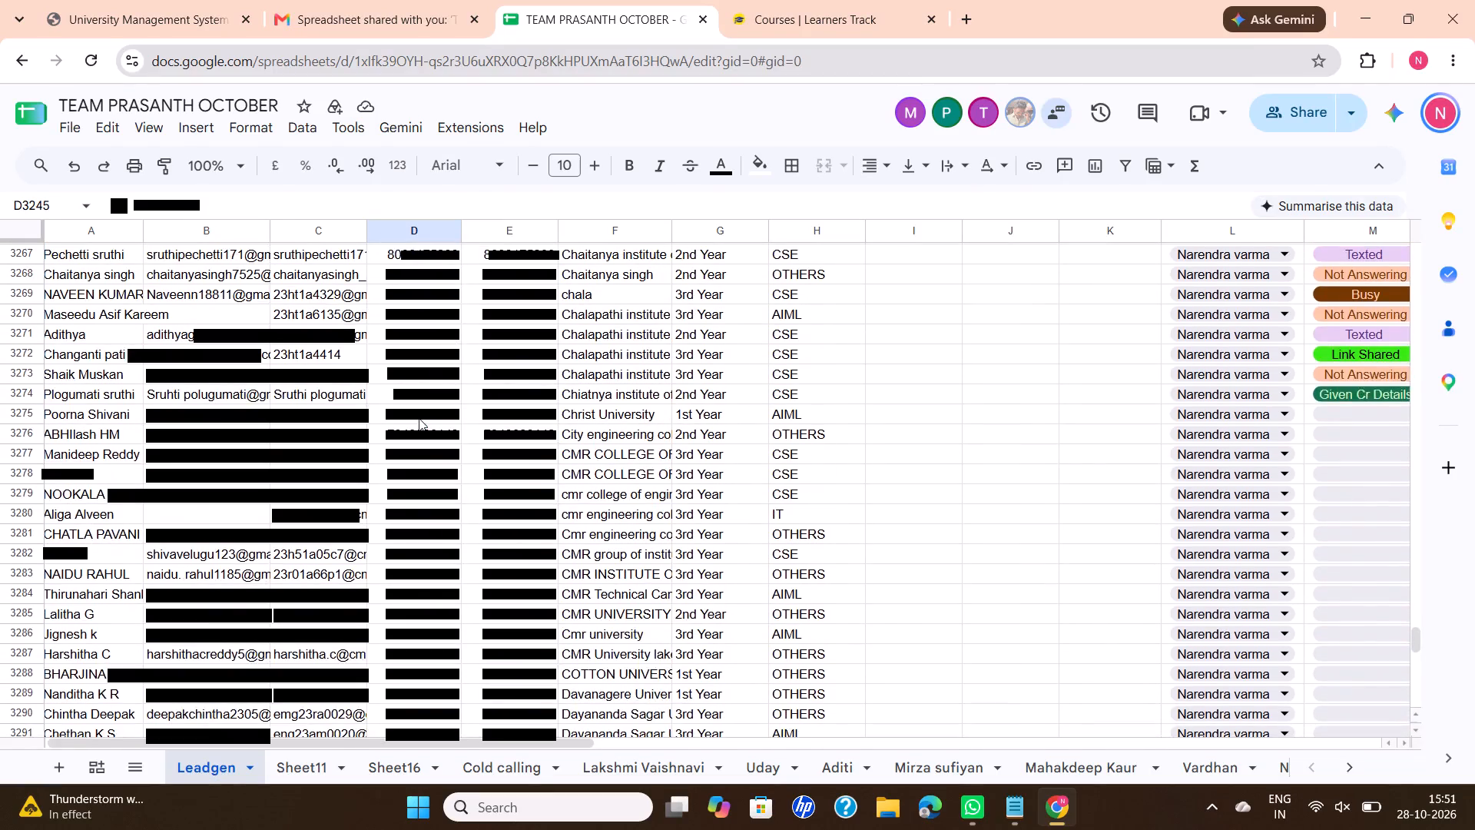
scroll(419, 418, "up", 1)
scroll(419, 418, "down", 1)
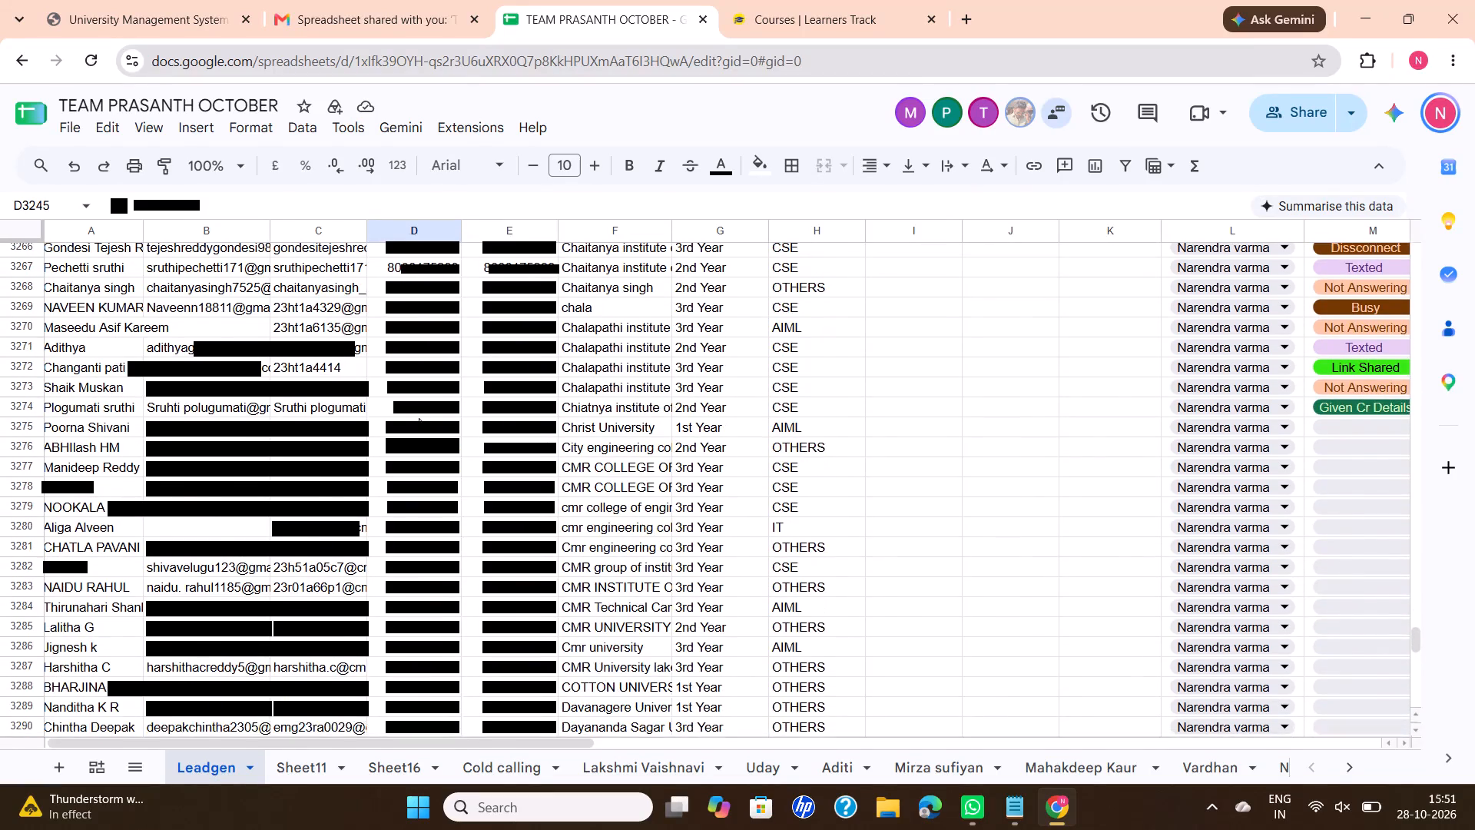
scroll(419, 418, "down", 1)
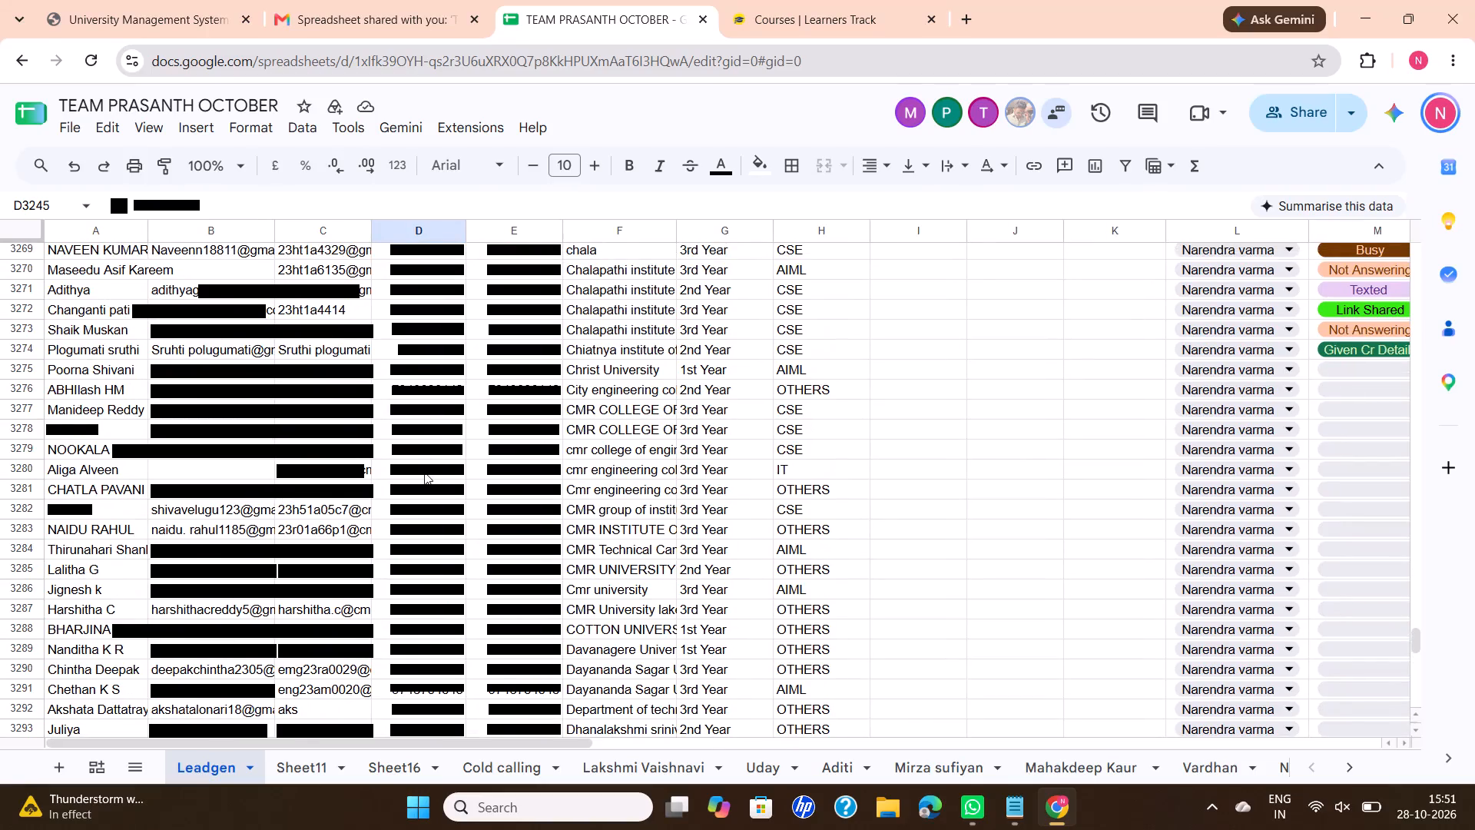
scroll(424, 472, "down", 1)
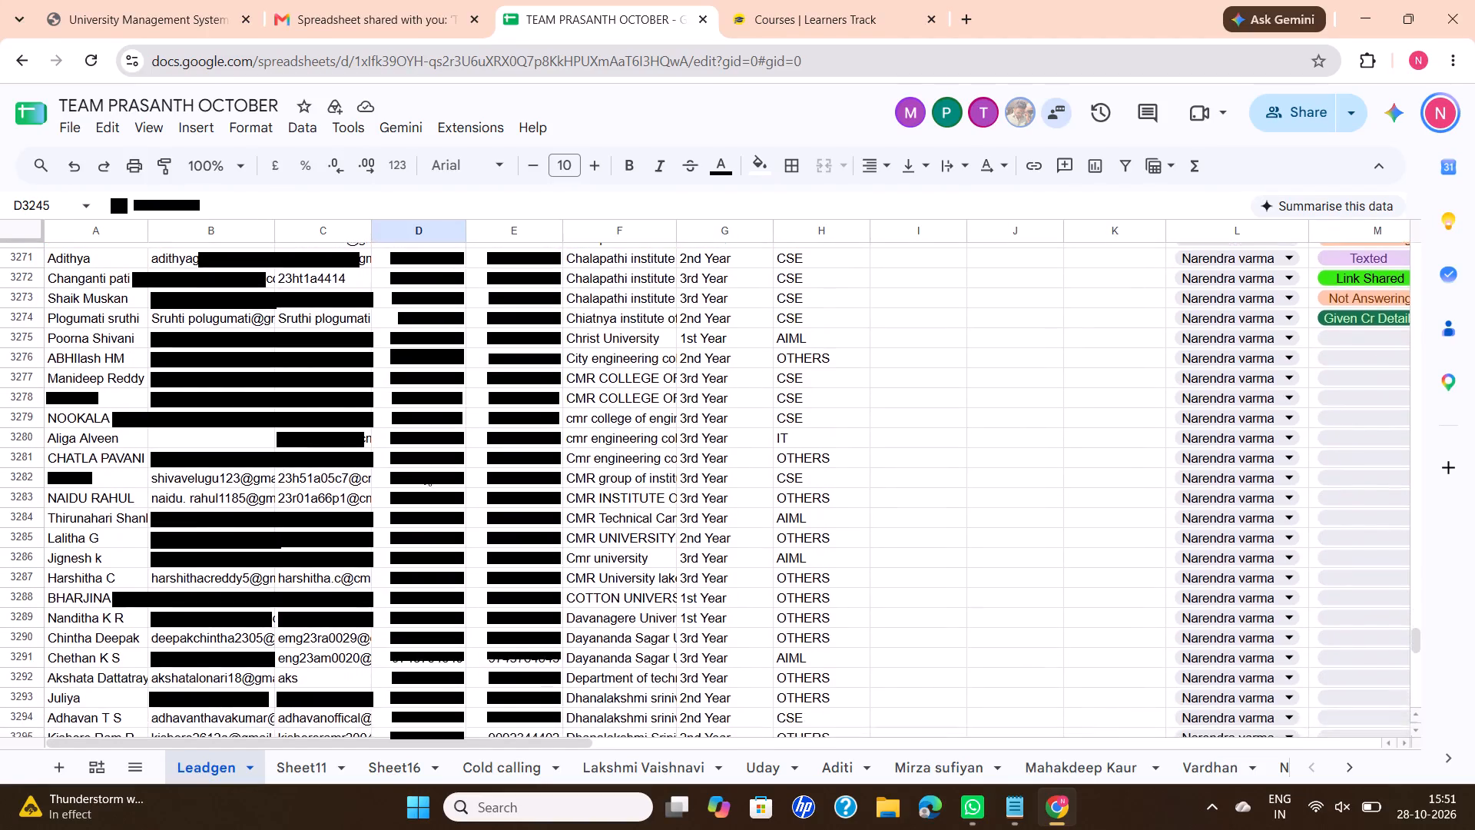
Select the column D contact number of the Chalapathi institute AIML lead in row 3270.
scroll(424, 472, "up", 2)
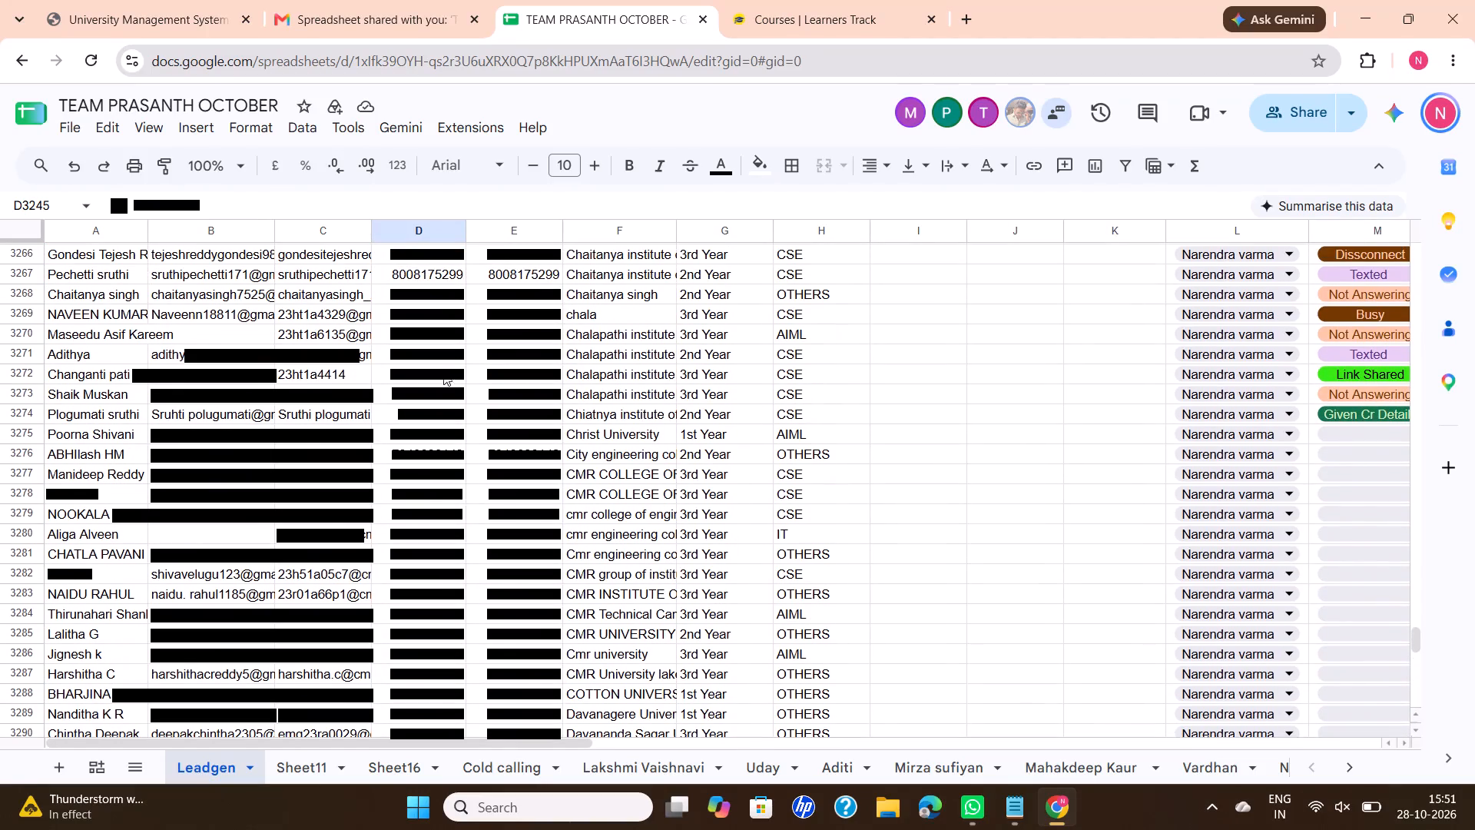
left_click(431, 341)
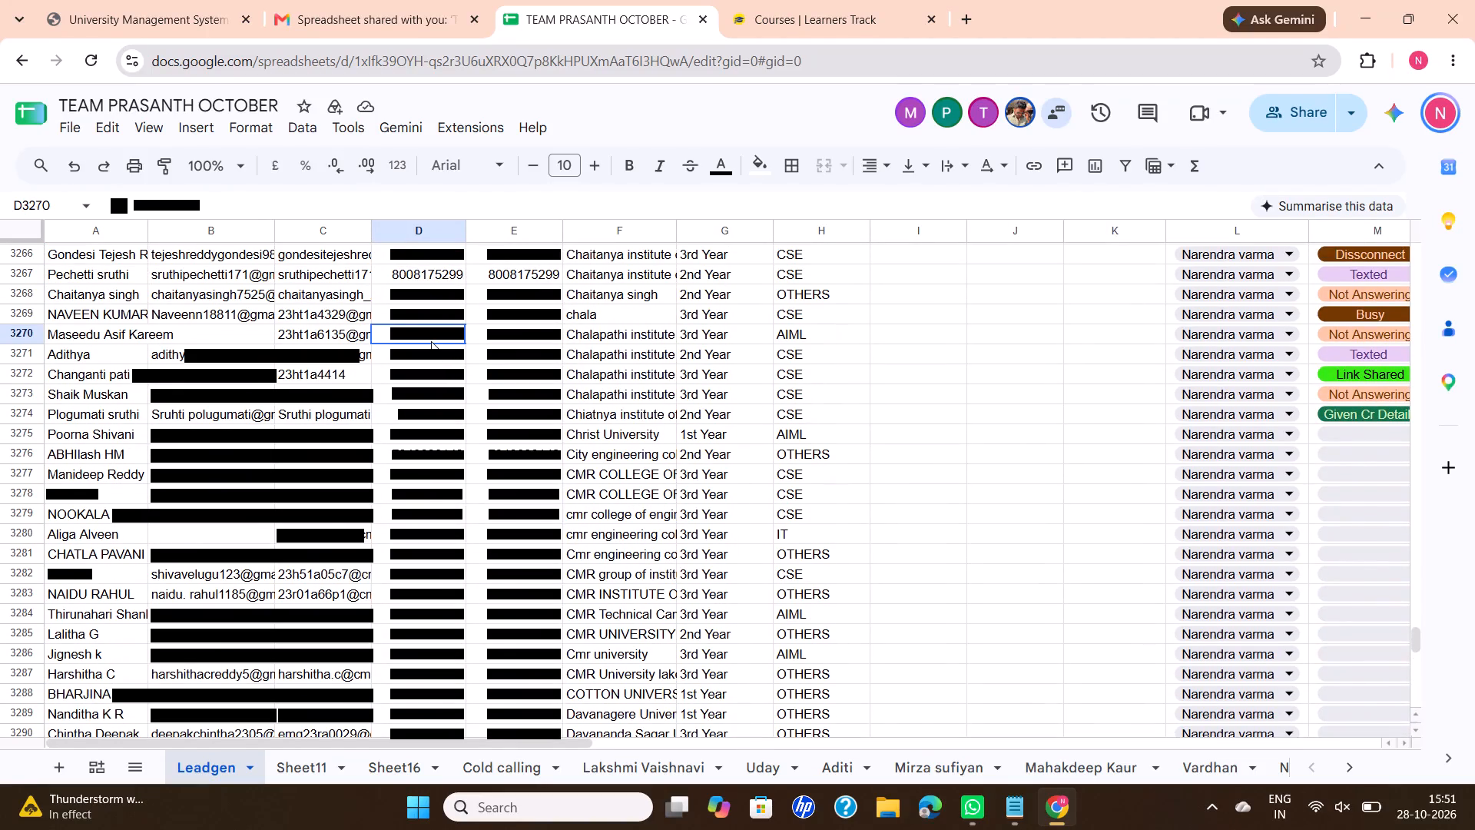
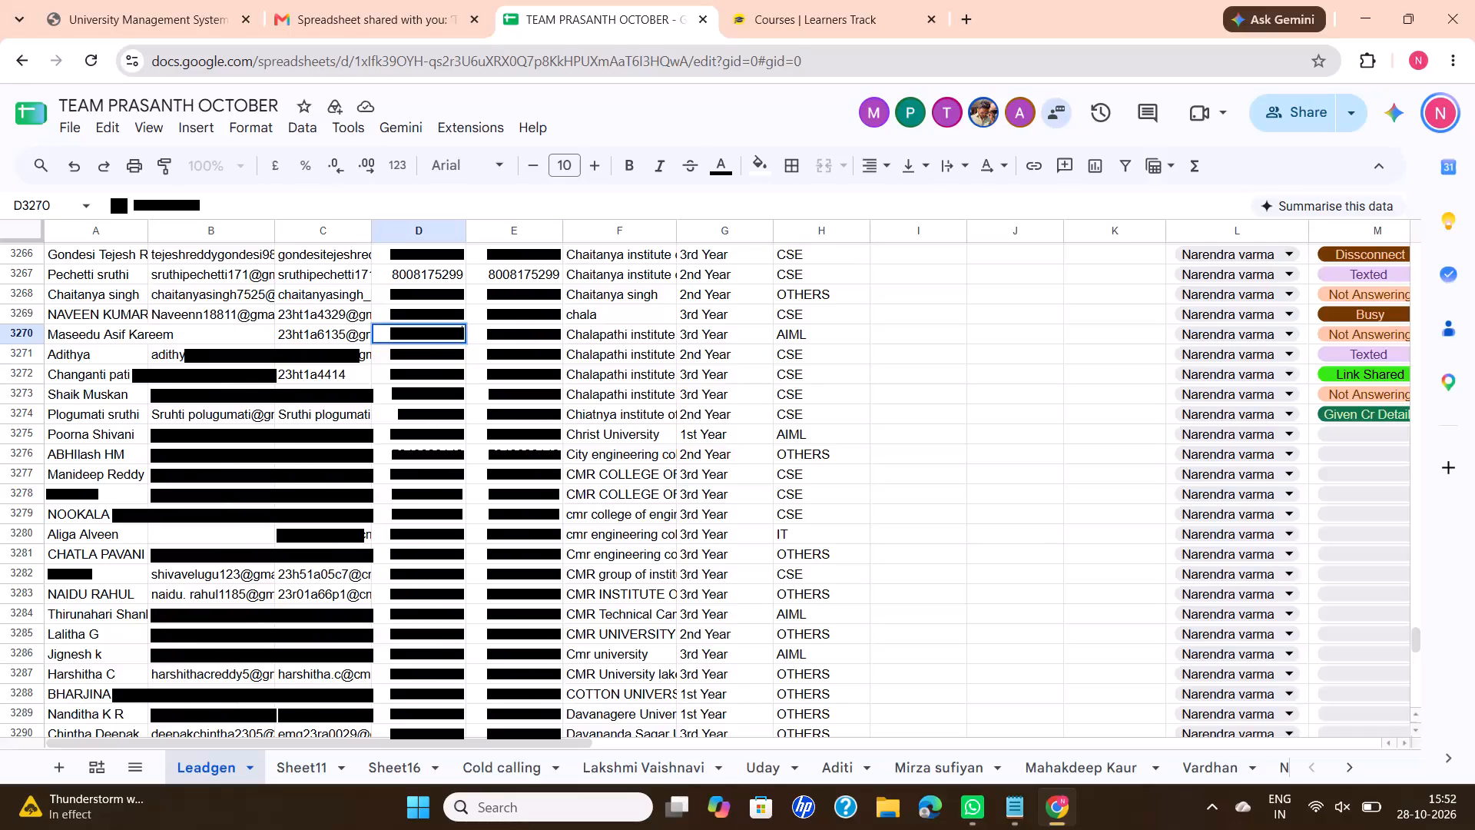
Copy the column D contact number of the Chalapathi institute AIML lead in row 3270.
key("ctrl+c")
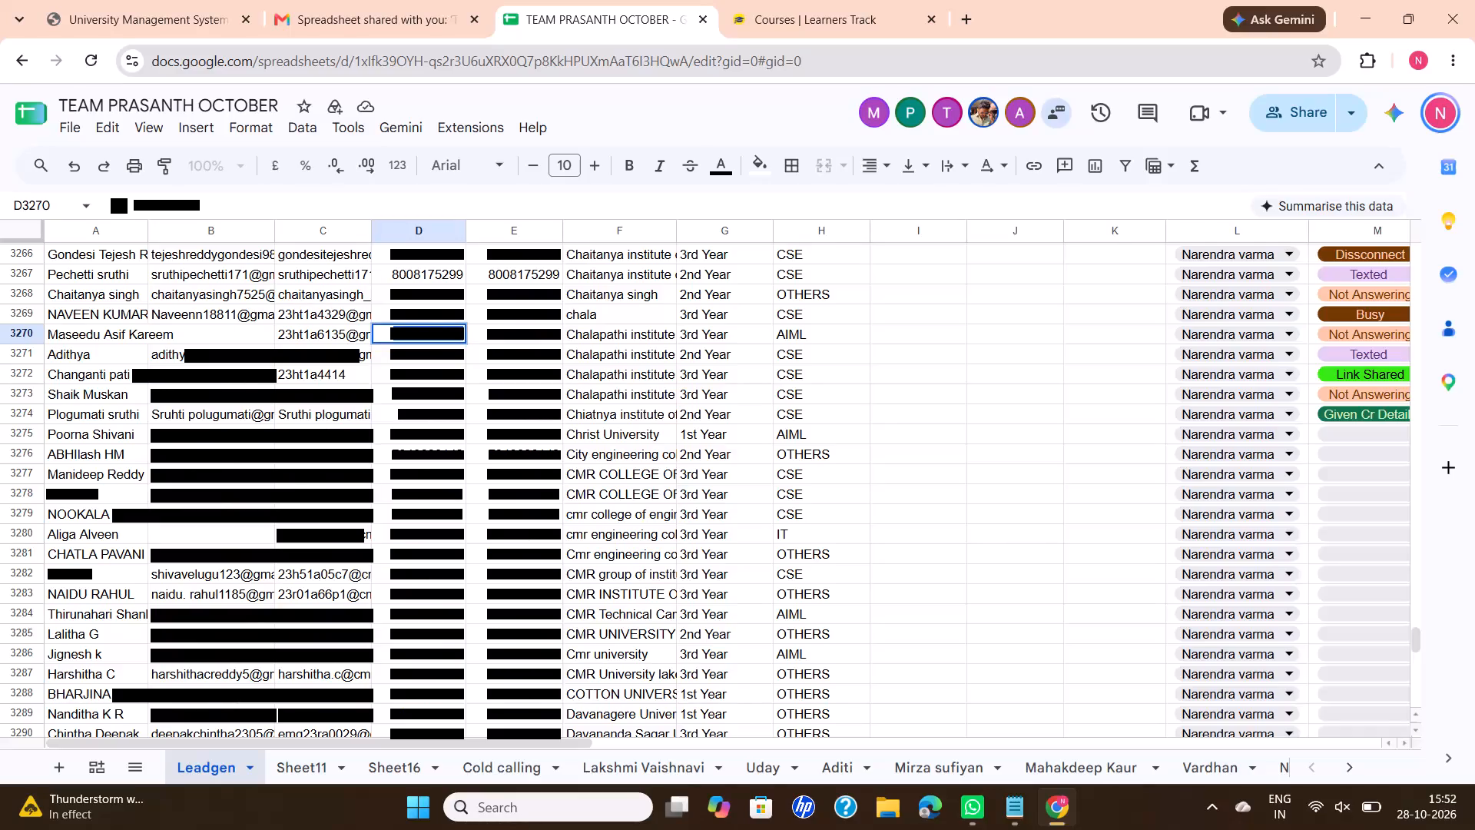
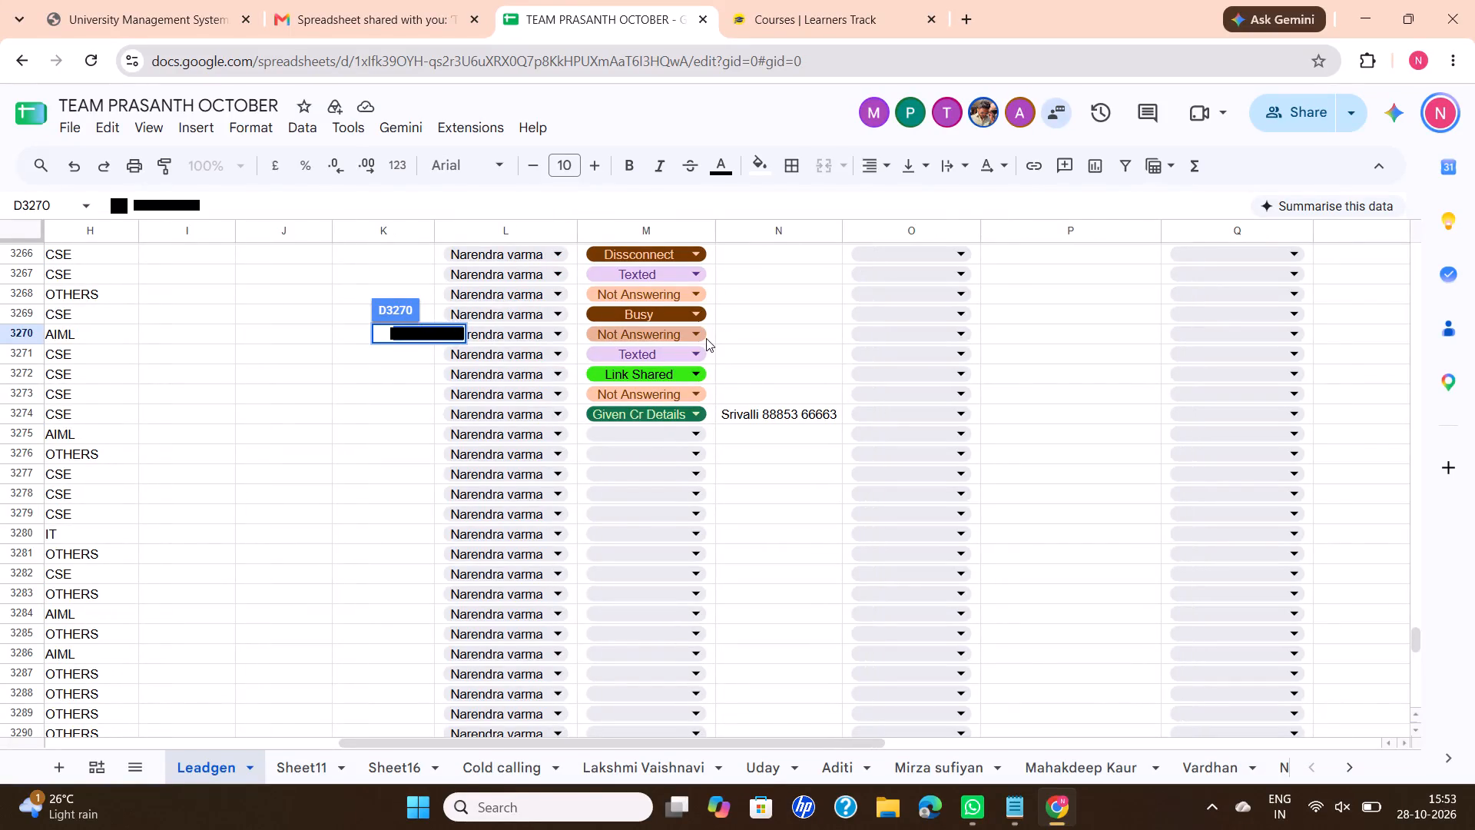
Set the column M call status of the Chalapathi institute AIML lead in row 3270 to Texted.
left_click(702, 338)
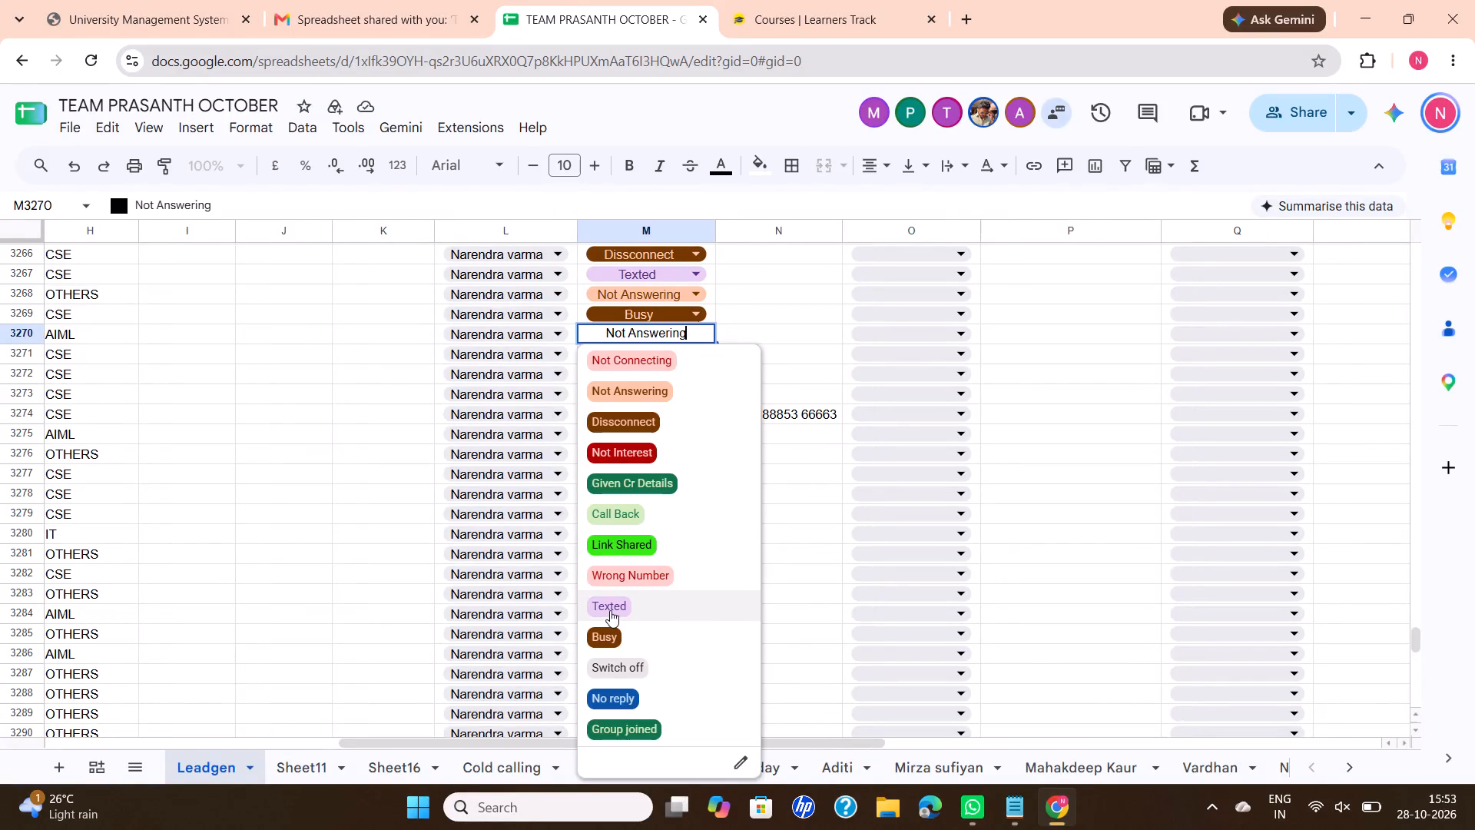
left_click(610, 610)
left_click(739, 352)
Find the Chaitanya deemed lead in row 3265 and set its column M call status to Texted.
scroll(739, 352, "right", 3)
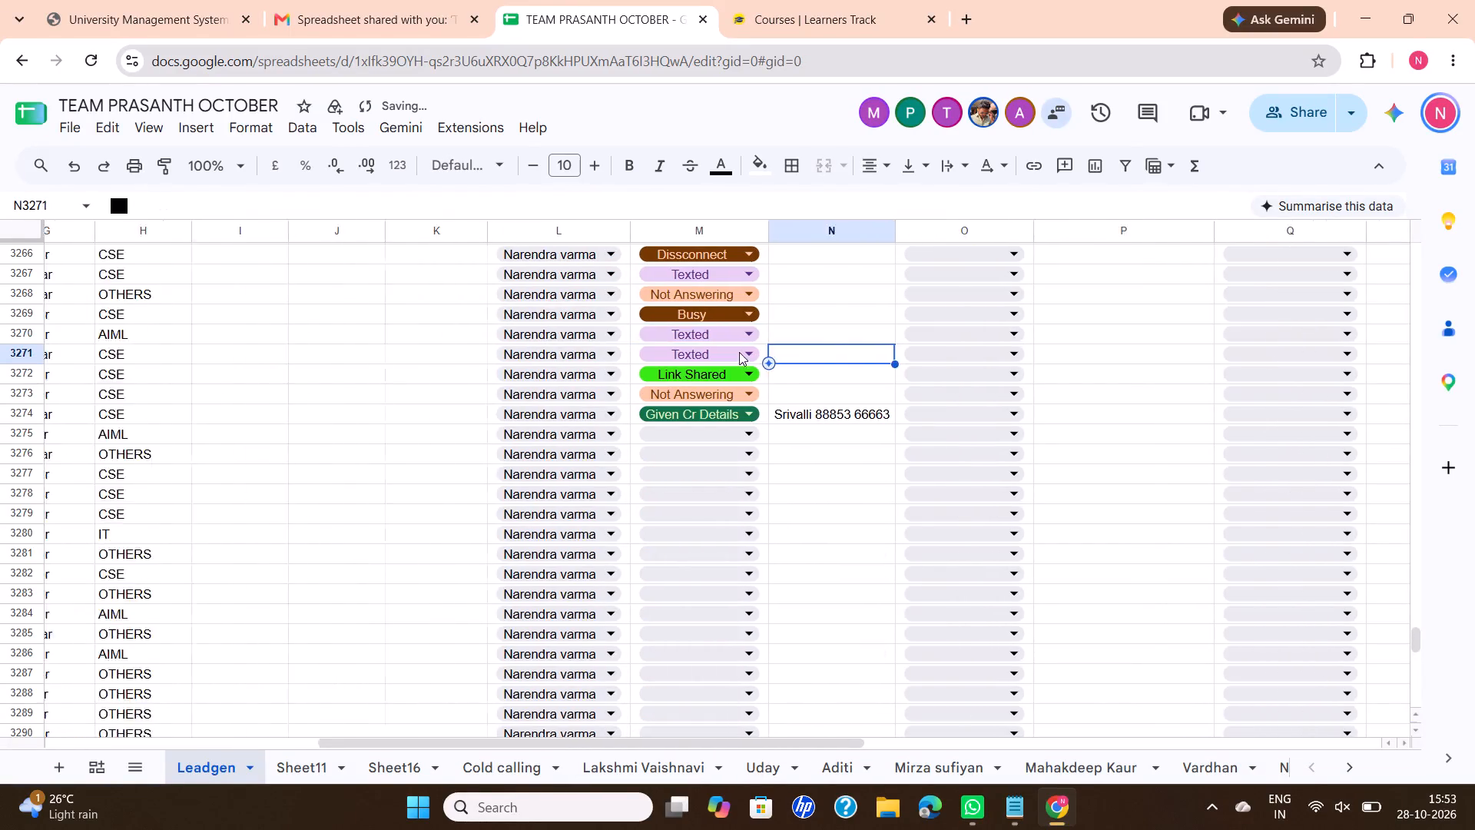
scroll(739, 352, "right", 1)
scroll(522, 343, "right", 3)
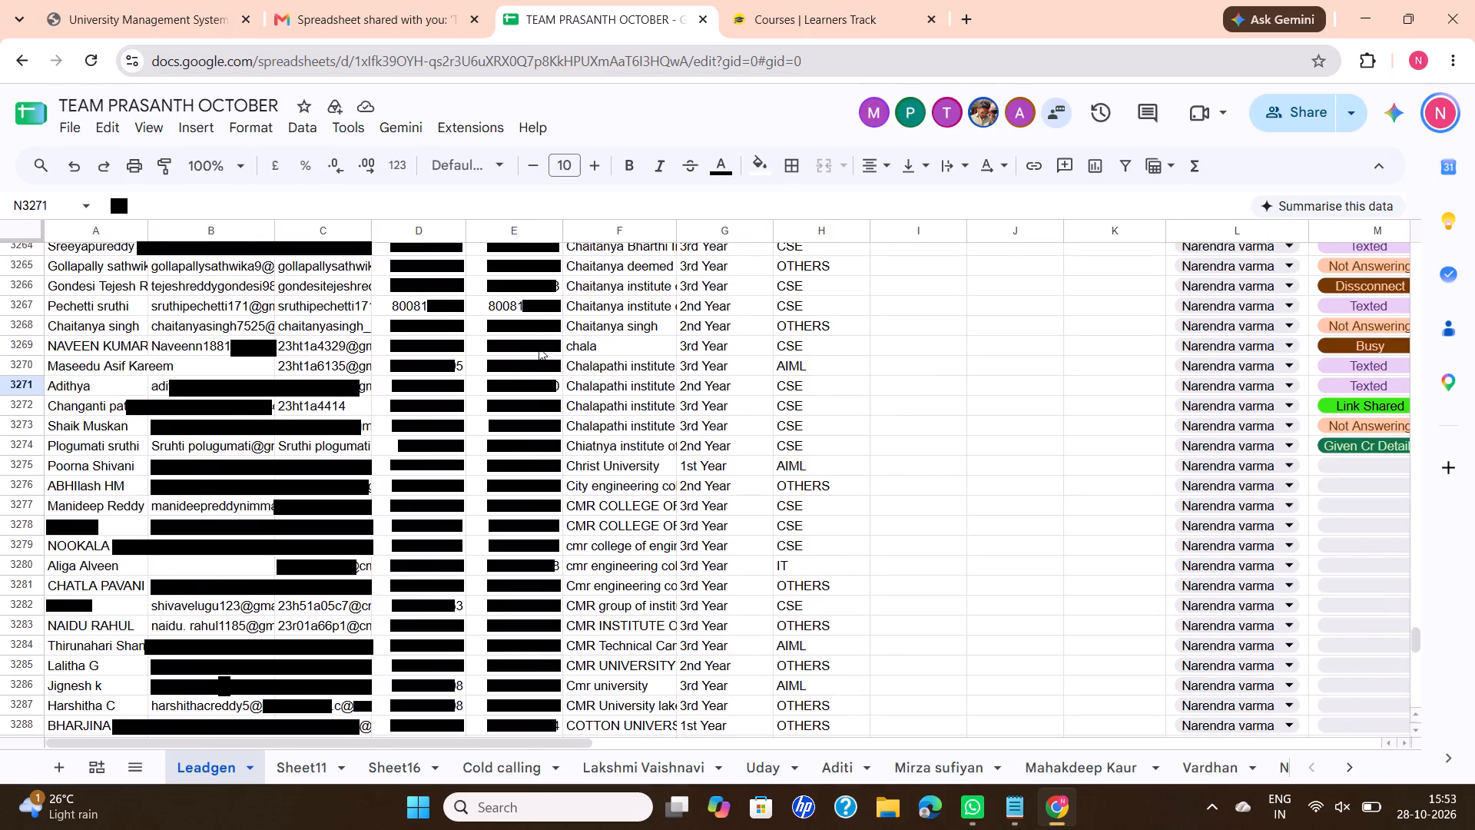
left_click(799, 392)
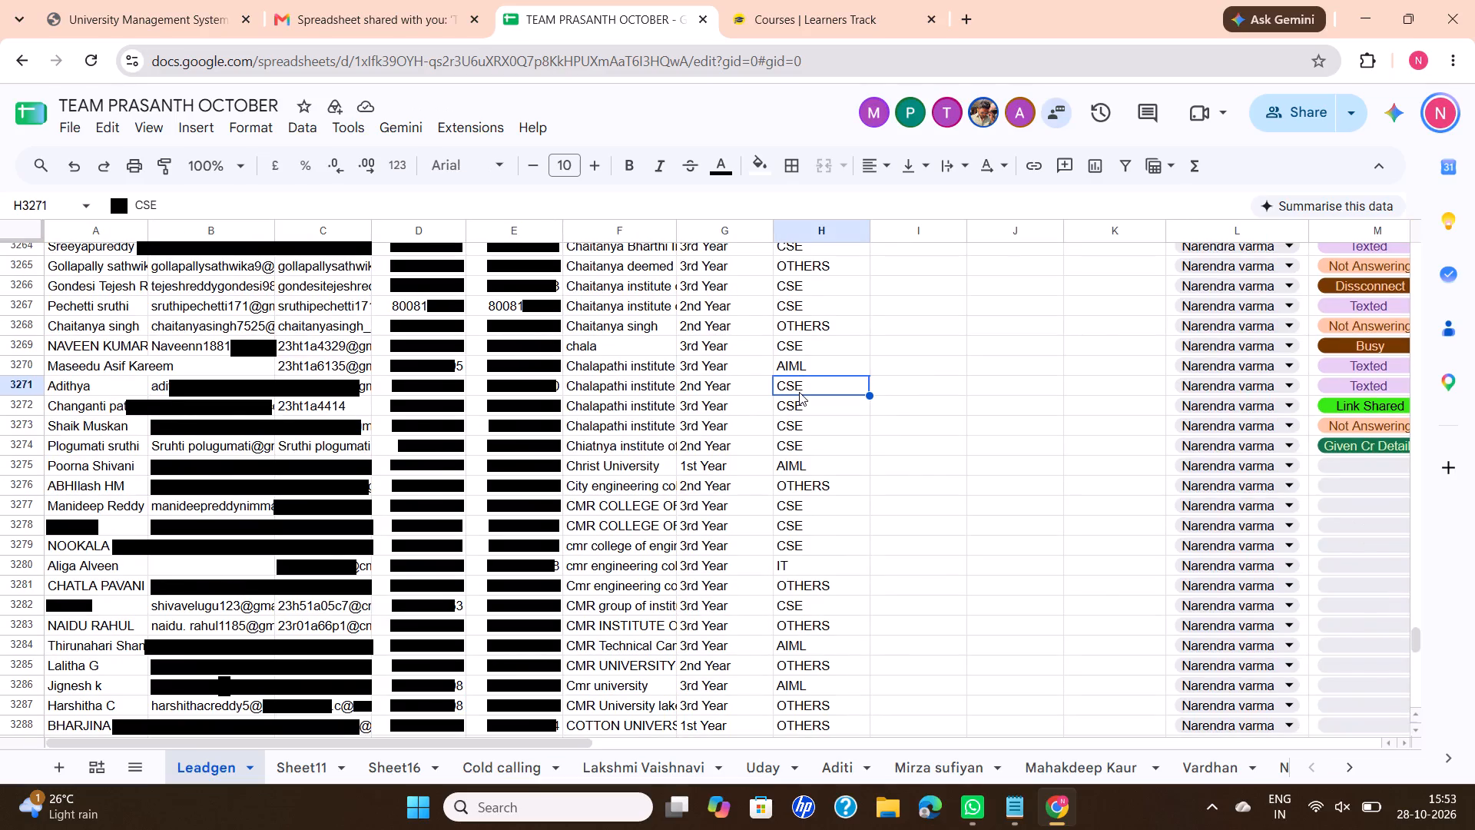
scroll(799, 392, "left", 2)
scroll(799, 392, "down", 1)
scroll(799, 392, "up", 1)
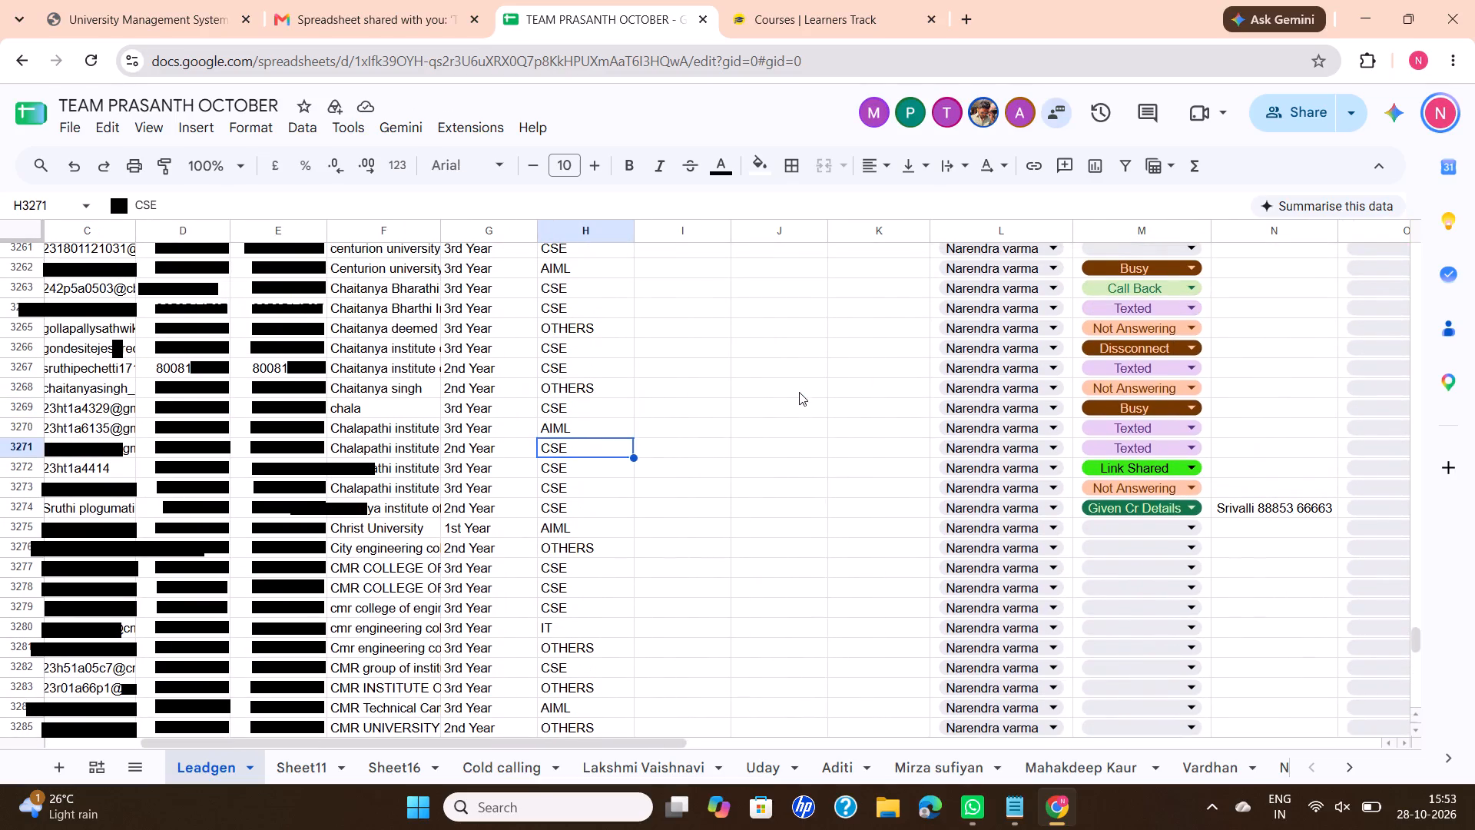
scroll(574, 340, "right", 3)
left_click(407, 333)
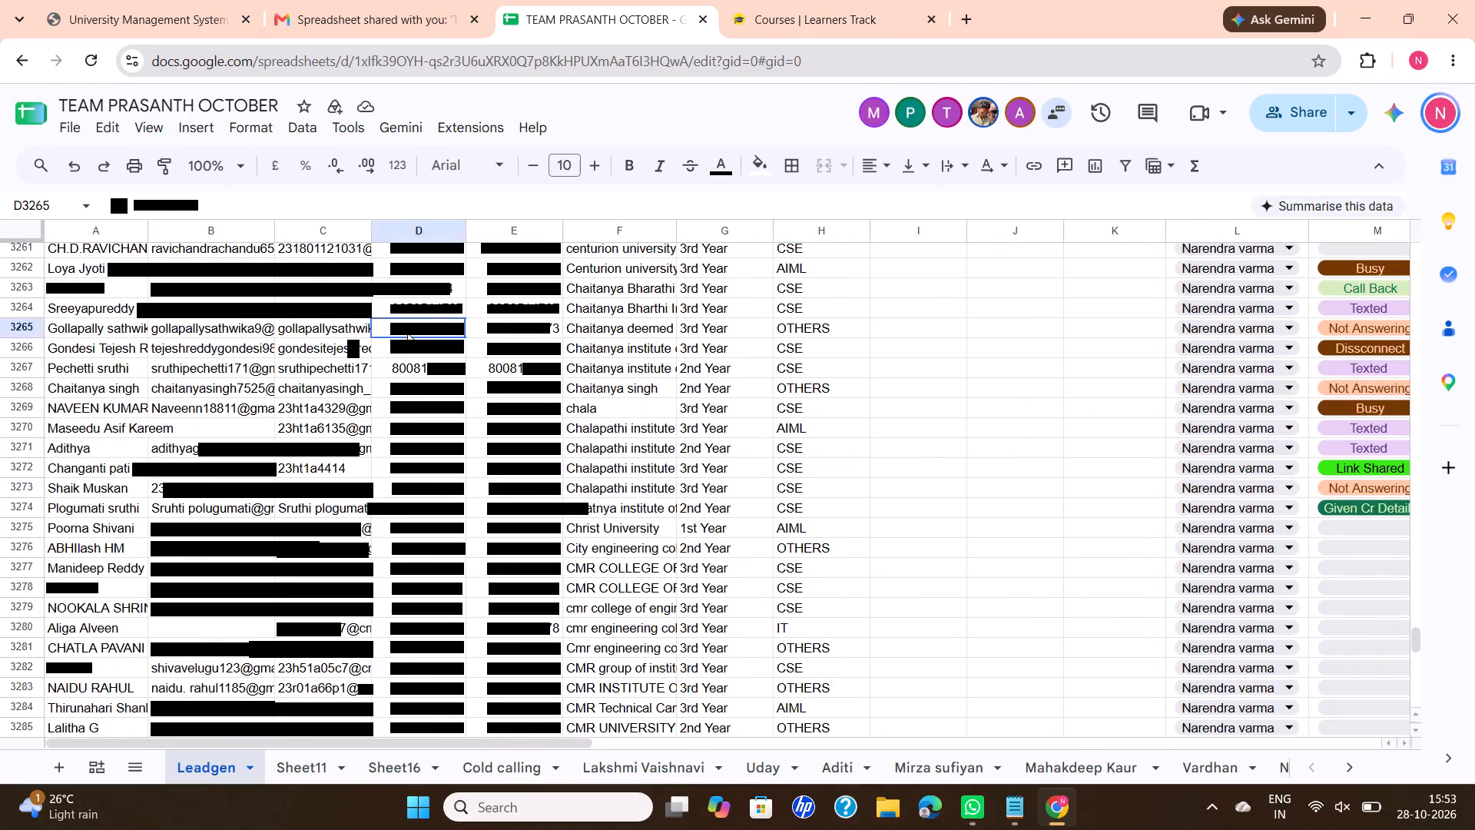
scroll(407, 333, "left", 6)
scroll(407, 333, "right", 1)
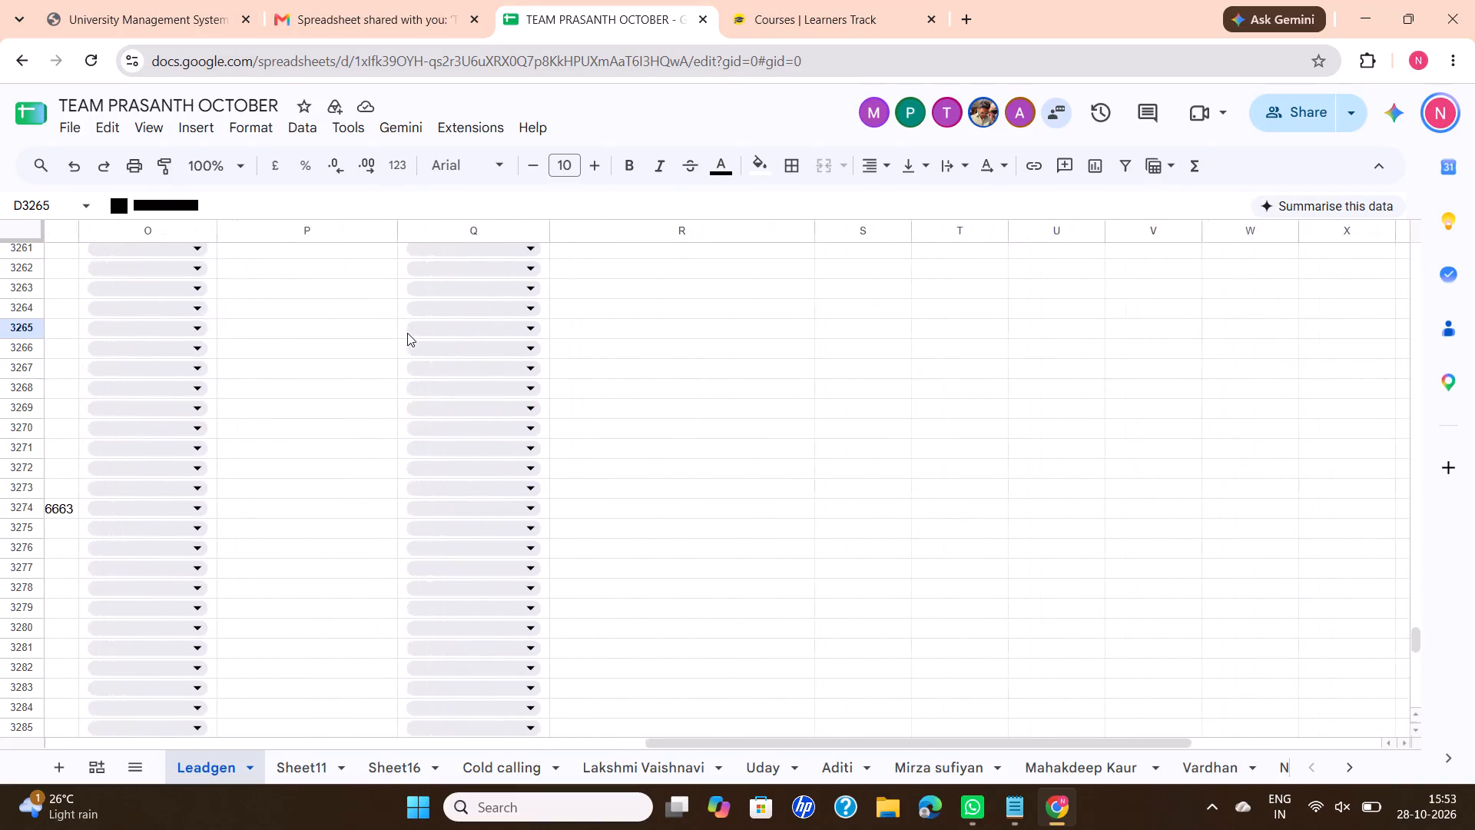
scroll(407, 333, "right", 2)
left_click(217, 336)
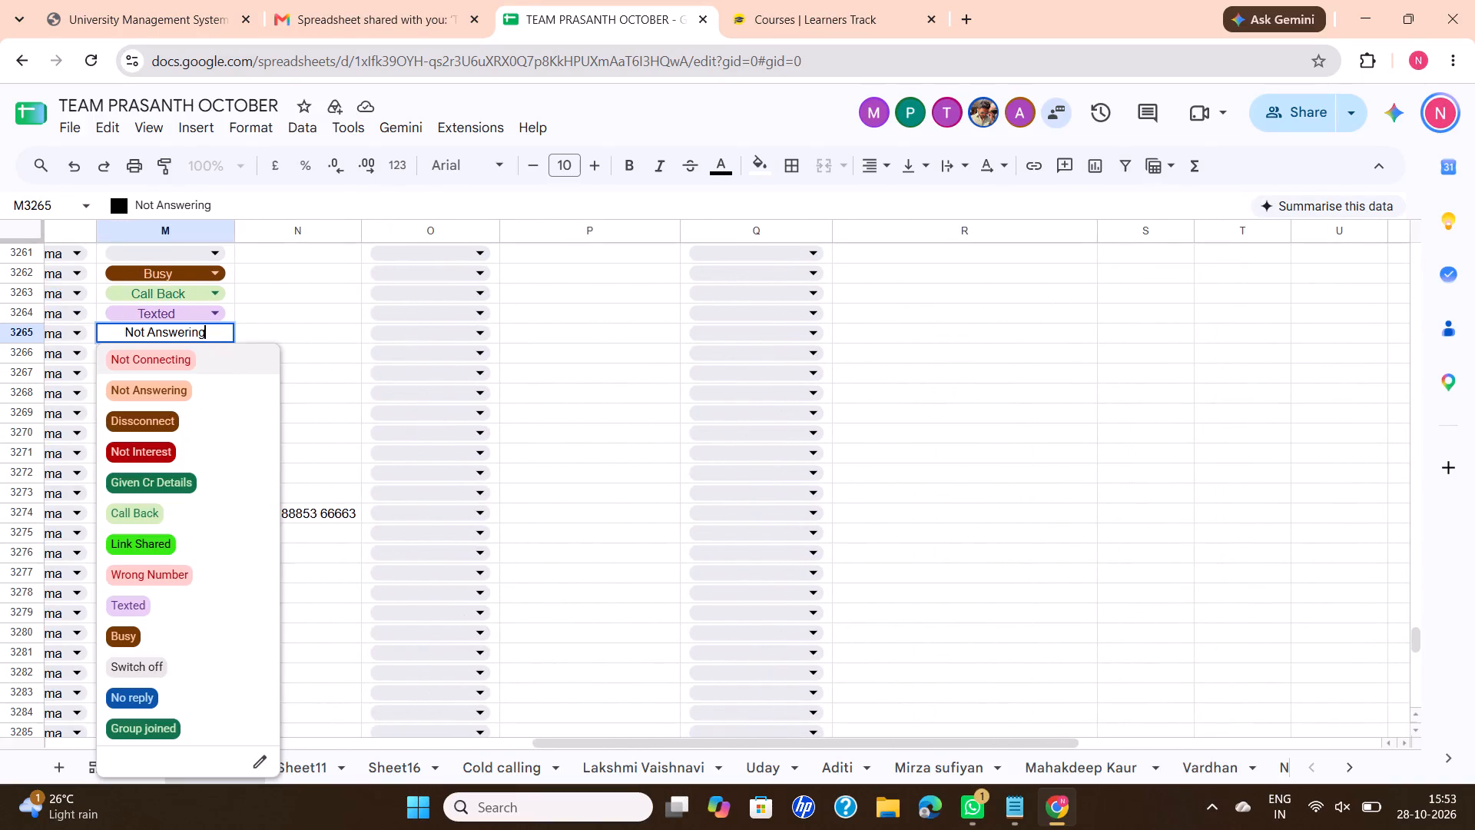
left_click(121, 598)
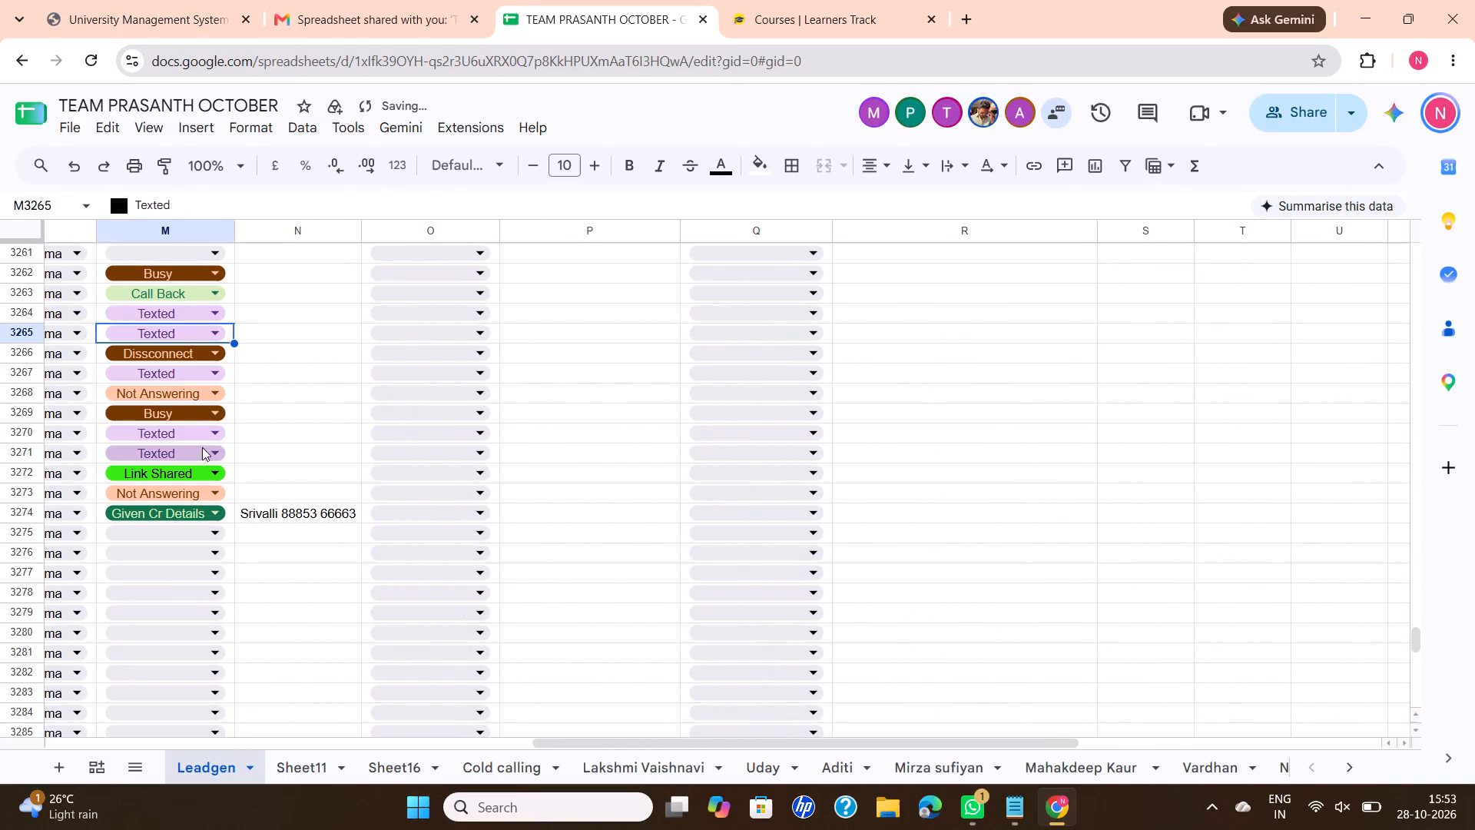
left_click(262, 373)
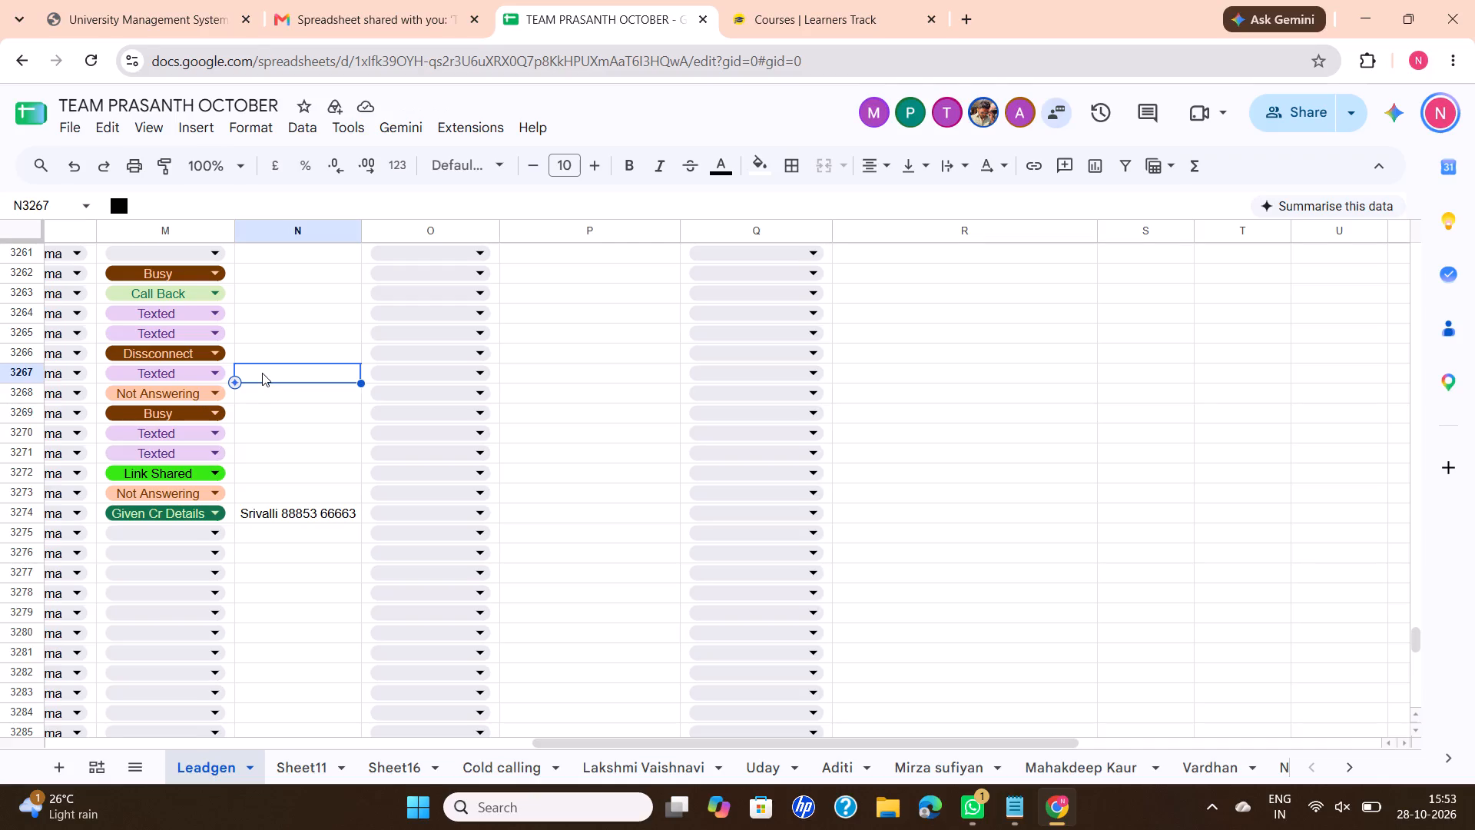
Select the column D contact number of the Christ University AIML lead in row 3275.
scroll(262, 373, "right", 7)
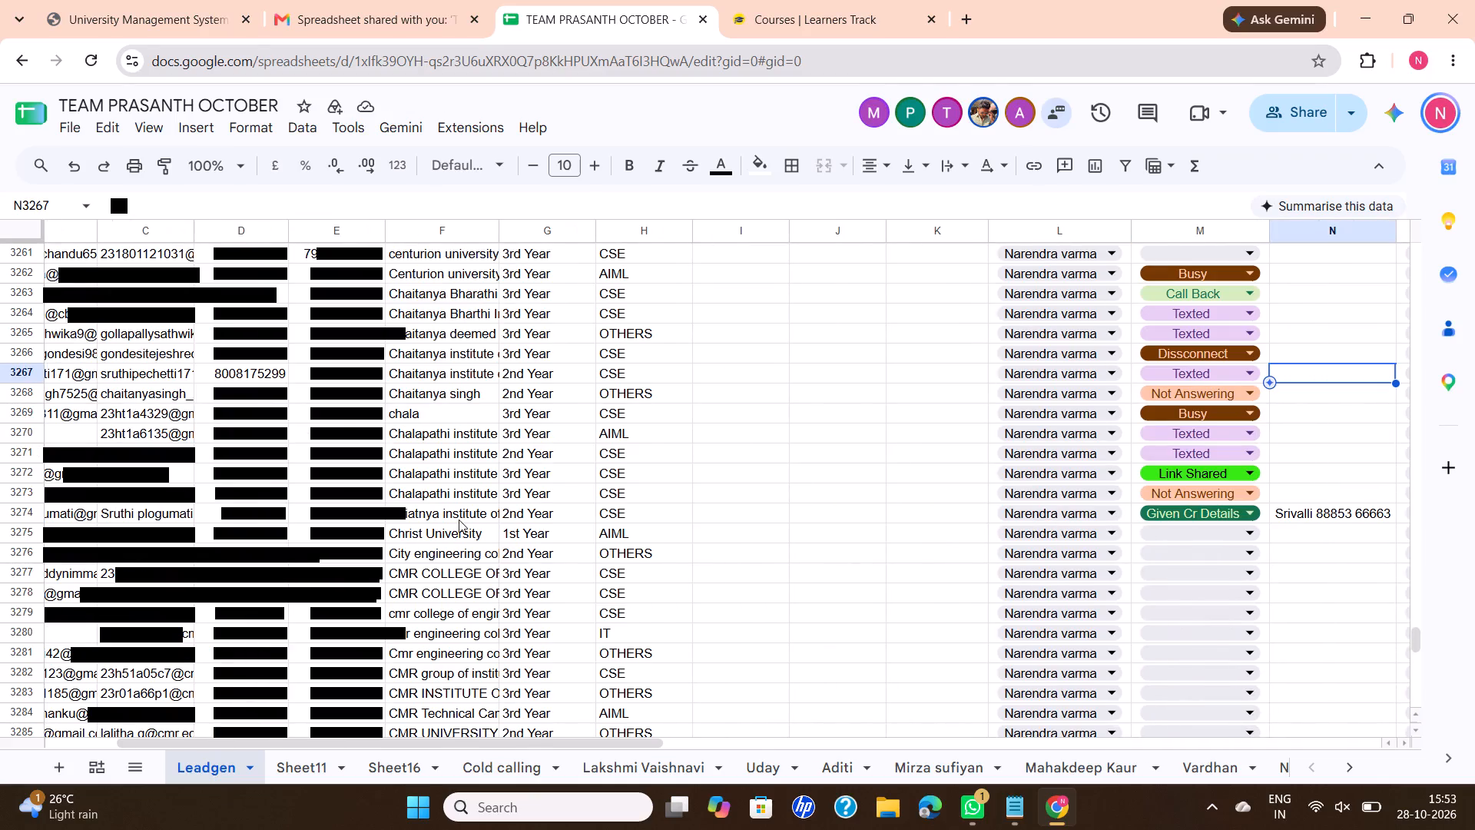
left_click(951, 535)
scroll(951, 535, "right", 6)
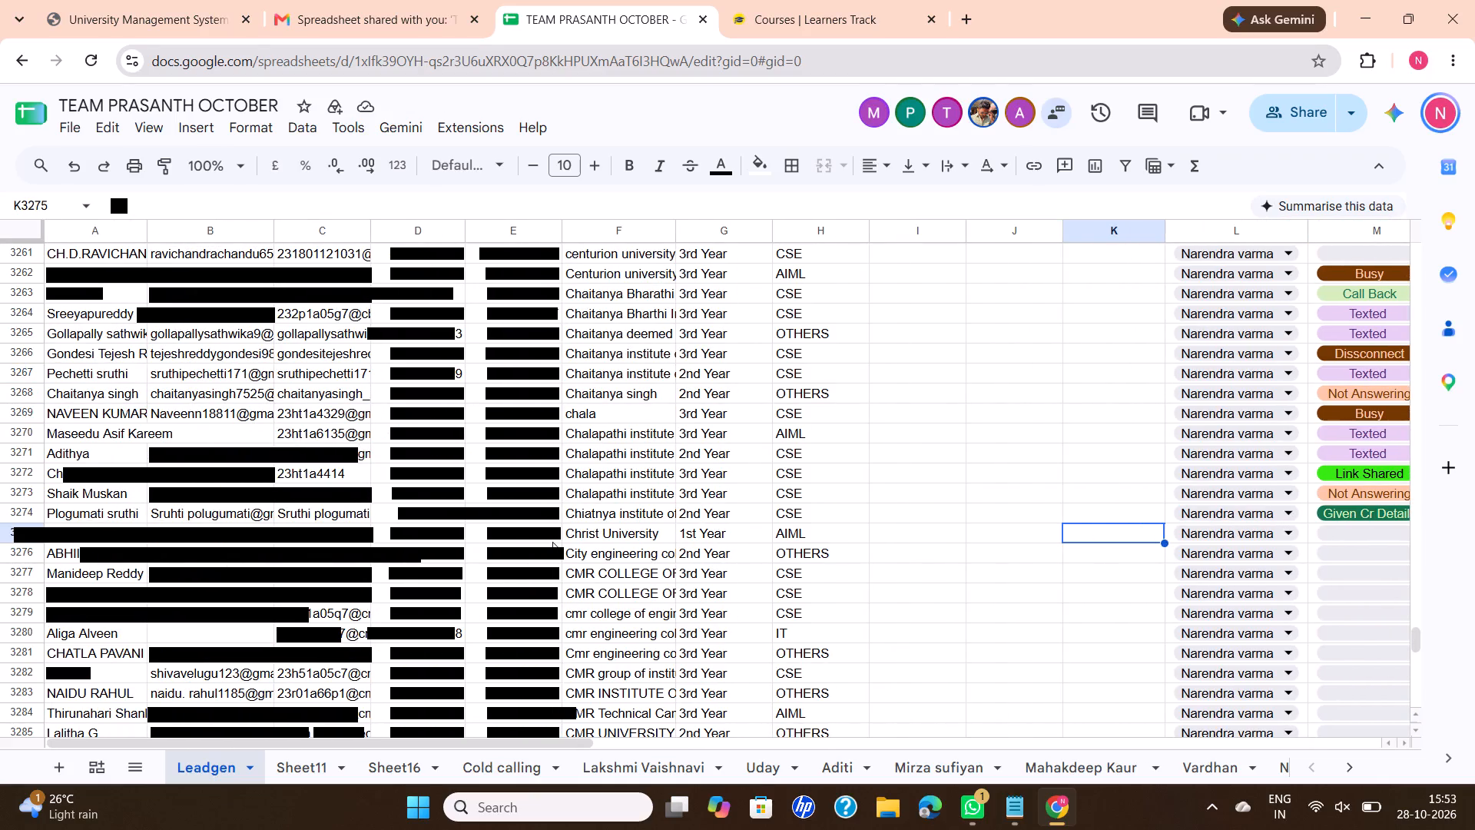
left_click(407, 533)
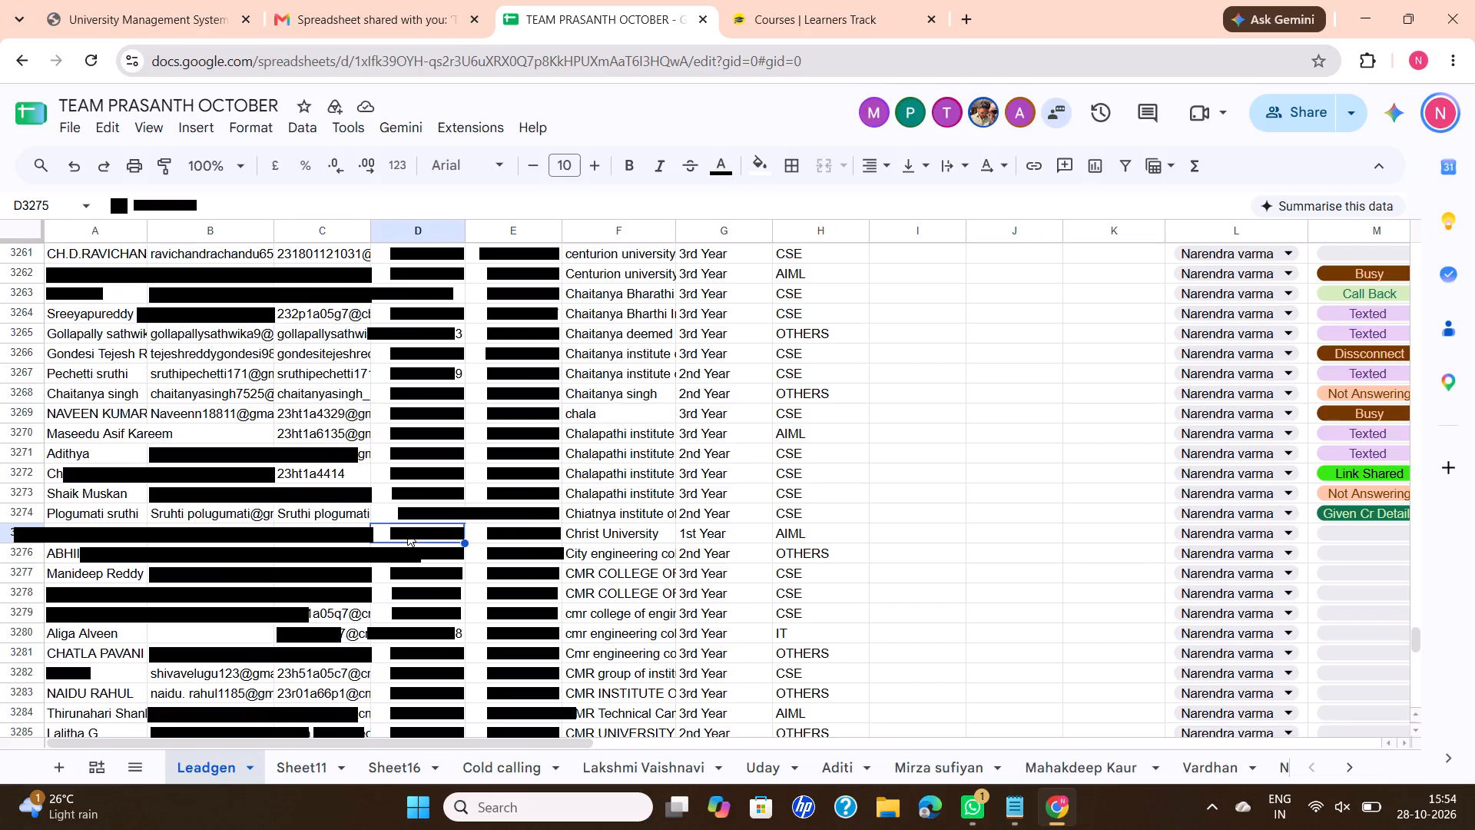
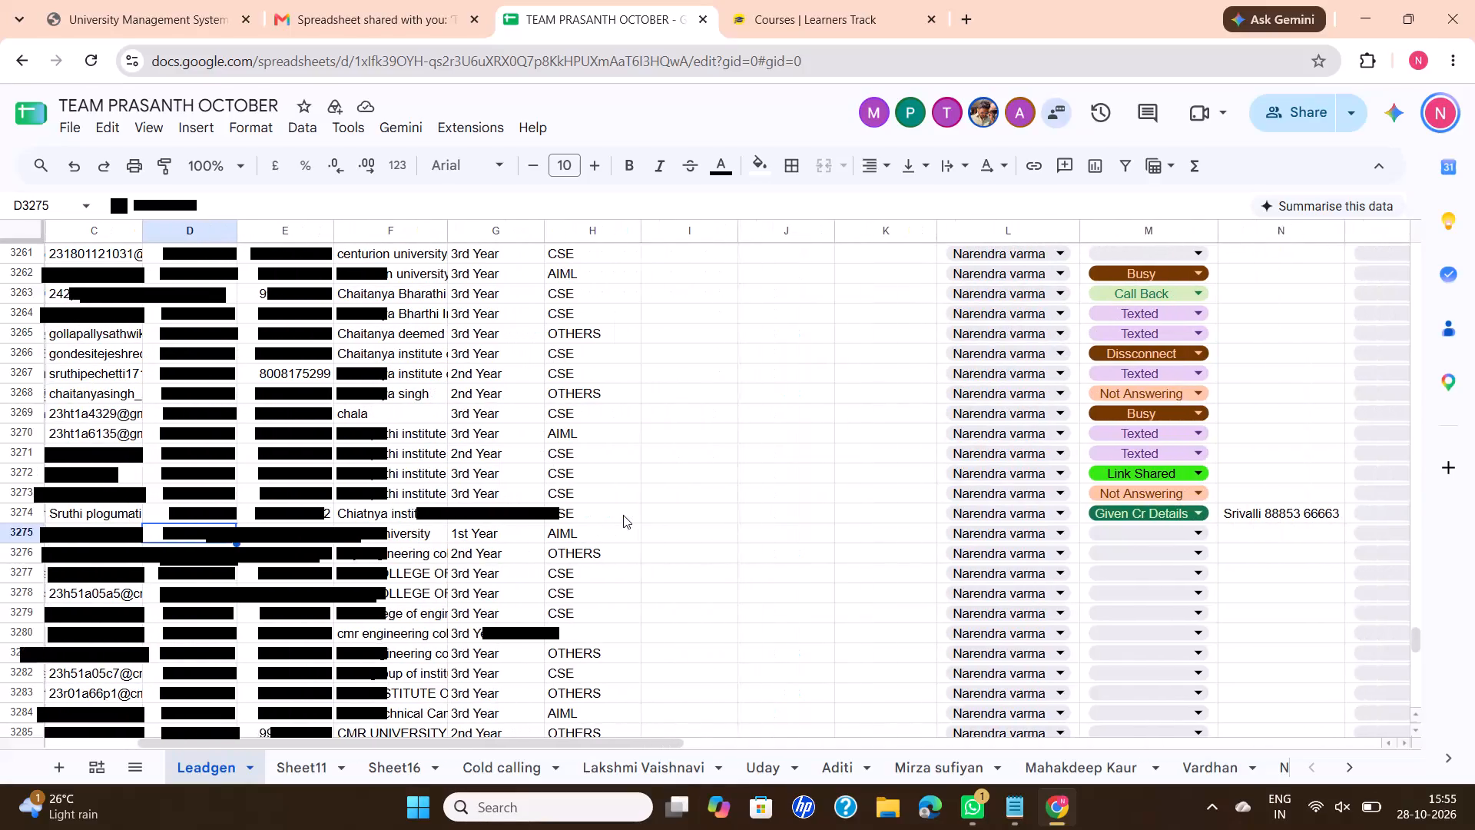
Set the column M call status of the Christ University AIML lead in row 3275 to Not Interest.
left_click(1111, 530)
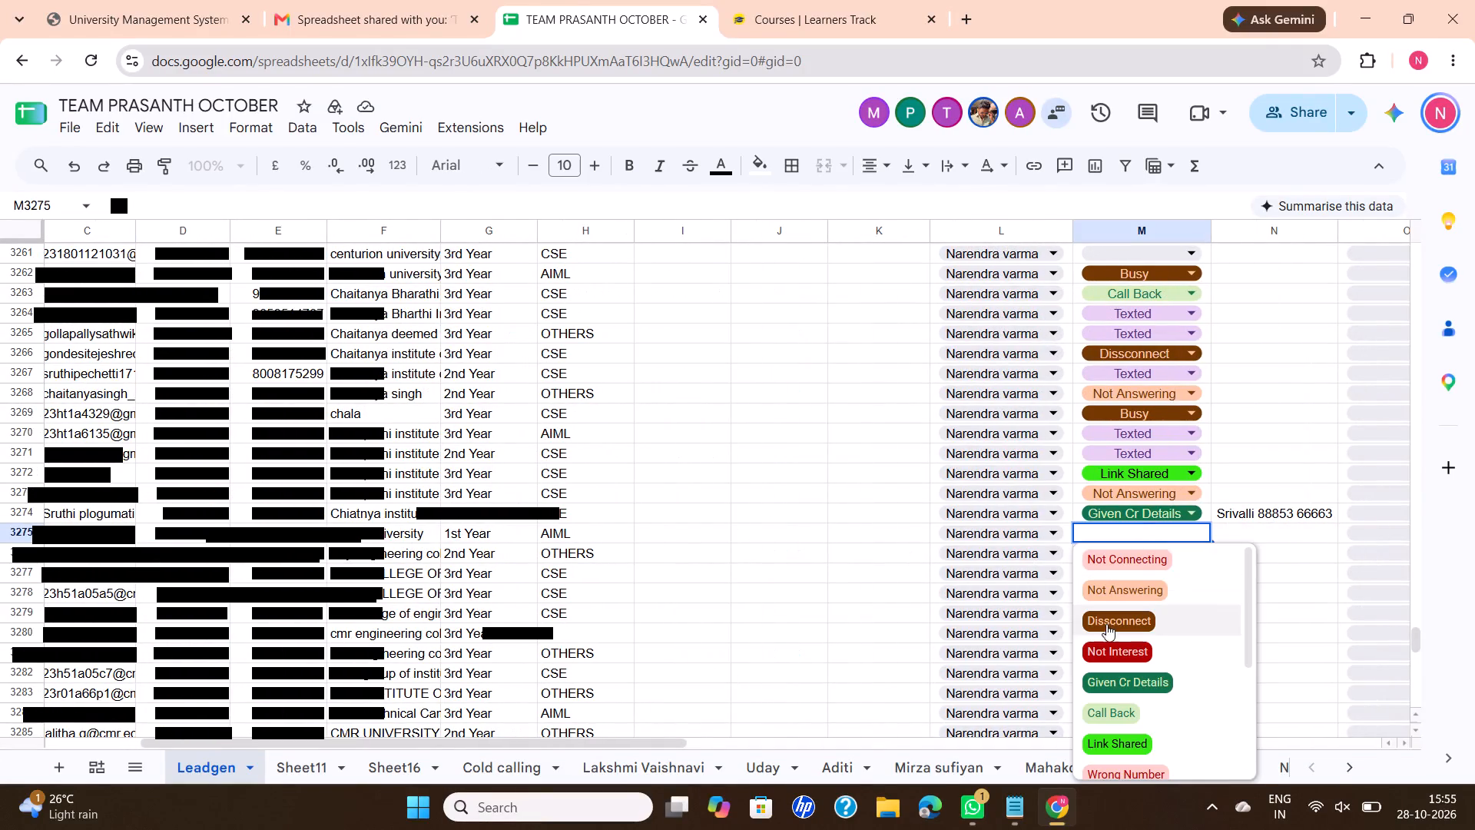
left_click(1095, 658)
Select the column D contact number of the City engineering college lead in row 3276.
left_click(919, 555)
scroll(919, 555, "right", 6)
left_click(431, 554)
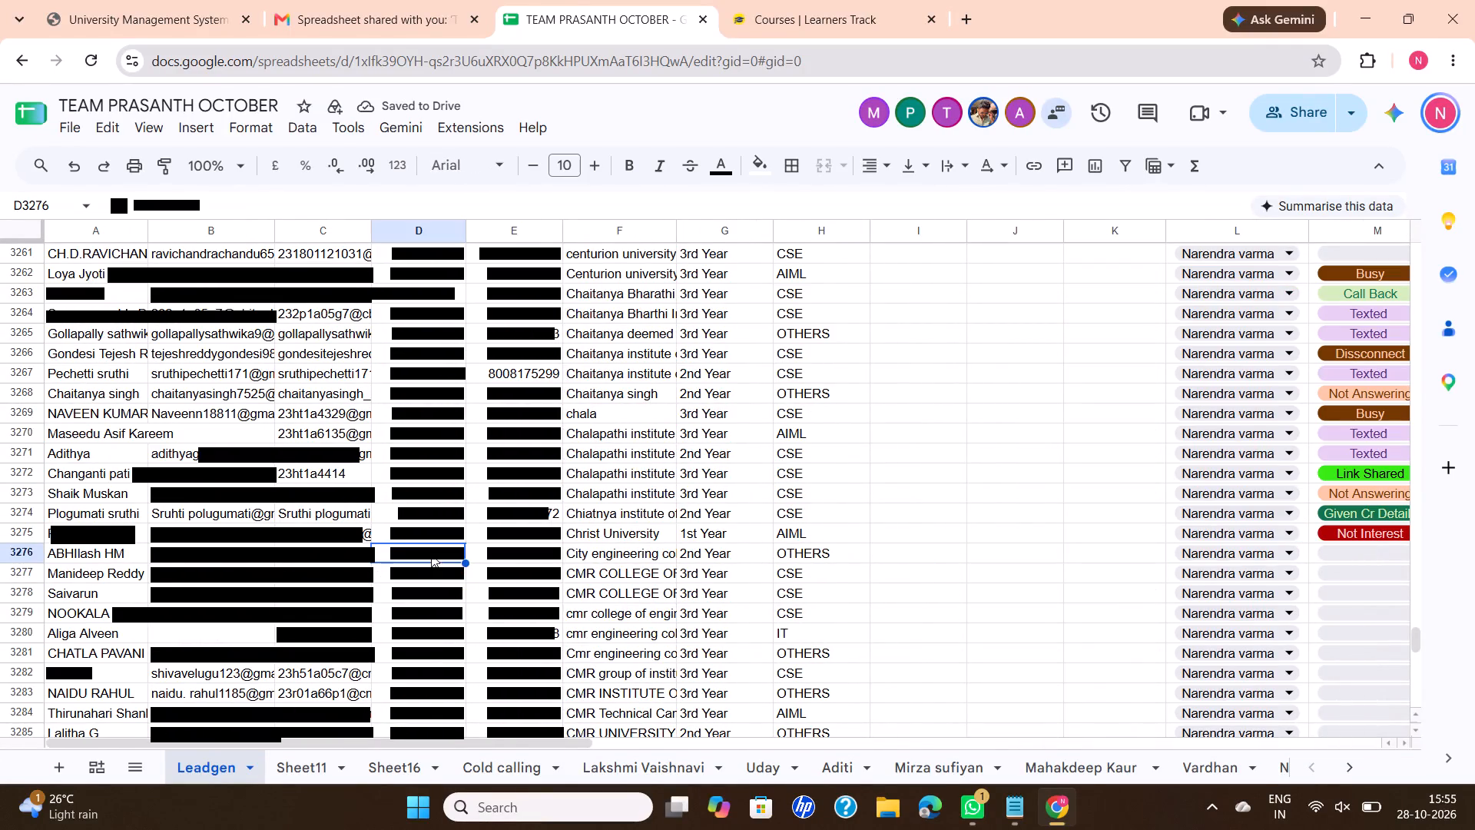
scroll(289, 560, "down", 1)
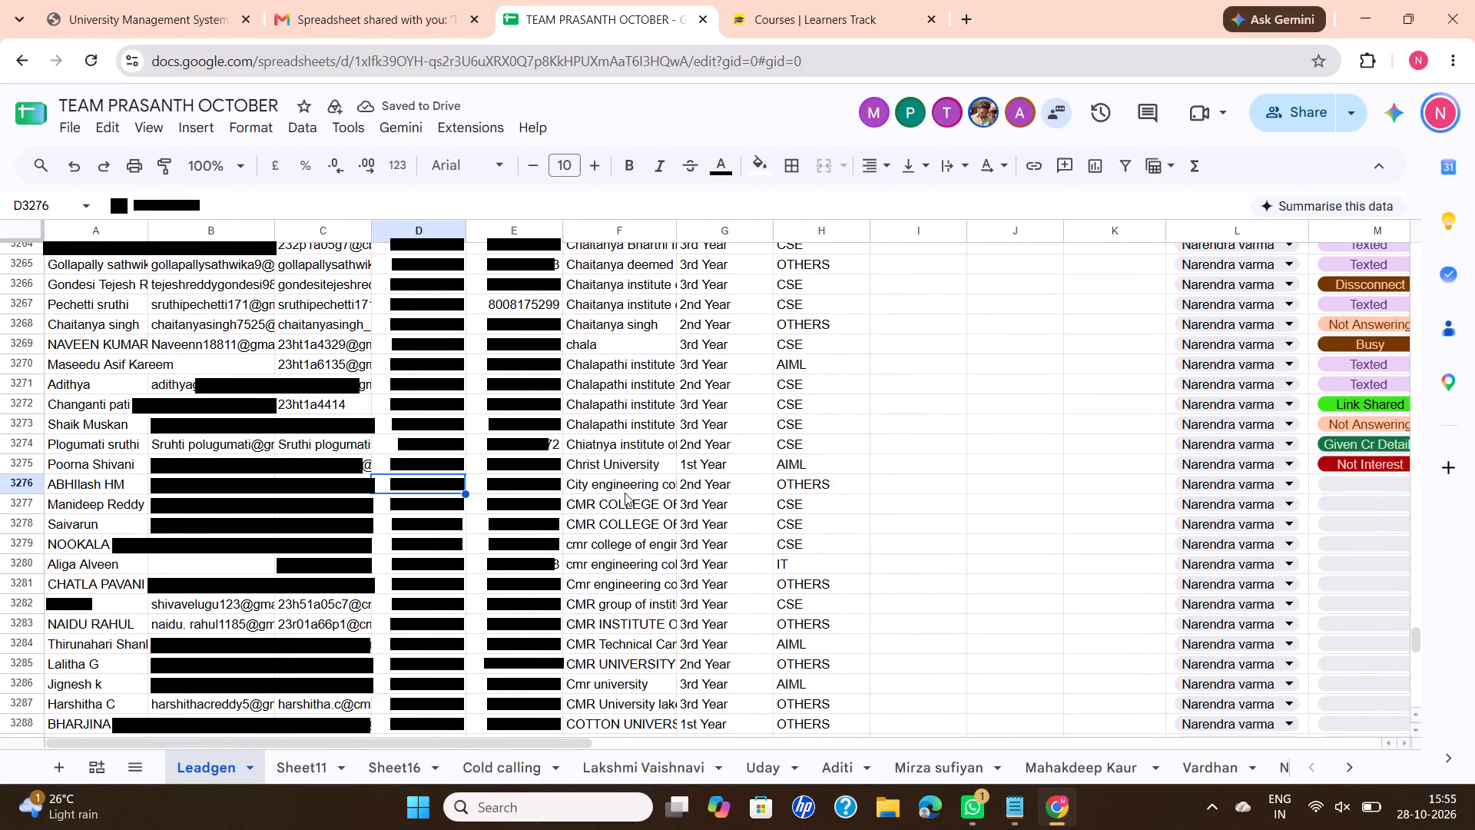
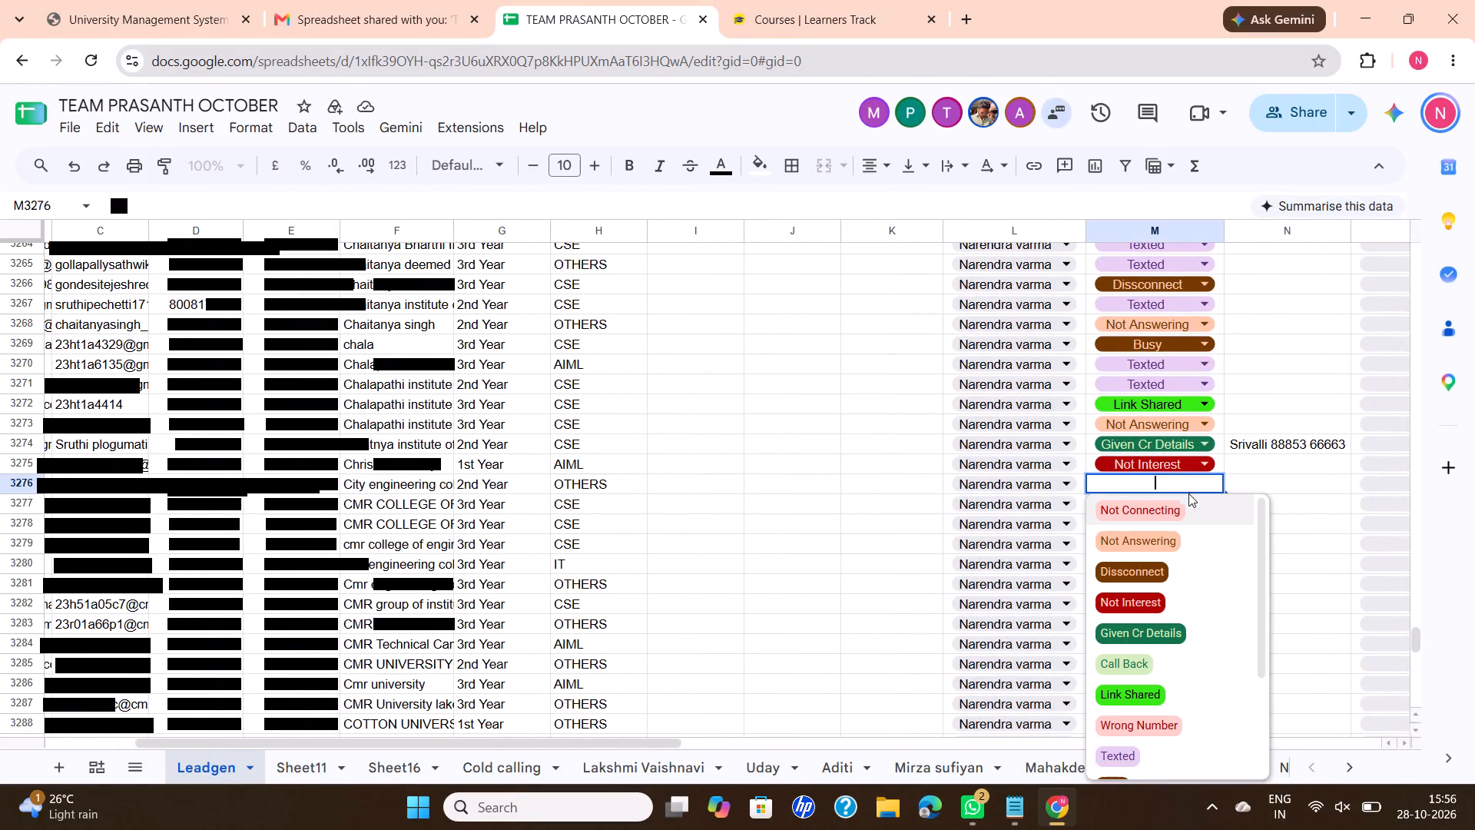
left_click(1140, 539)
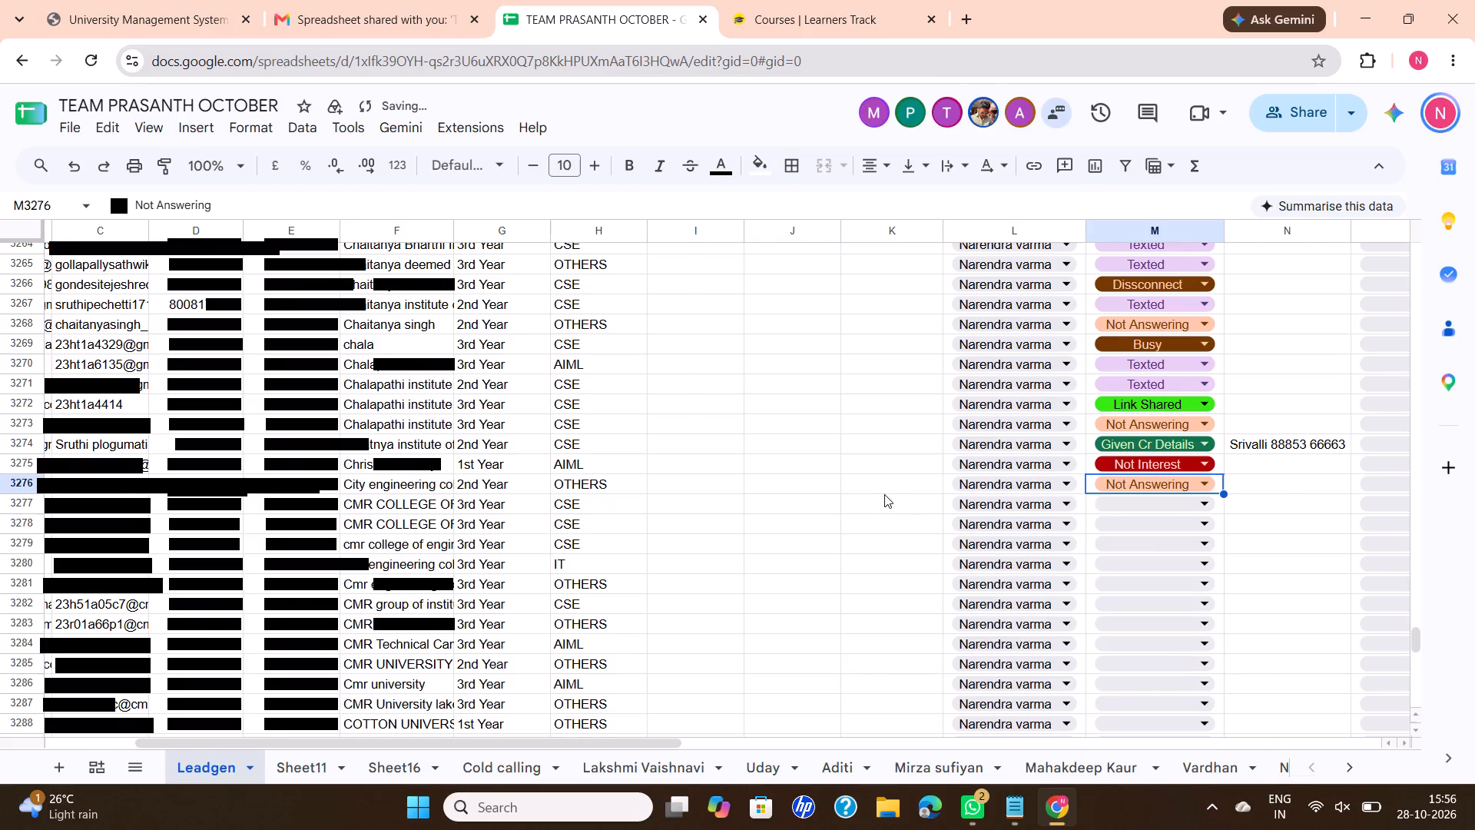
Select the column D contact number of the 3rd Year CSE lead from CMR College in row 3277.
left_click(883, 495)
scroll(883, 495, "right", 3)
left_click(871, 507)
scroll(871, 507, "right", 5)
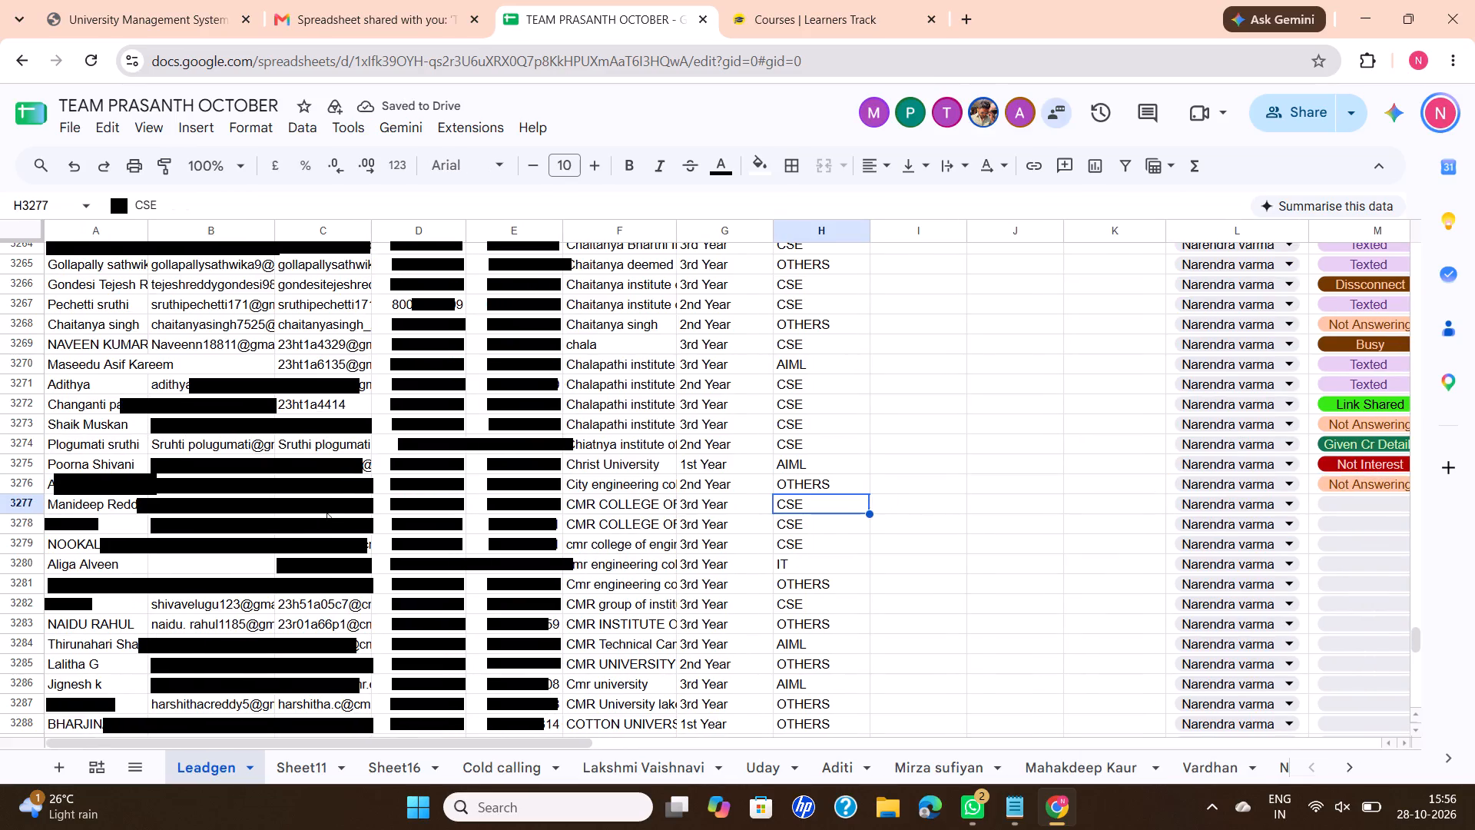
left_click(408, 500)
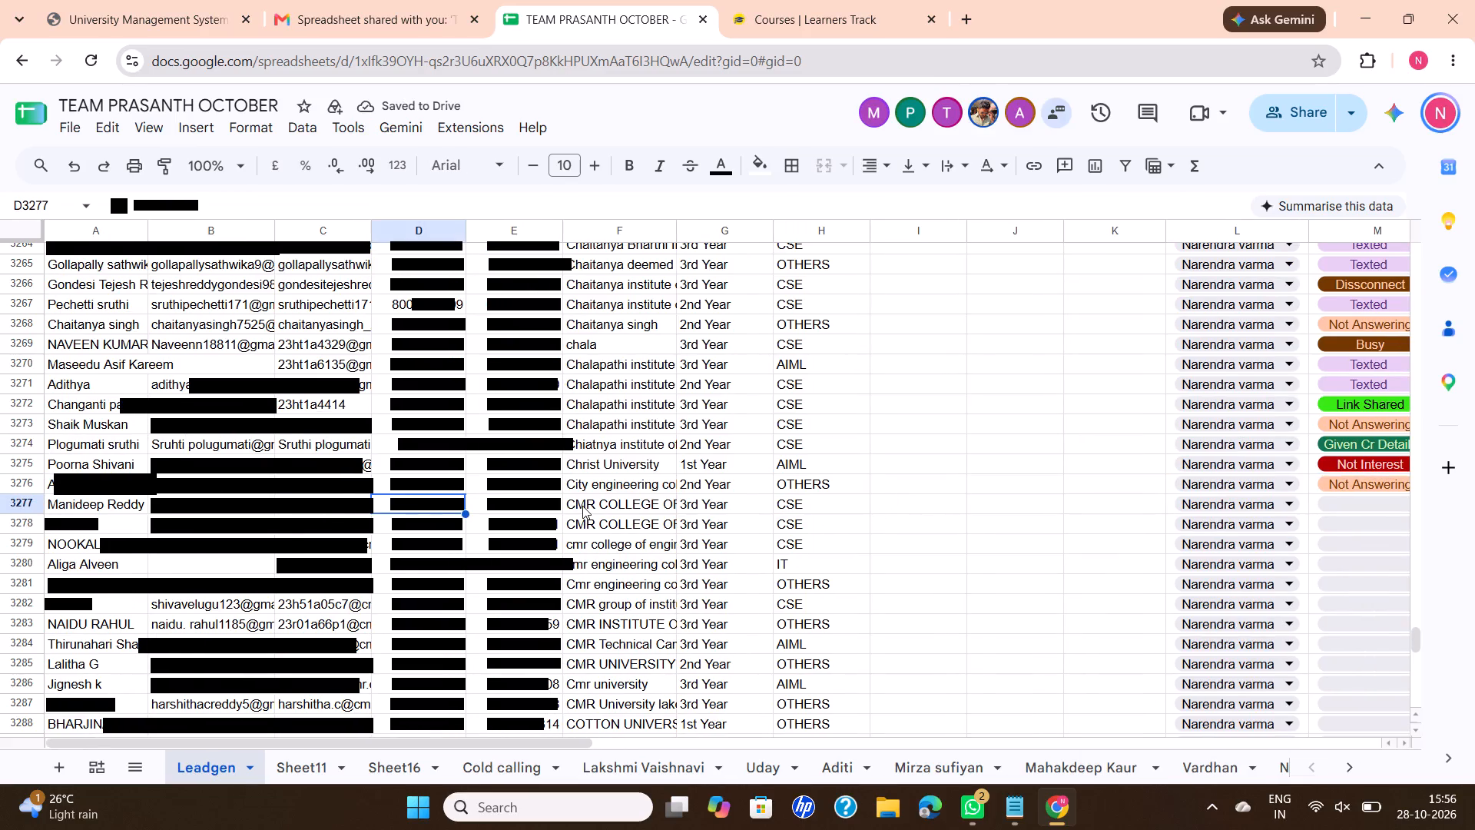
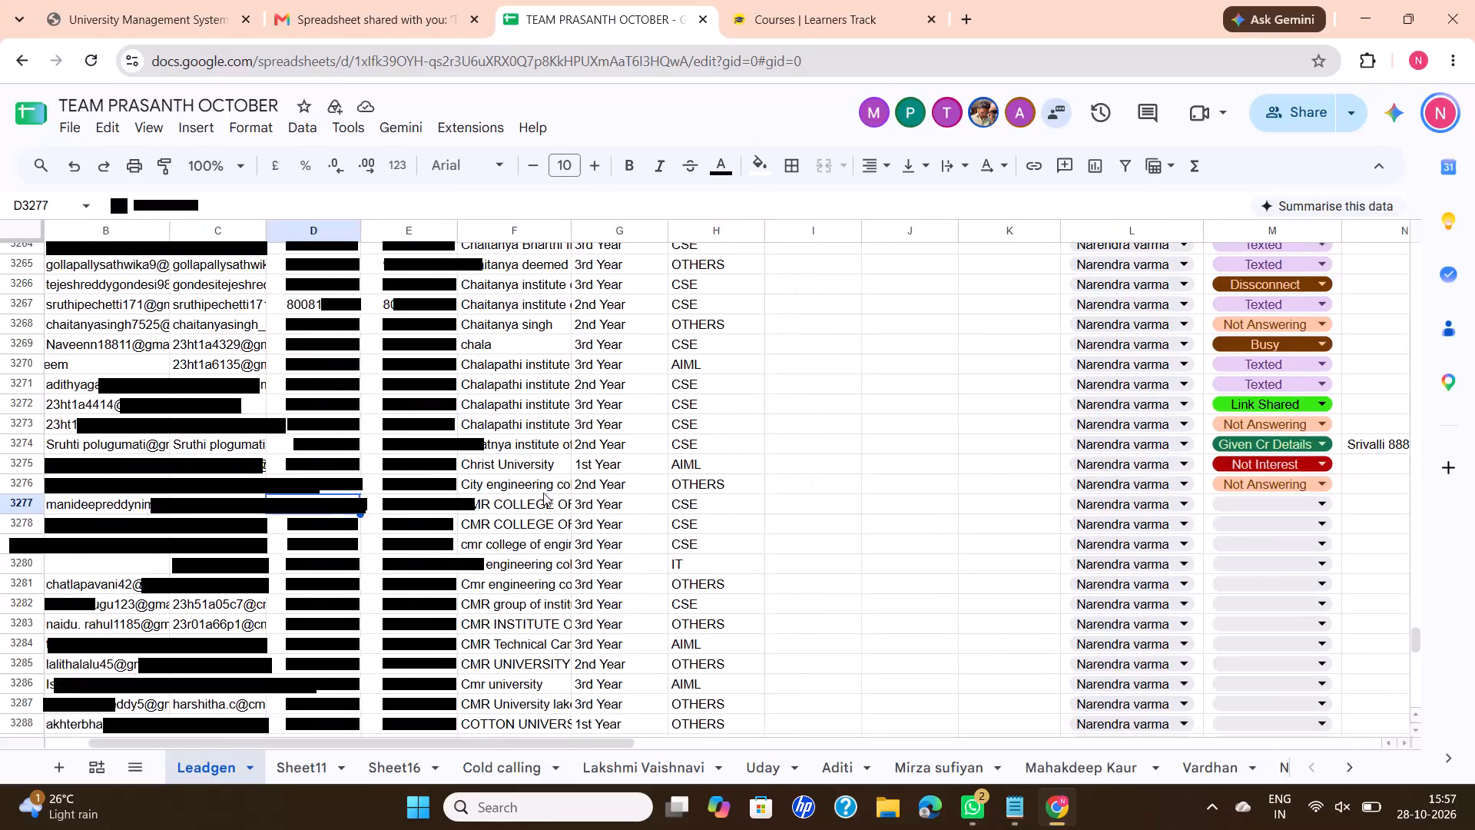
Set the column M call status of the CMR College 3rd Year CSE lead in row 3277 to Not Connecting.
scroll(543, 493, "left", 2)
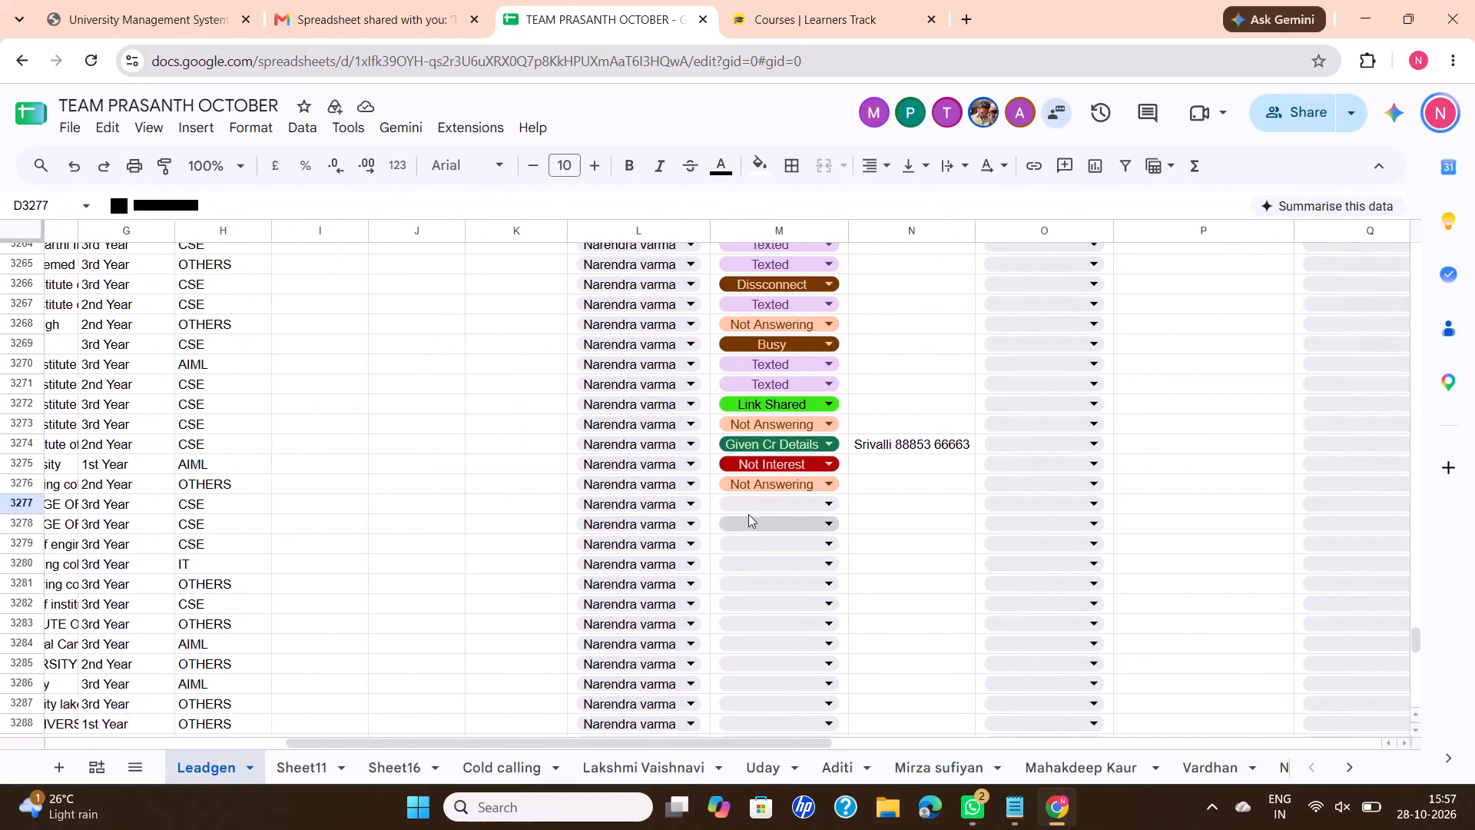
left_click(761, 508)
left_click(731, 543)
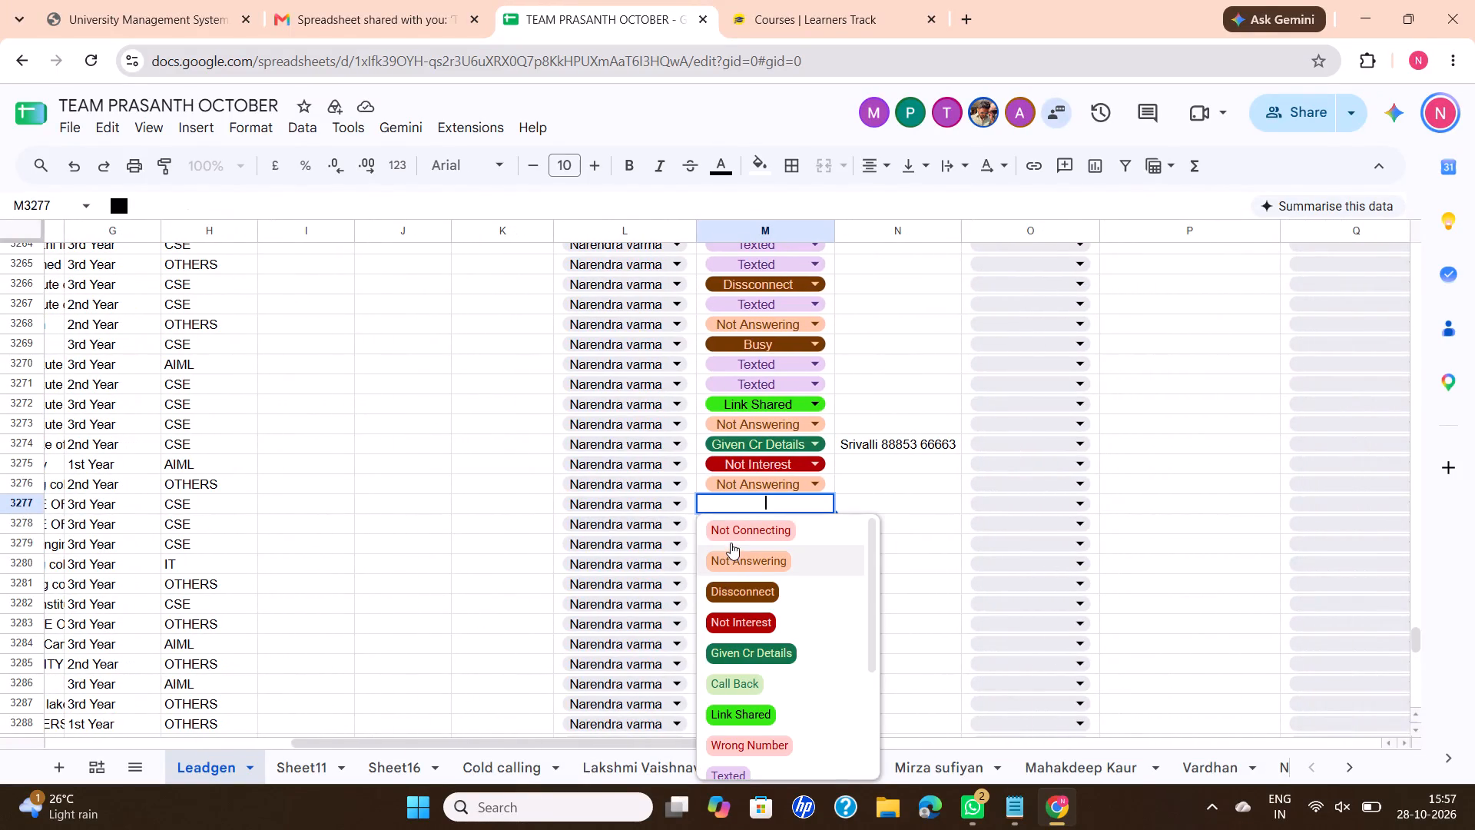
left_click(537, 525)
scroll(537, 525, "right", 6)
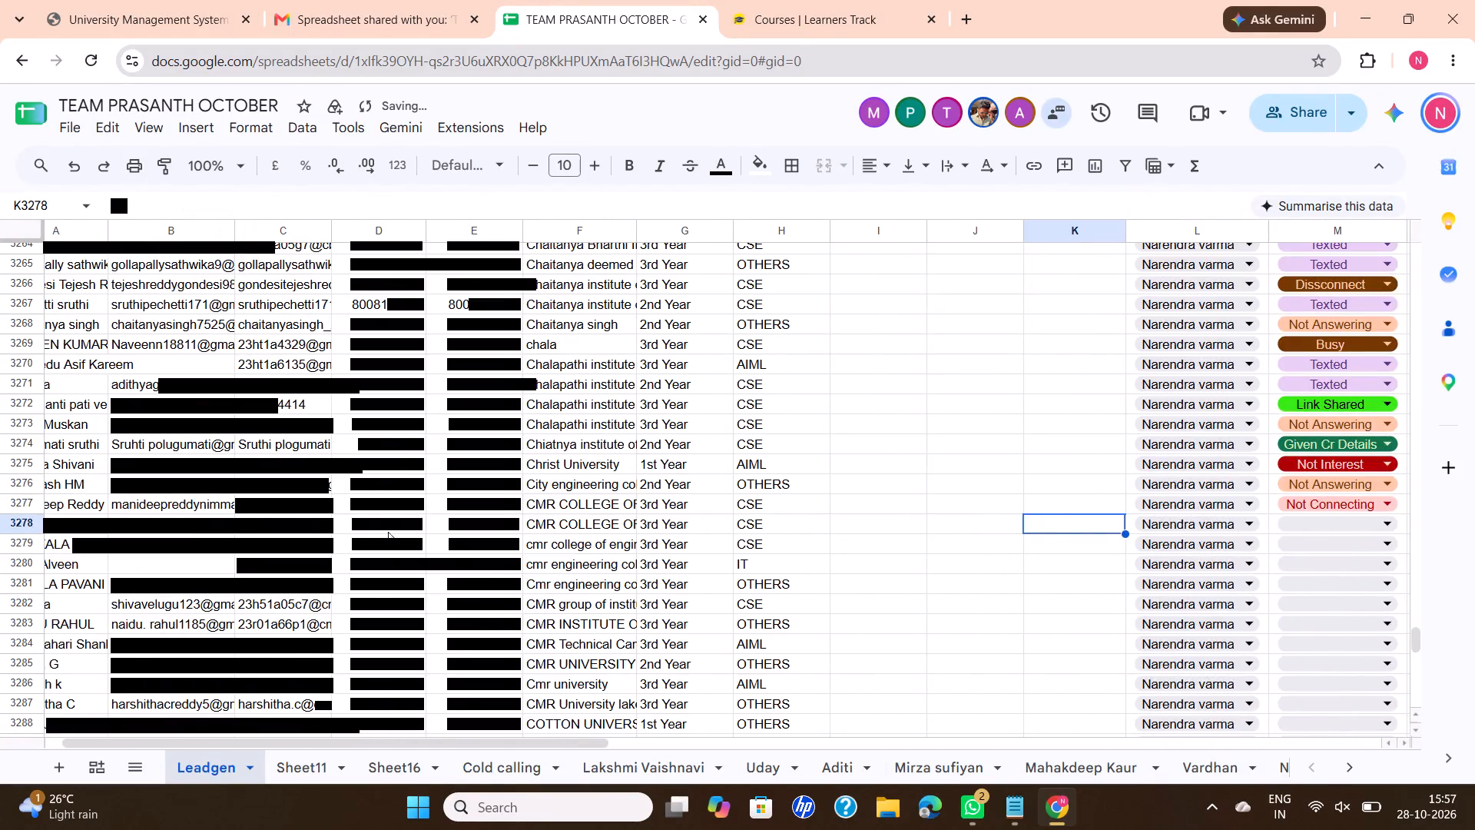
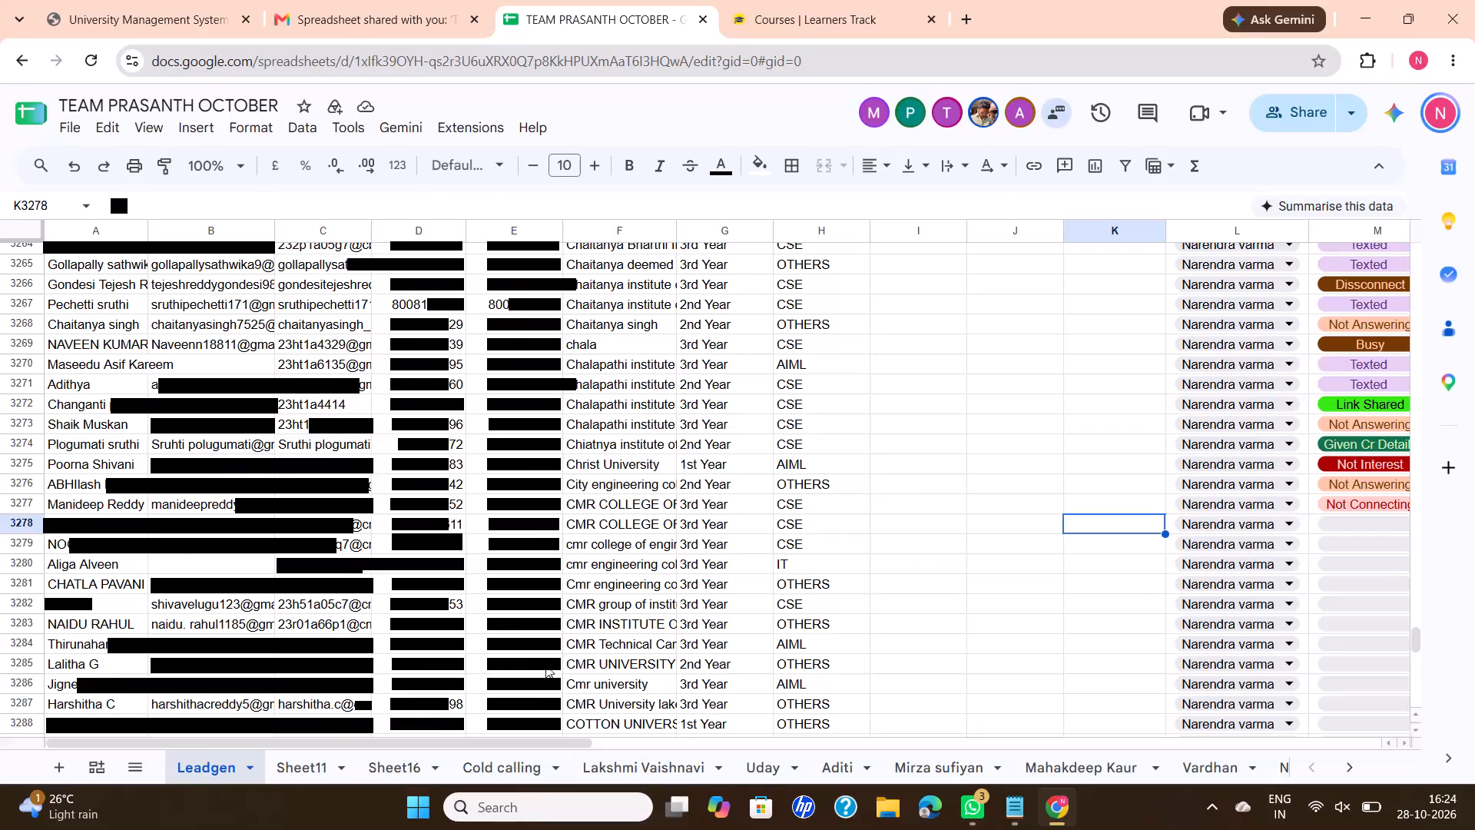
Open the sheet named after the caller assigned in Leadgen column L and look through its lead rows and call statuses.
scroll(854, 617, "left", 1)
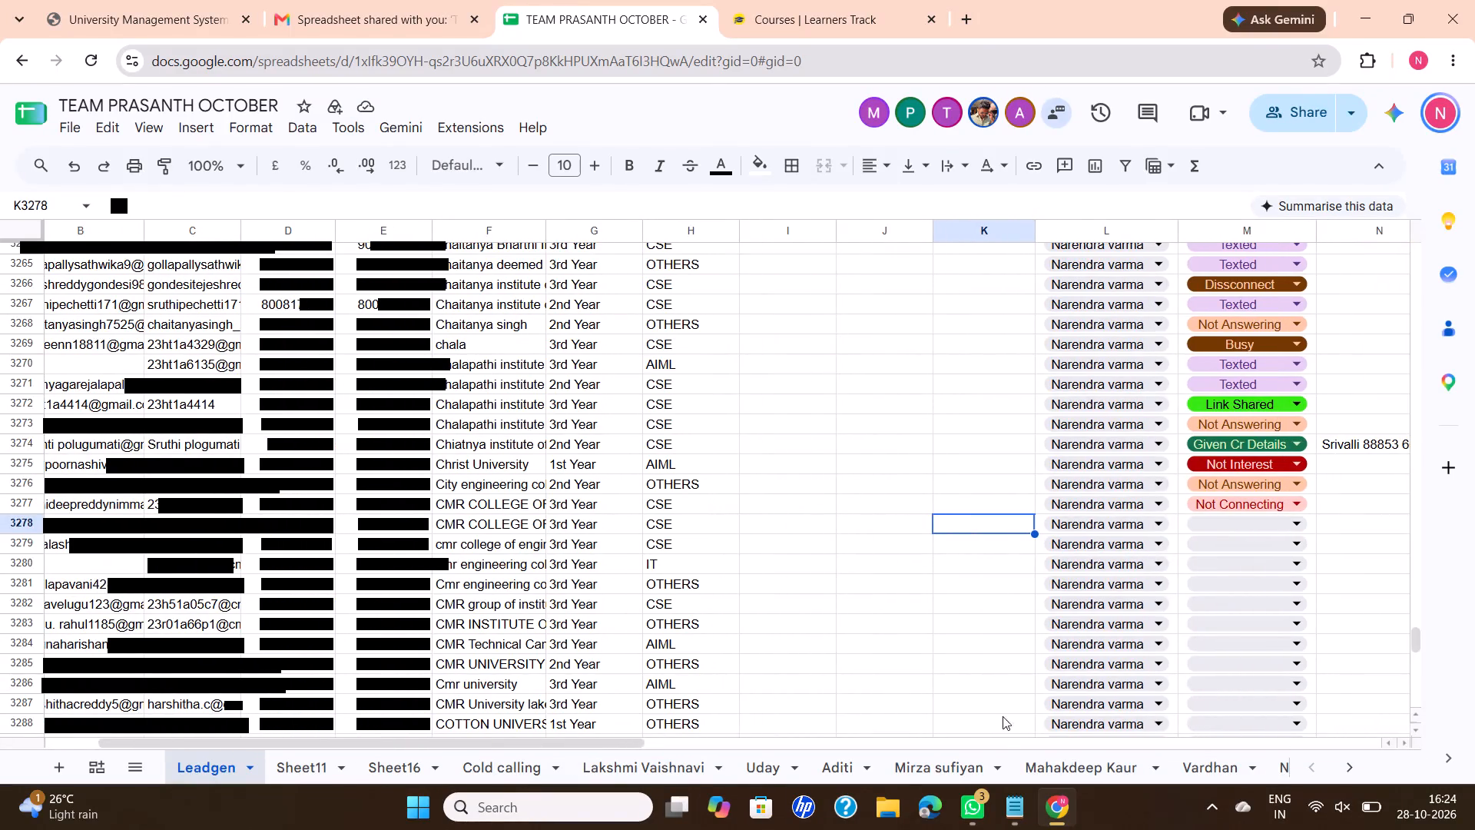
scroll(966, 759, "left", 3)
left_click(955, 769)
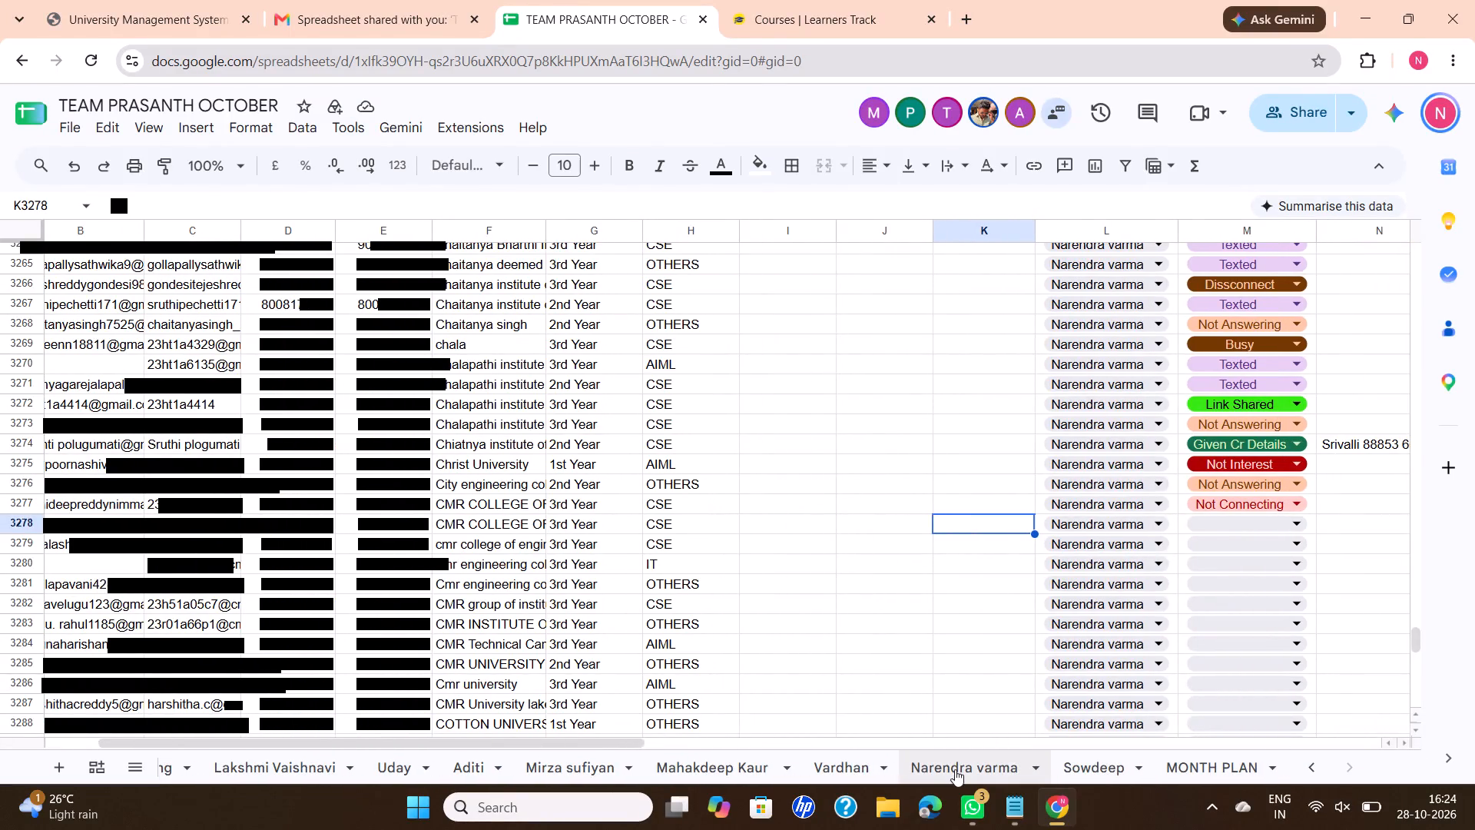
scroll(924, 589, "down", 4)
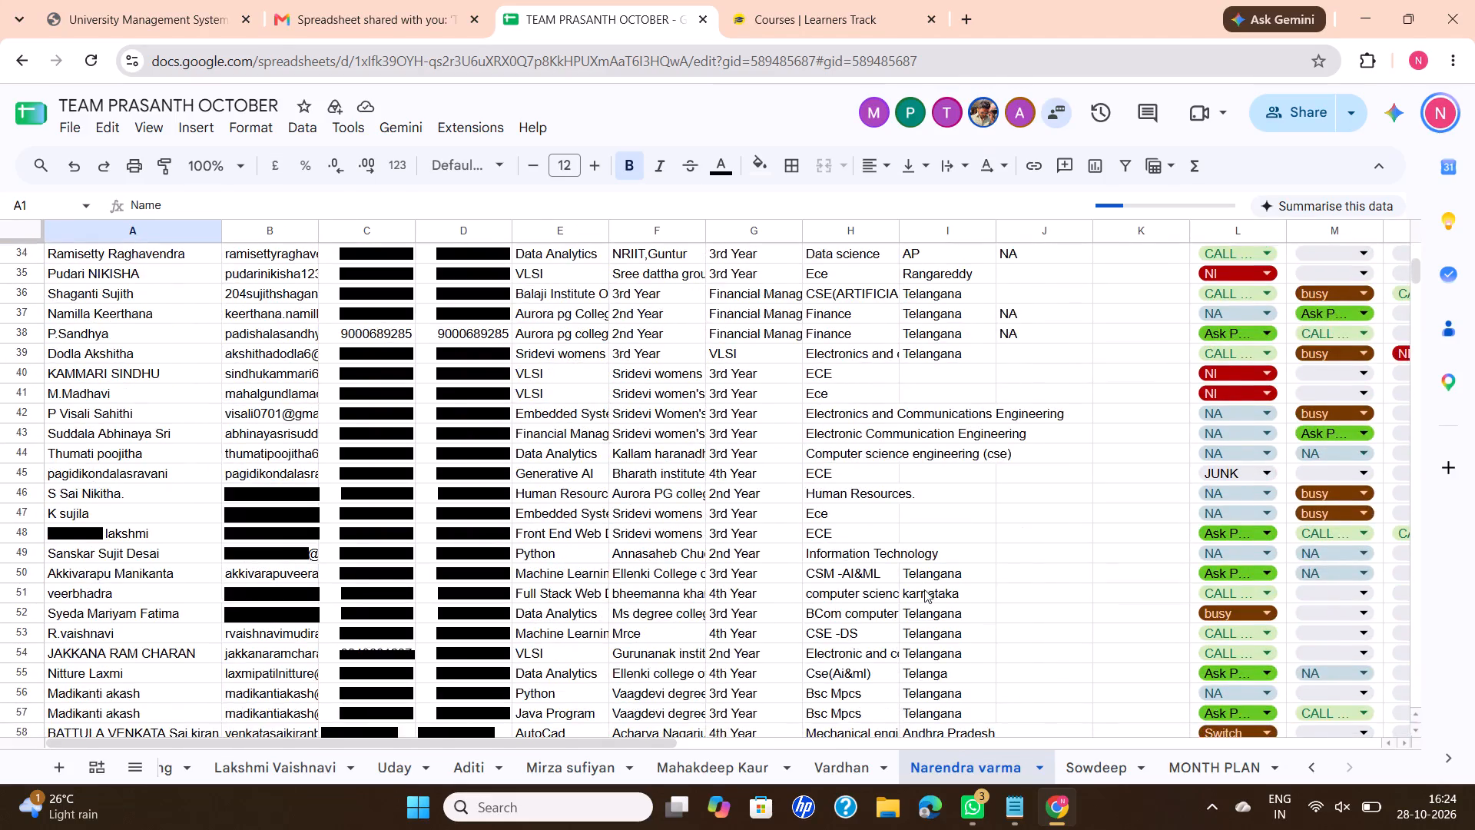
scroll(924, 589, "down", 2)
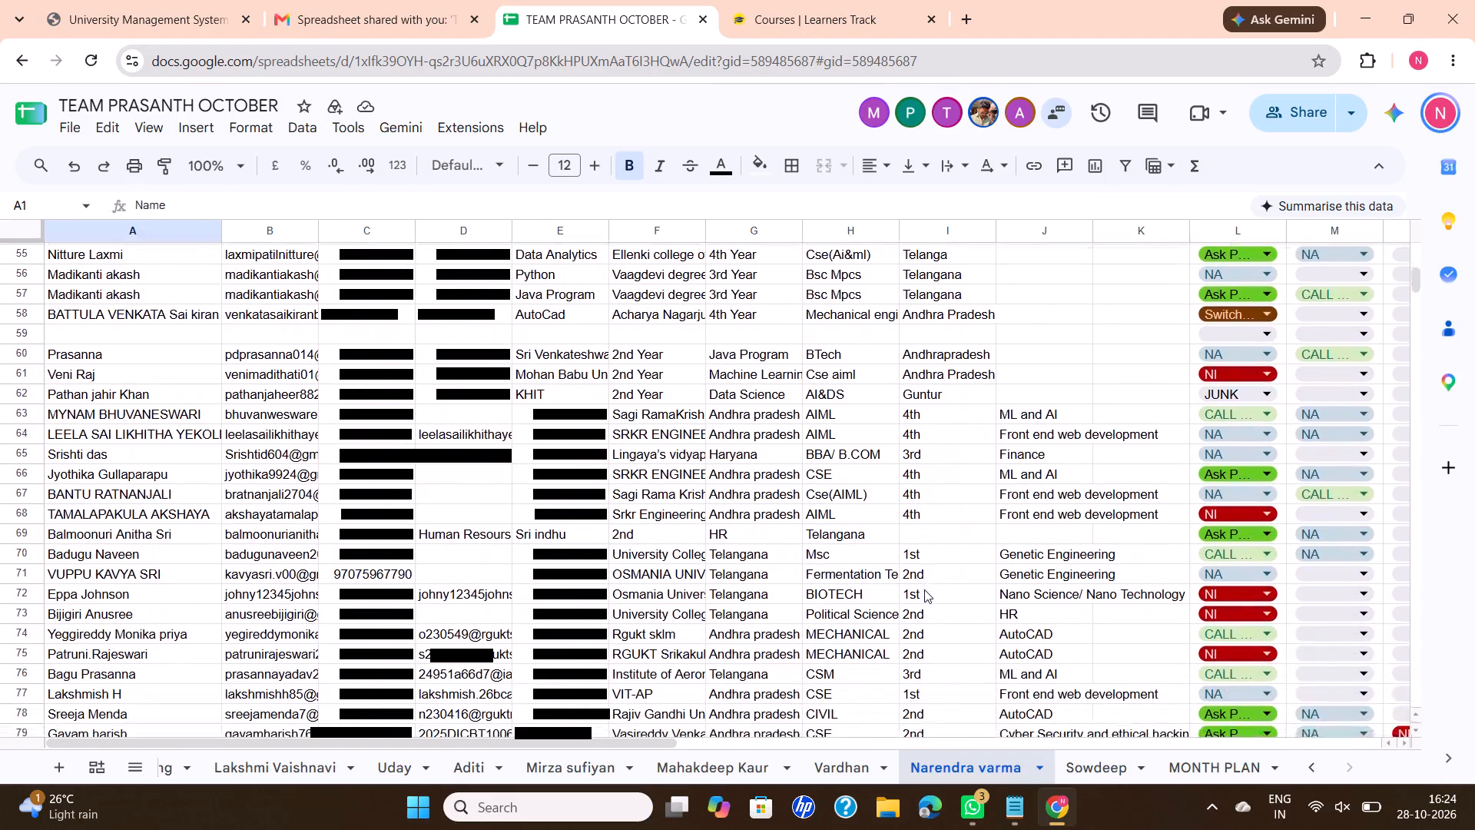
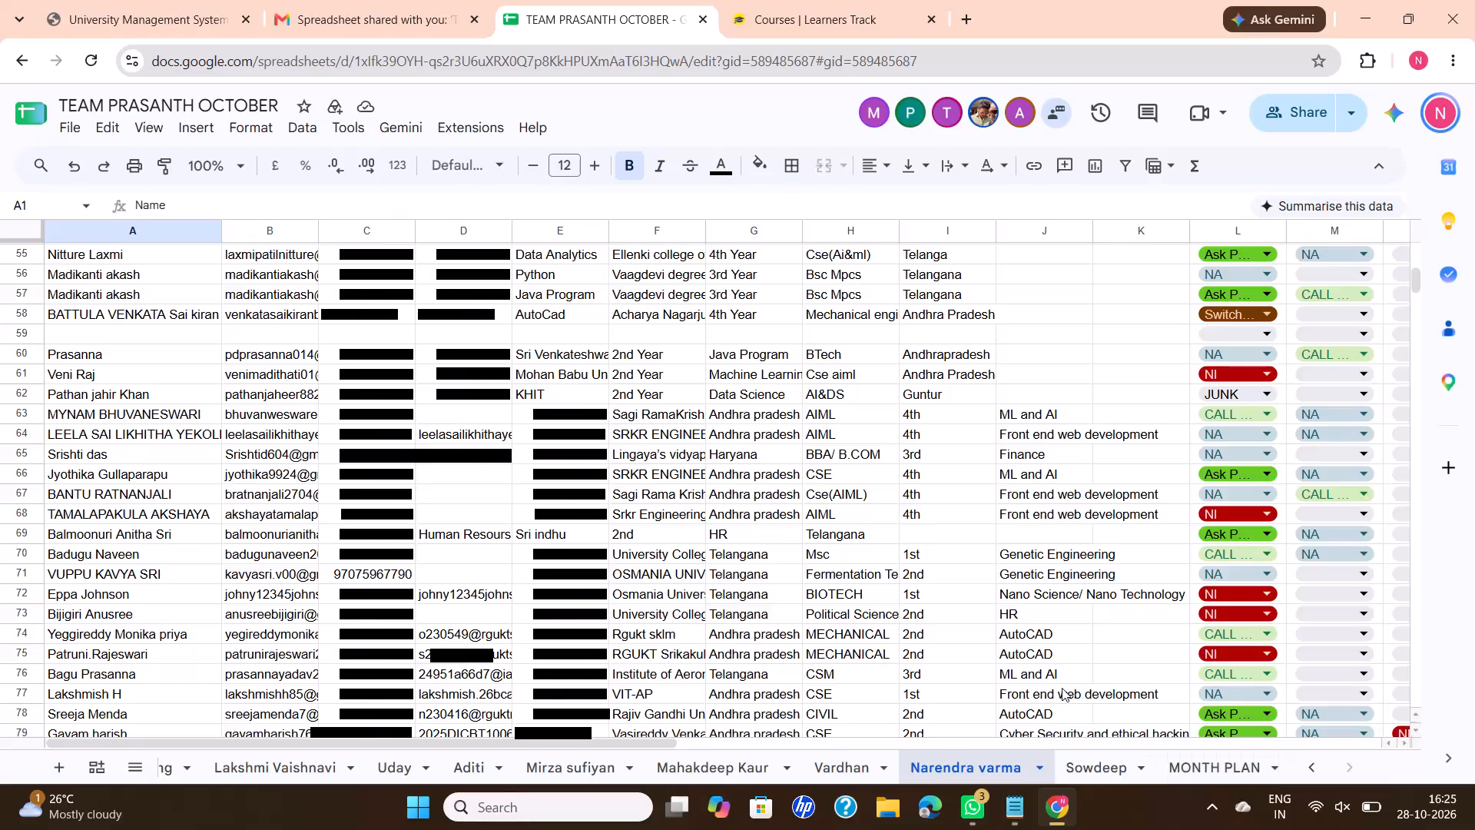
Look through the remaining lead rows in the caller's sheet, from row 55 down to the last filled entries.
scroll(960, 600, "down", 6)
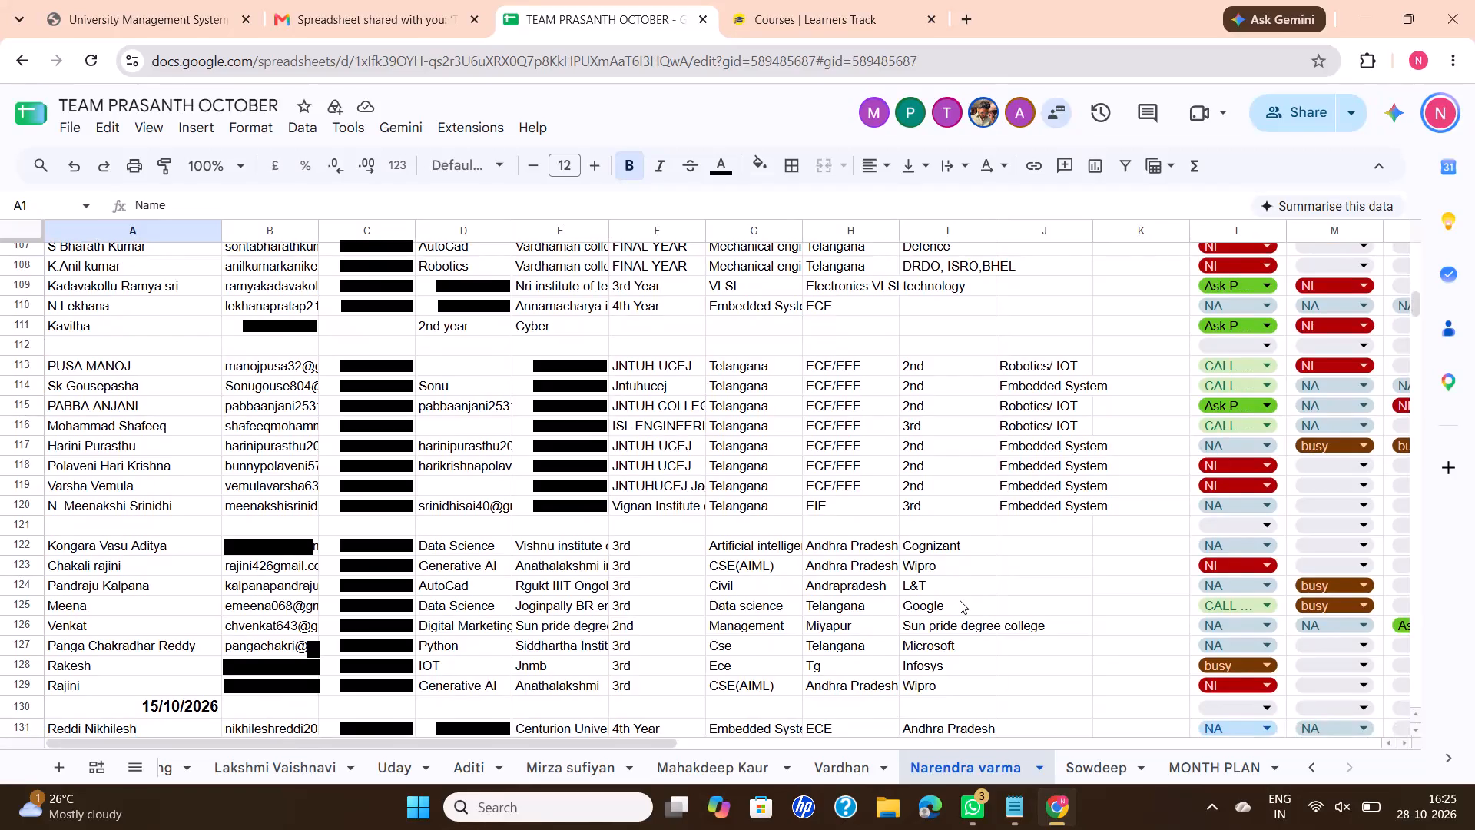
scroll(960, 600, "down", 3)
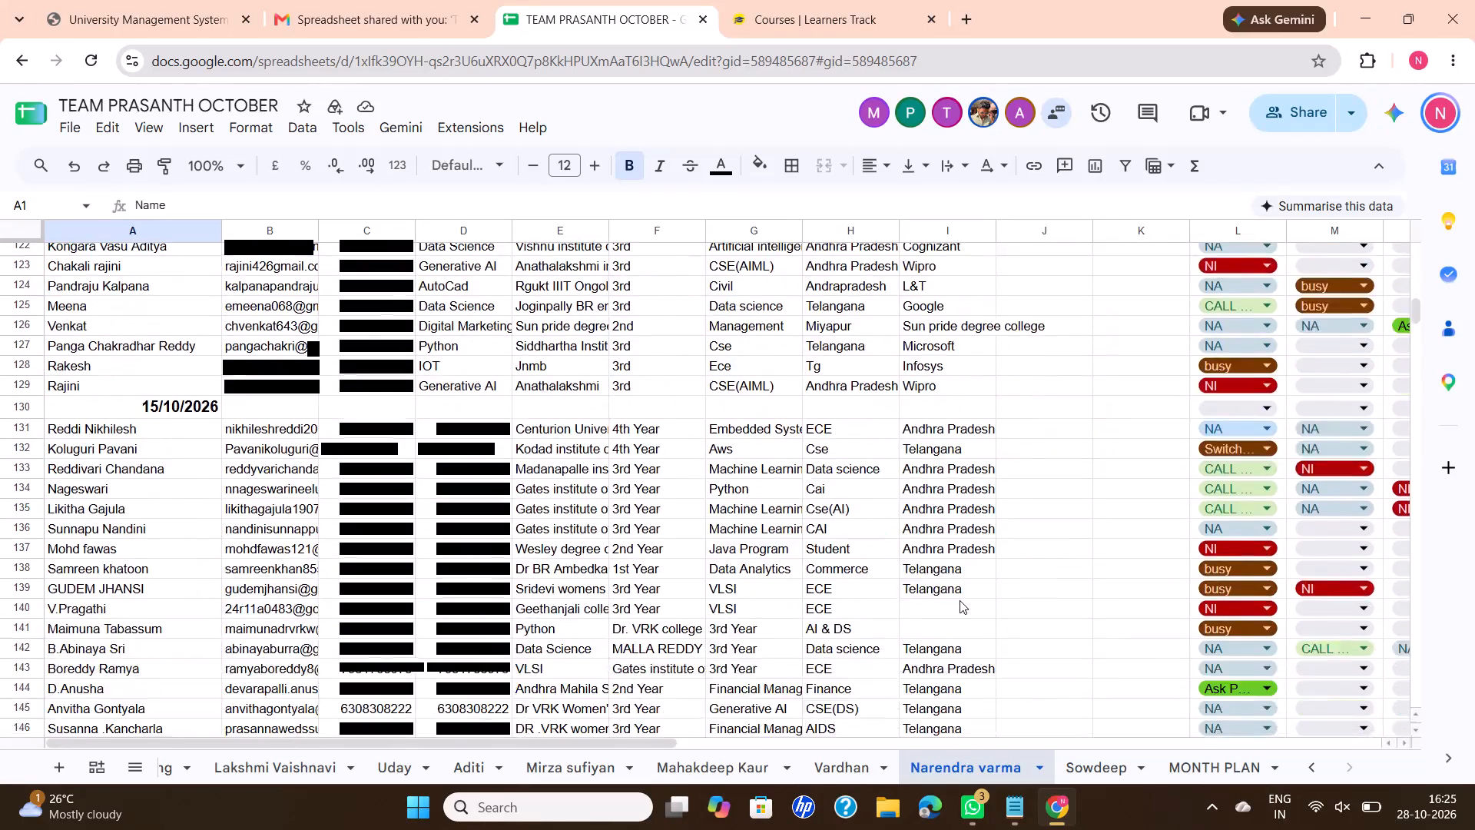
scroll(960, 600, "down", 7)
scroll(960, 600, "up", 2)
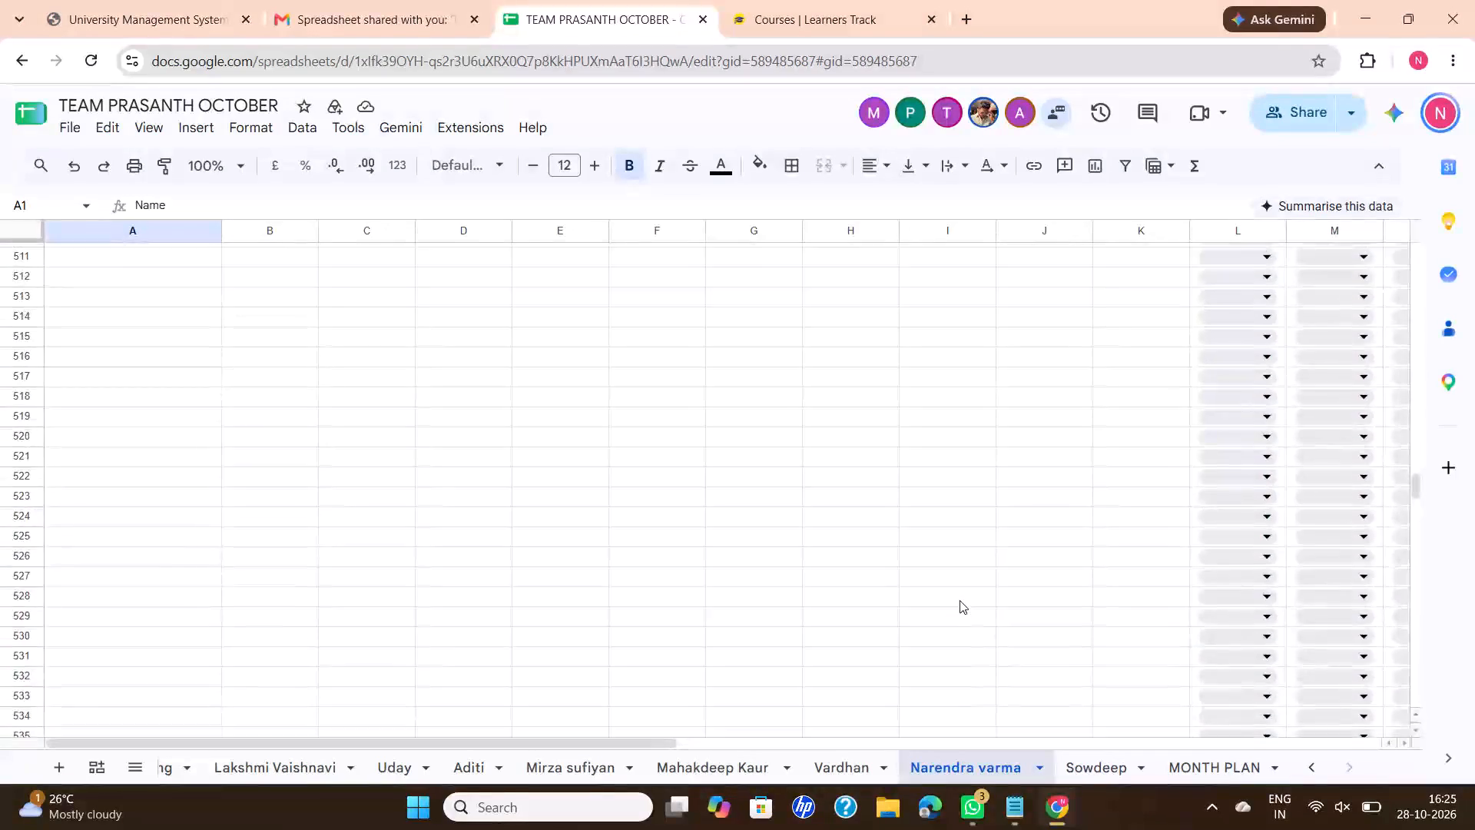
scroll(960, 600, "up", 6)
scroll(960, 600, "down", 1)
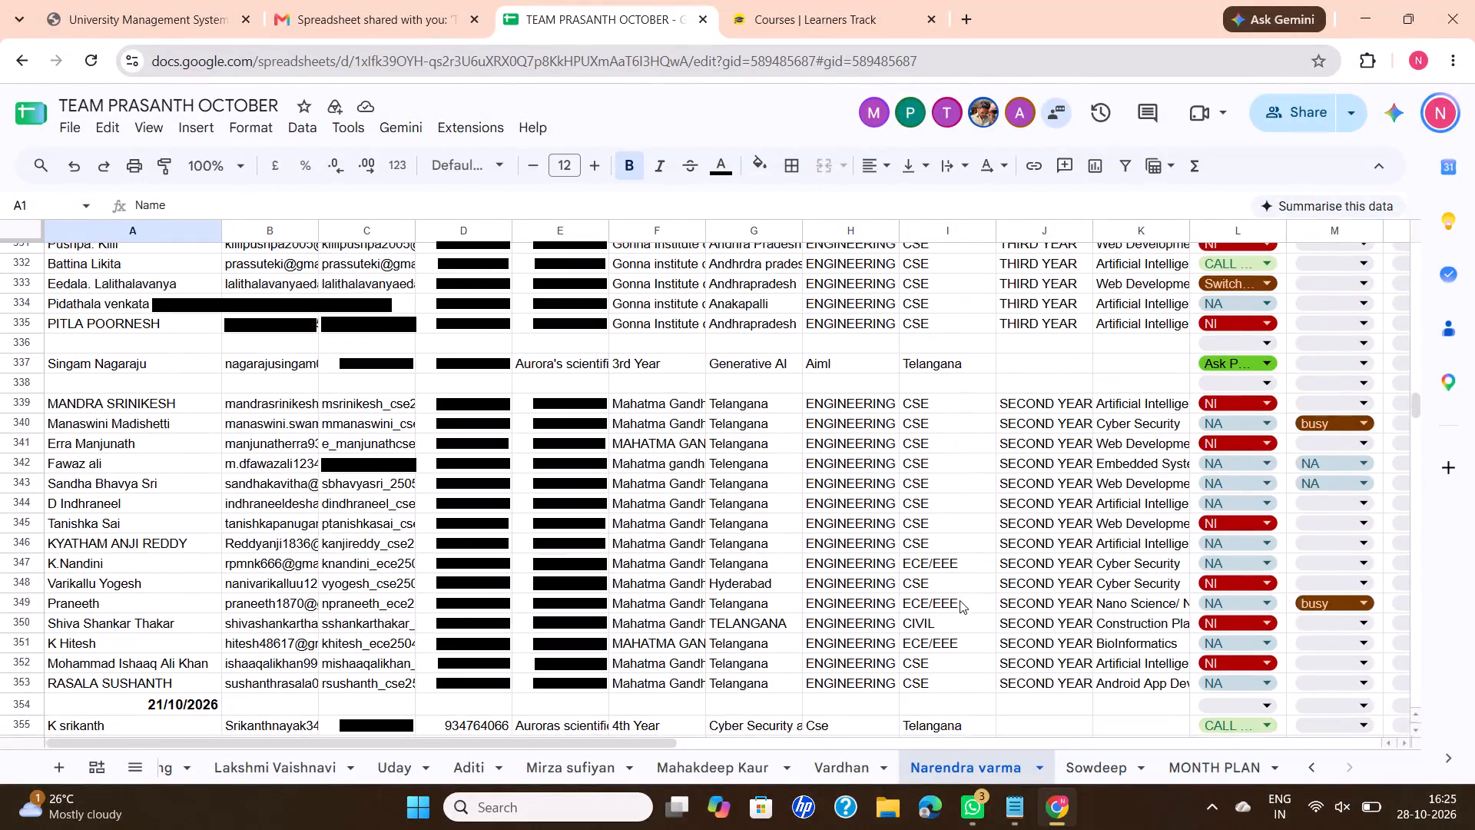
scroll(960, 600, "down", 4)
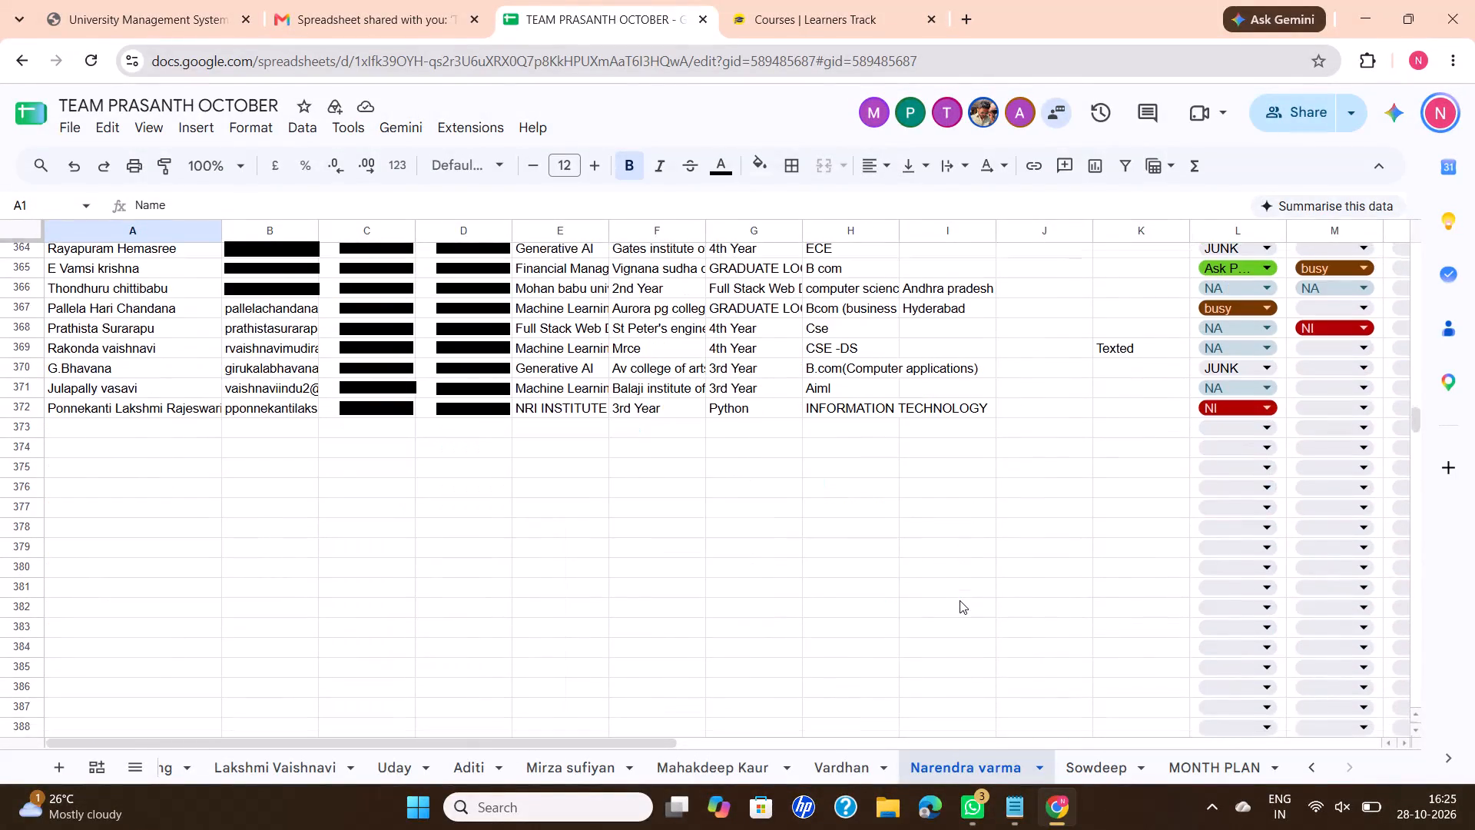
Review the call statuses in columns L to N and the column O remarks for the leads under 21/10/2026, rows 355 to 372.
scroll(960, 600, "up", 1)
scroll(960, 600, "left", 2)
scroll(960, 600, "up", 1)
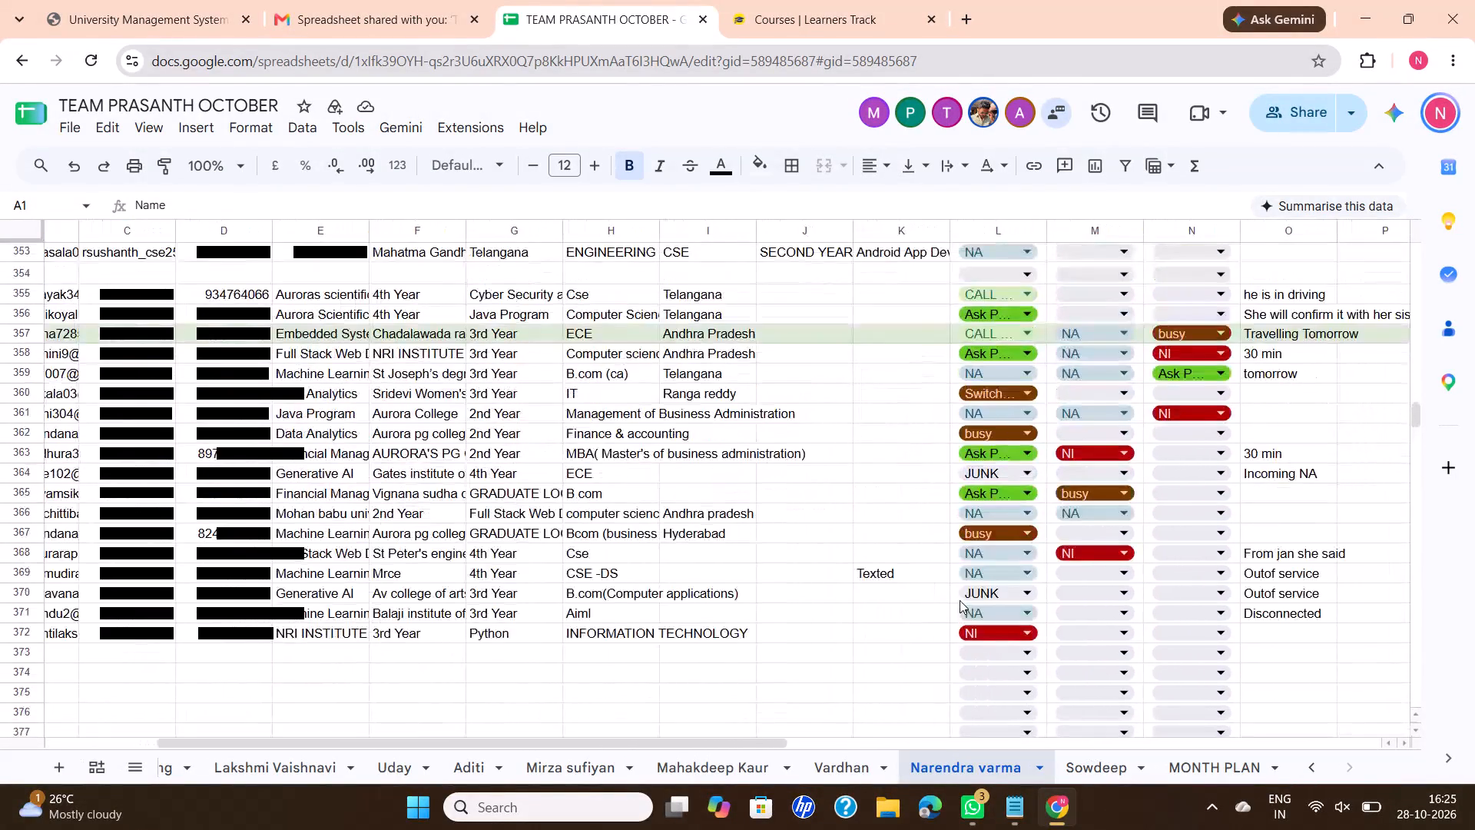
scroll(960, 600, "up", 3)
scroll(960, 600, "down", 1)
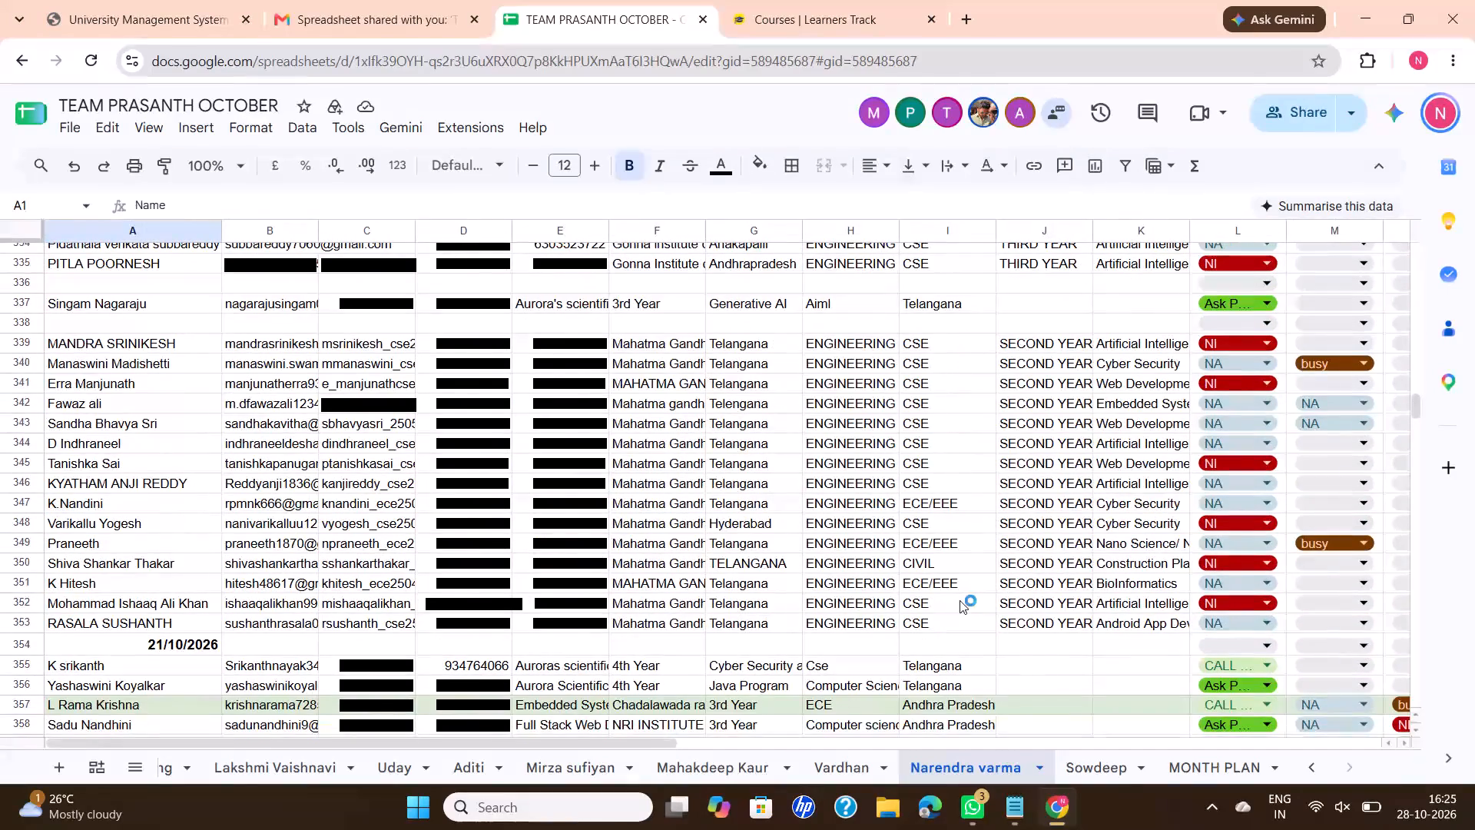
scroll(960, 600, "down", 1)
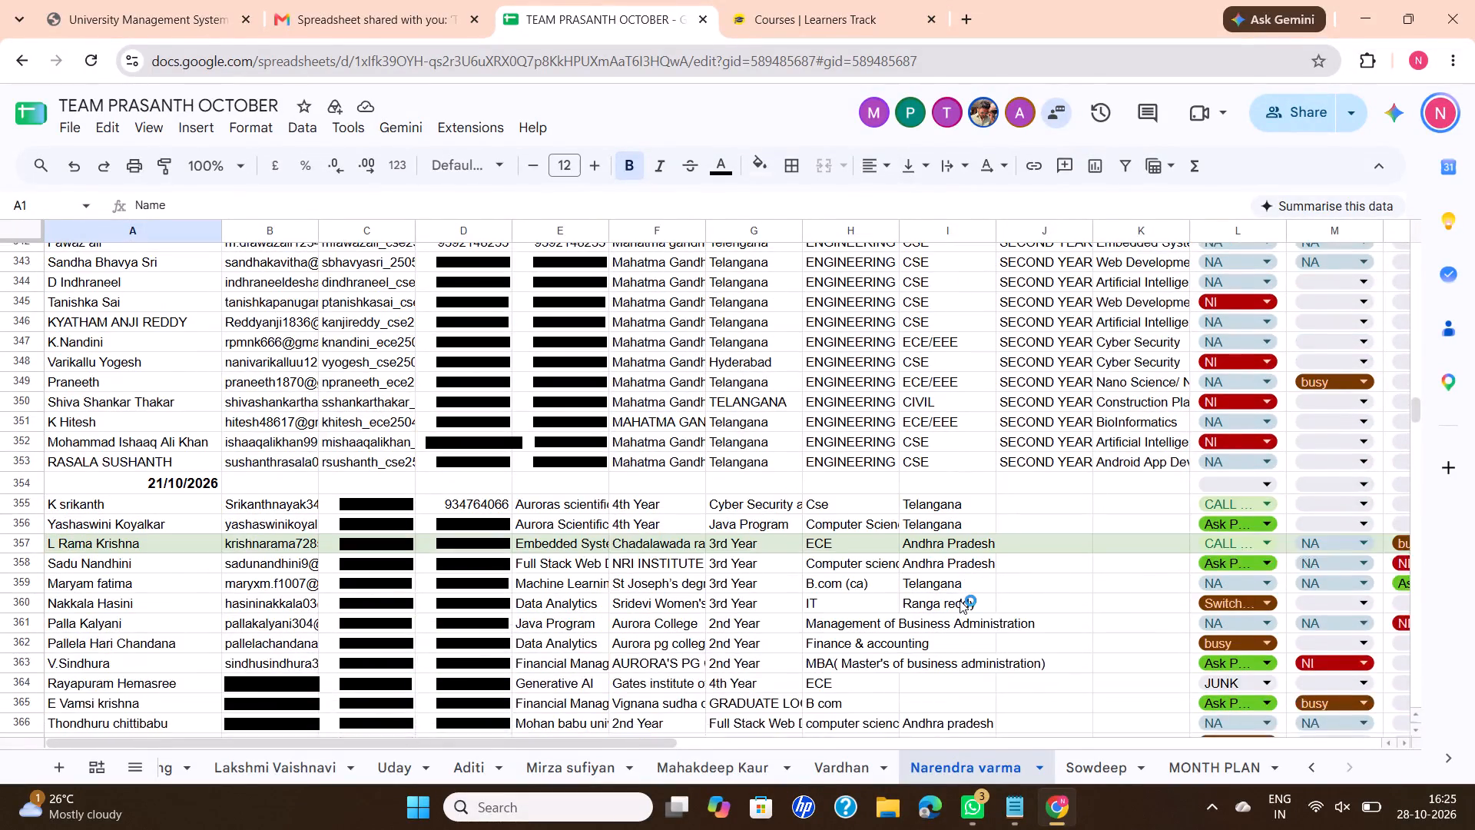
scroll(960, 600, "down", 1)
scroll(960, 600, "left", 1)
scroll(960, 600, "up", 1)
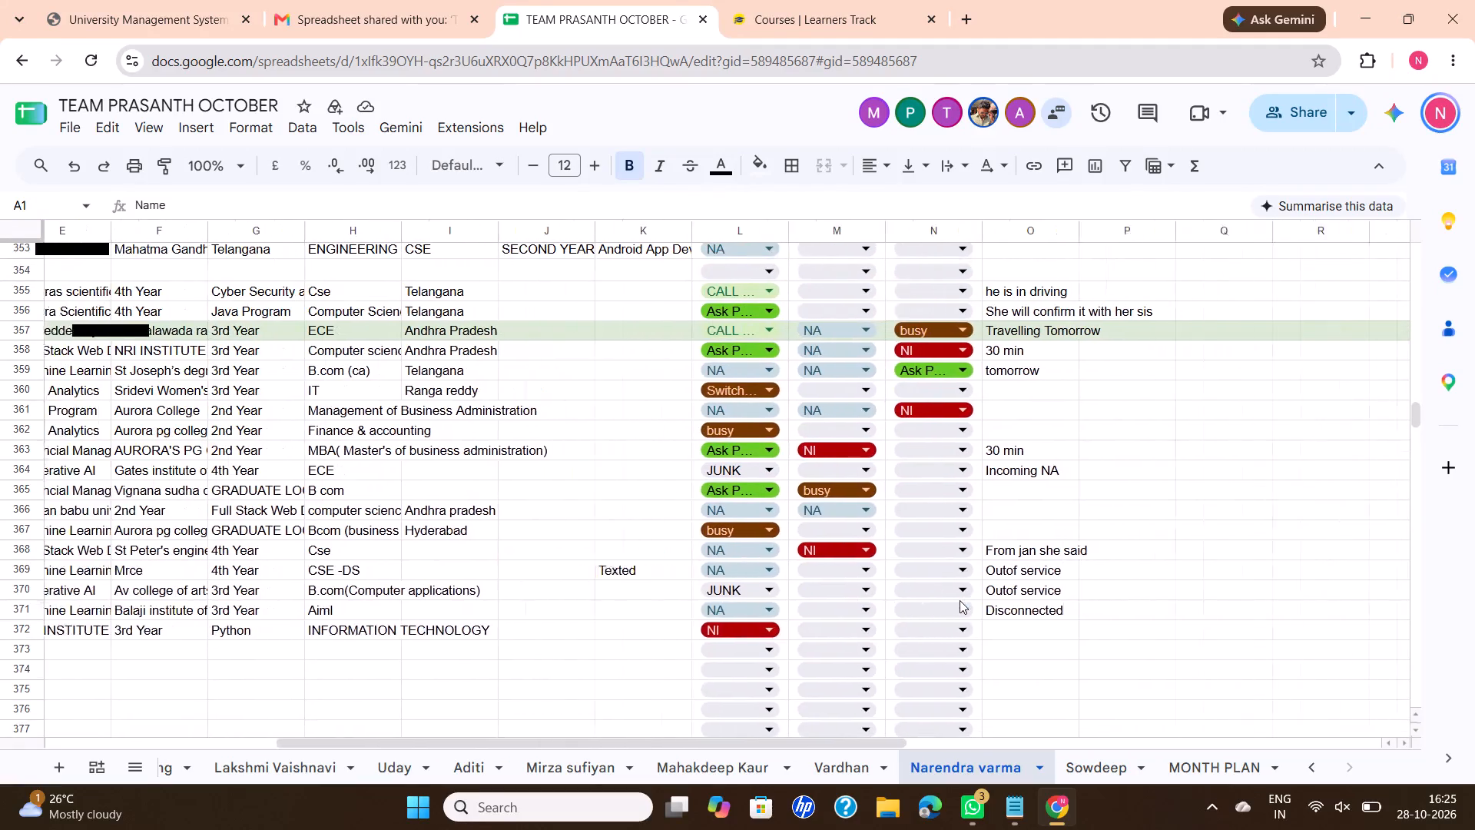
scroll(960, 600, "up", 1)
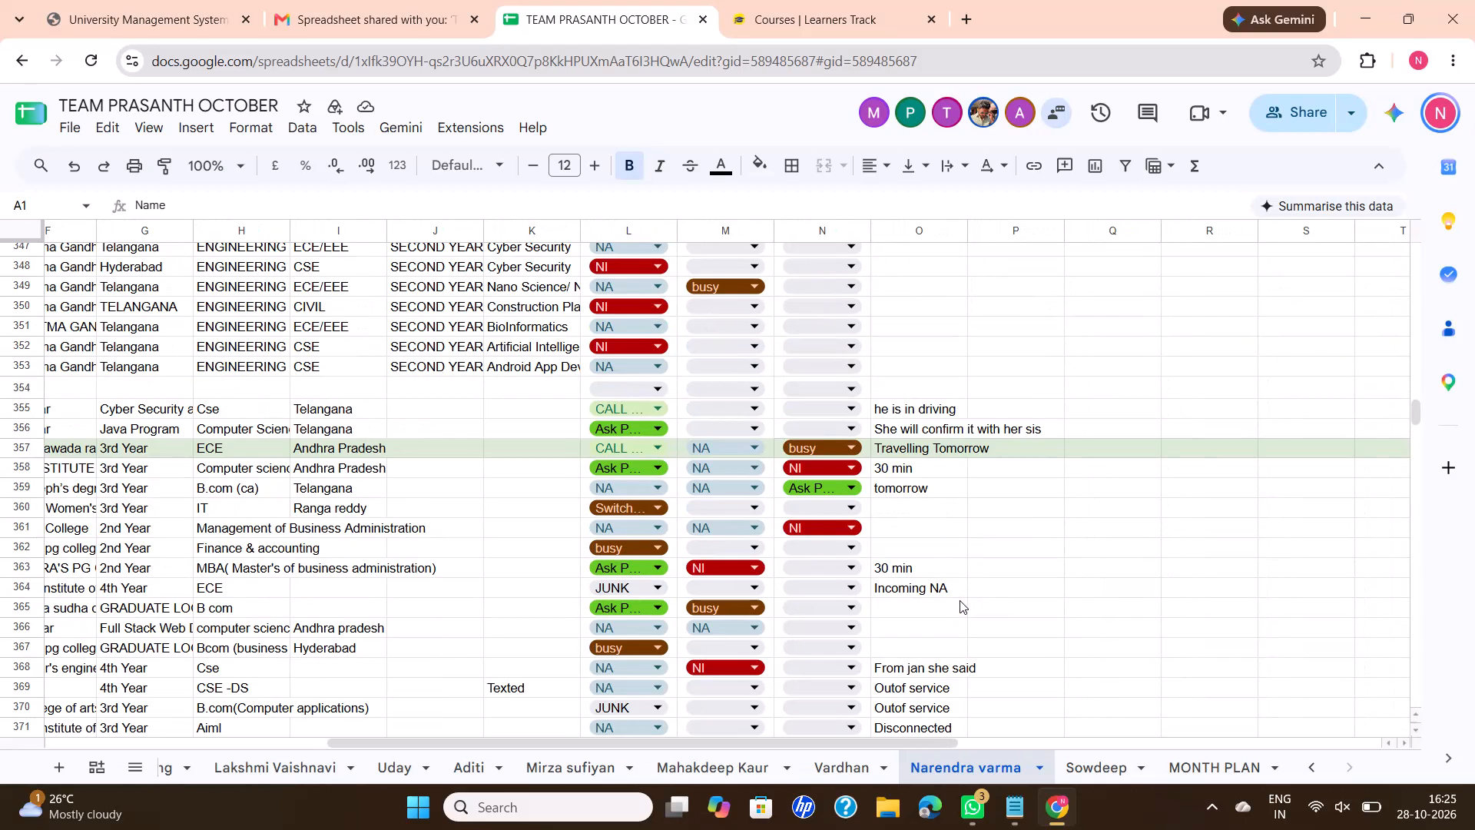
scroll(960, 600, "down", 1)
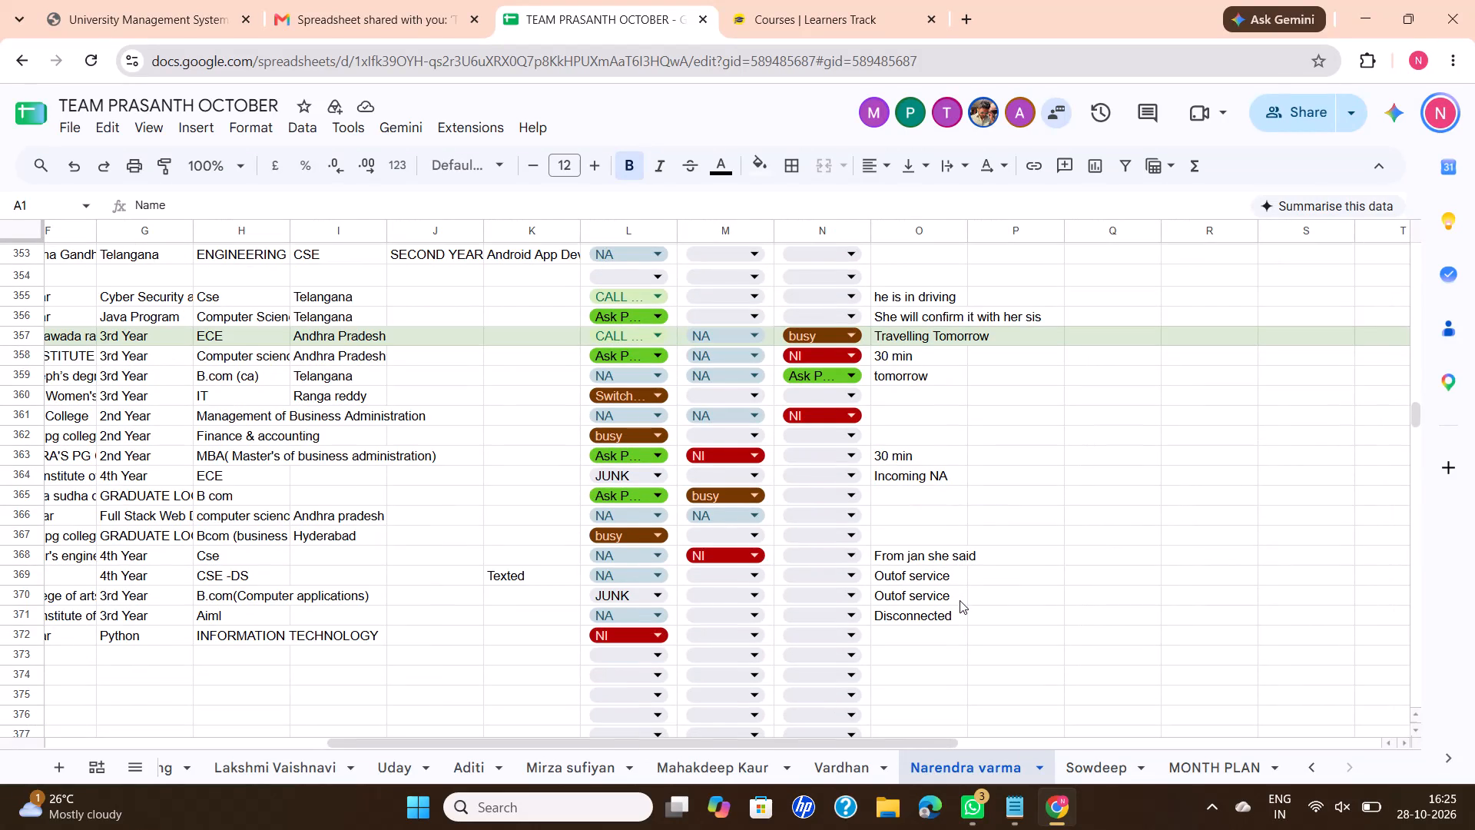
scroll(960, 600, "right", 1)
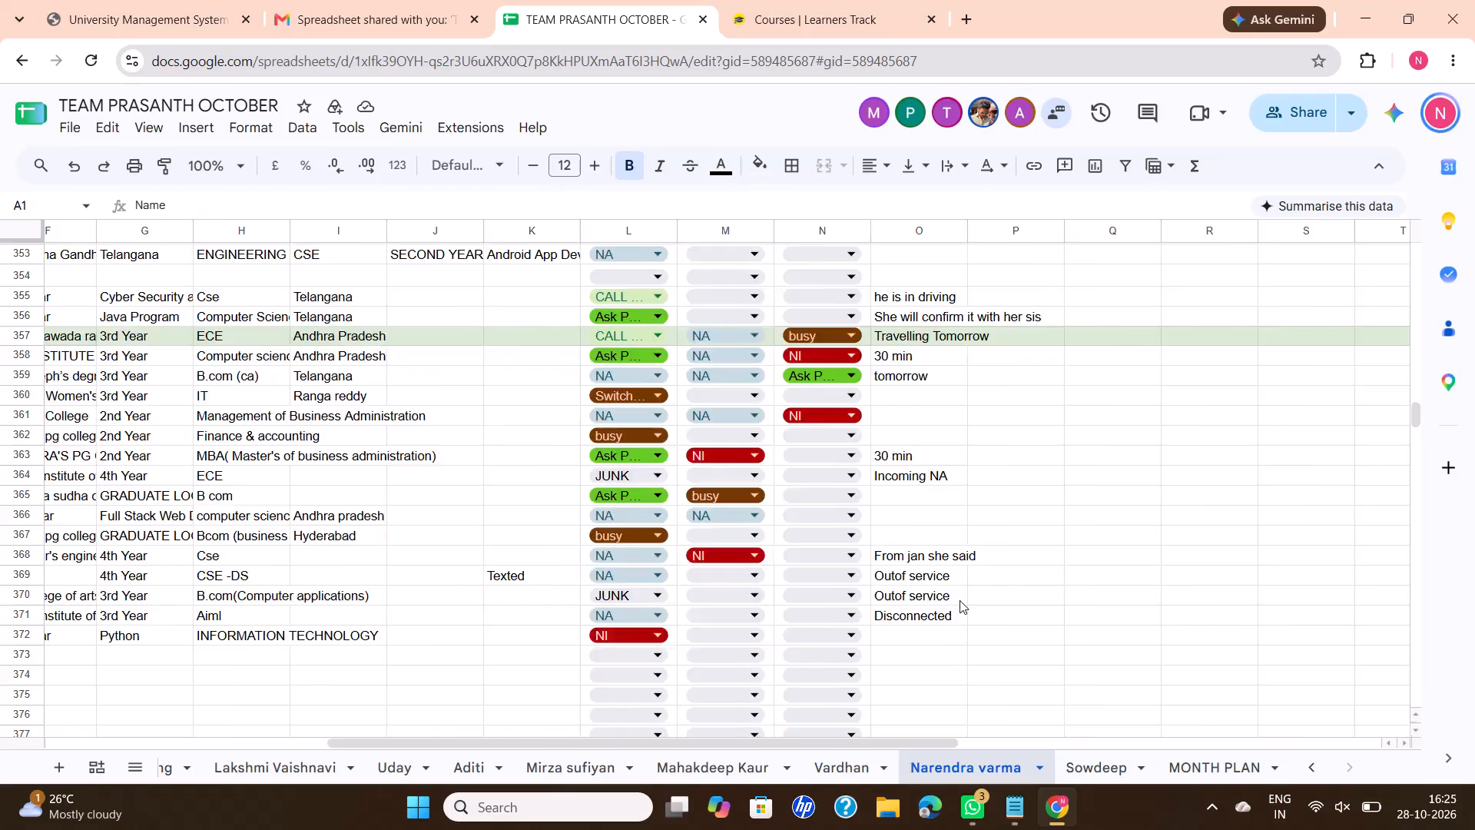
scroll(960, 600, "right", 1)
scroll(684, 593, "right", 7)
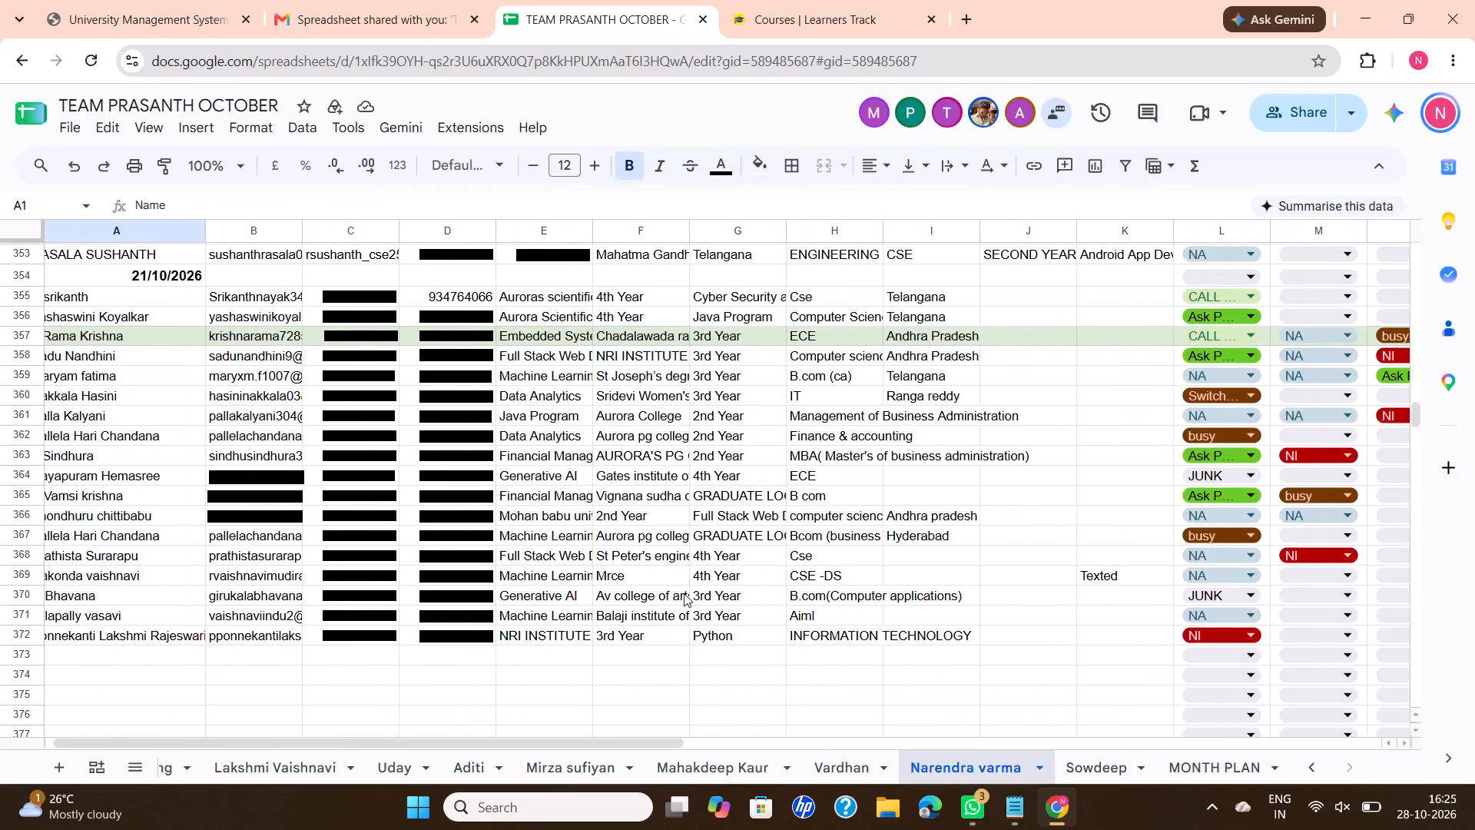
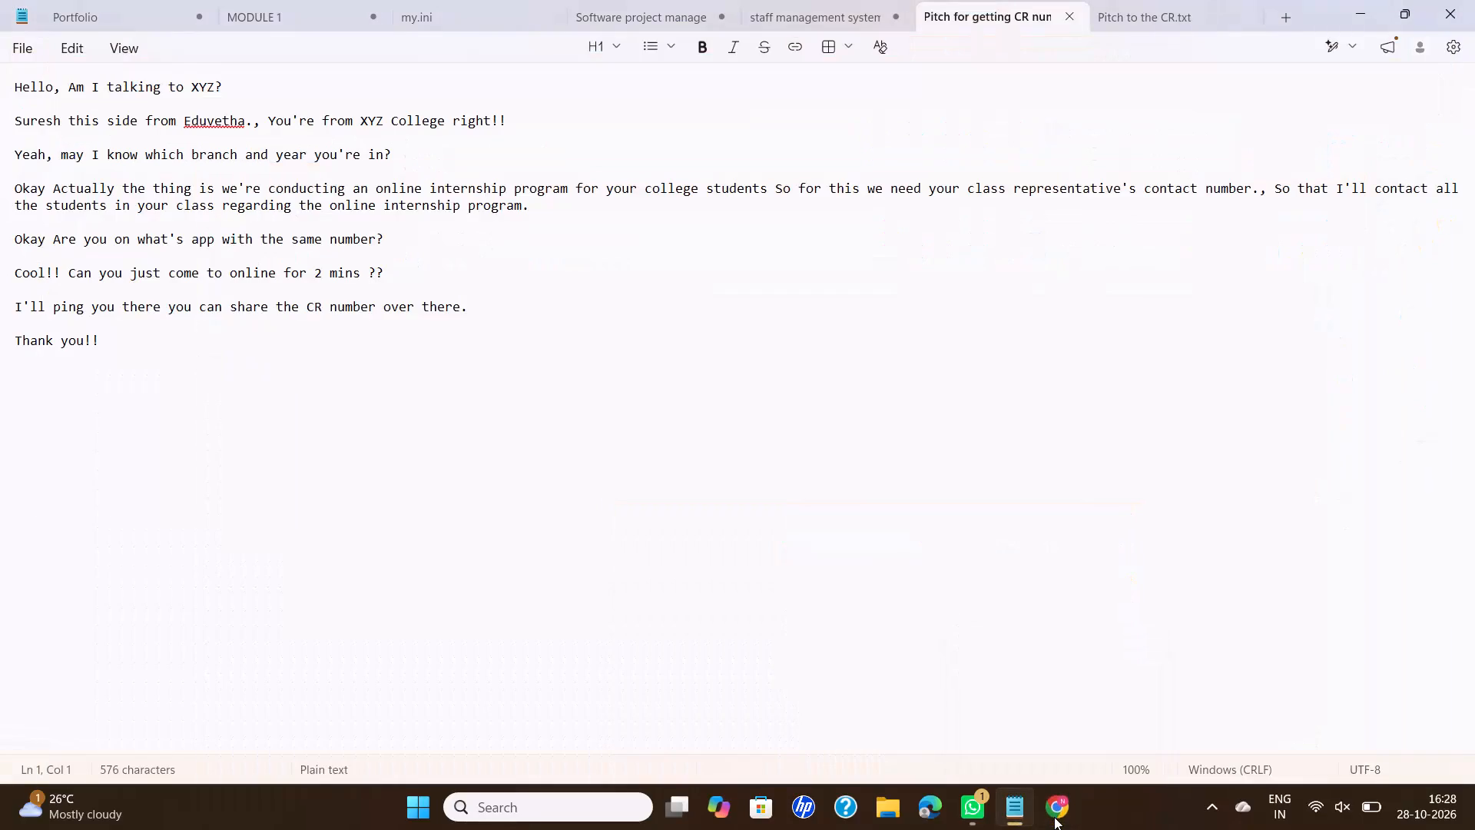
Switch from Notepad to Chrome and return from the caller's sheet to the Leadgen sheet's assigned lead rows from 3278 onward.
left_click(1051, 818)
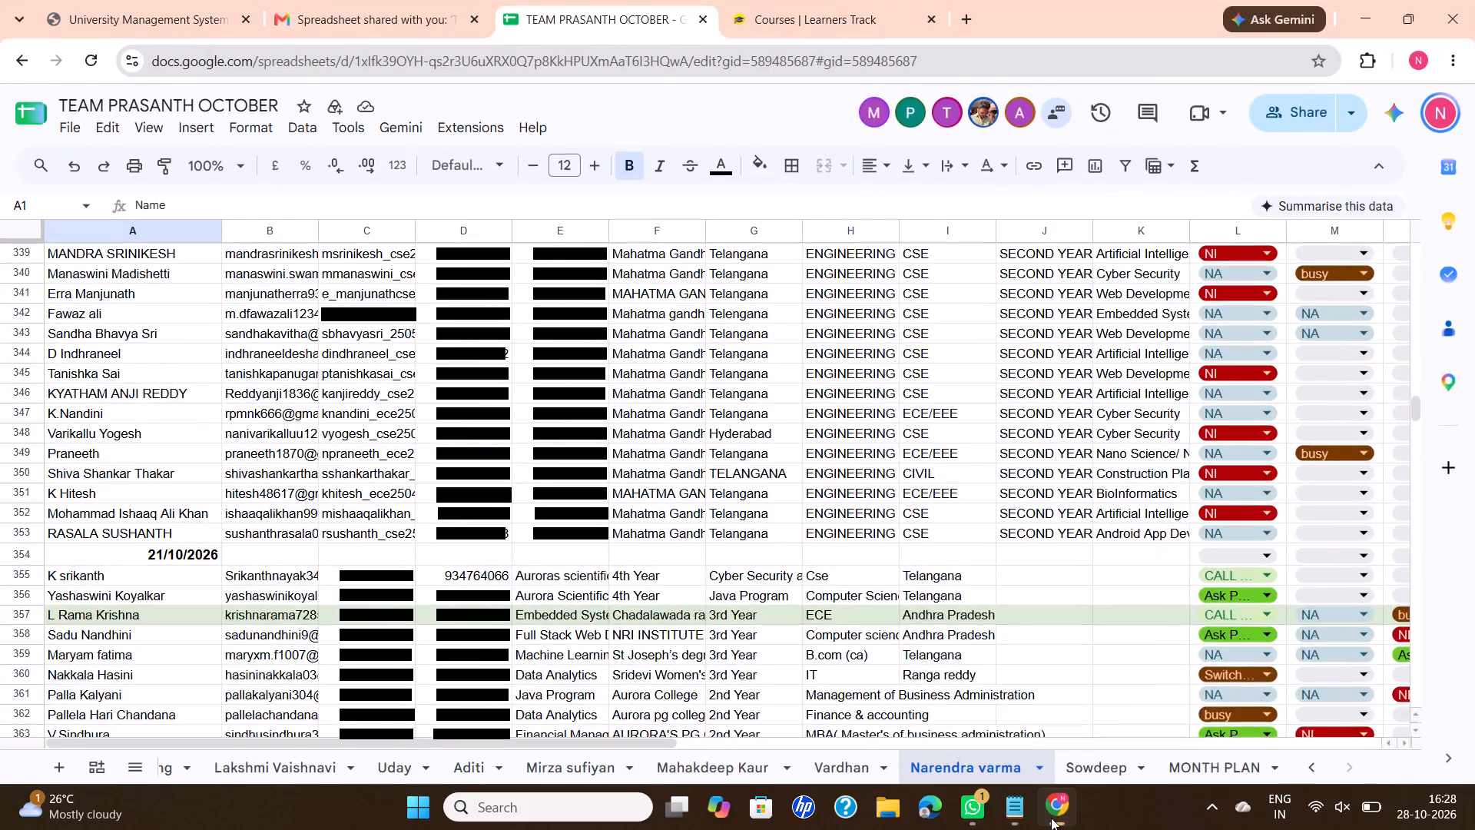
scroll(961, 642, "down", 4)
scroll(961, 642, "right", 4)
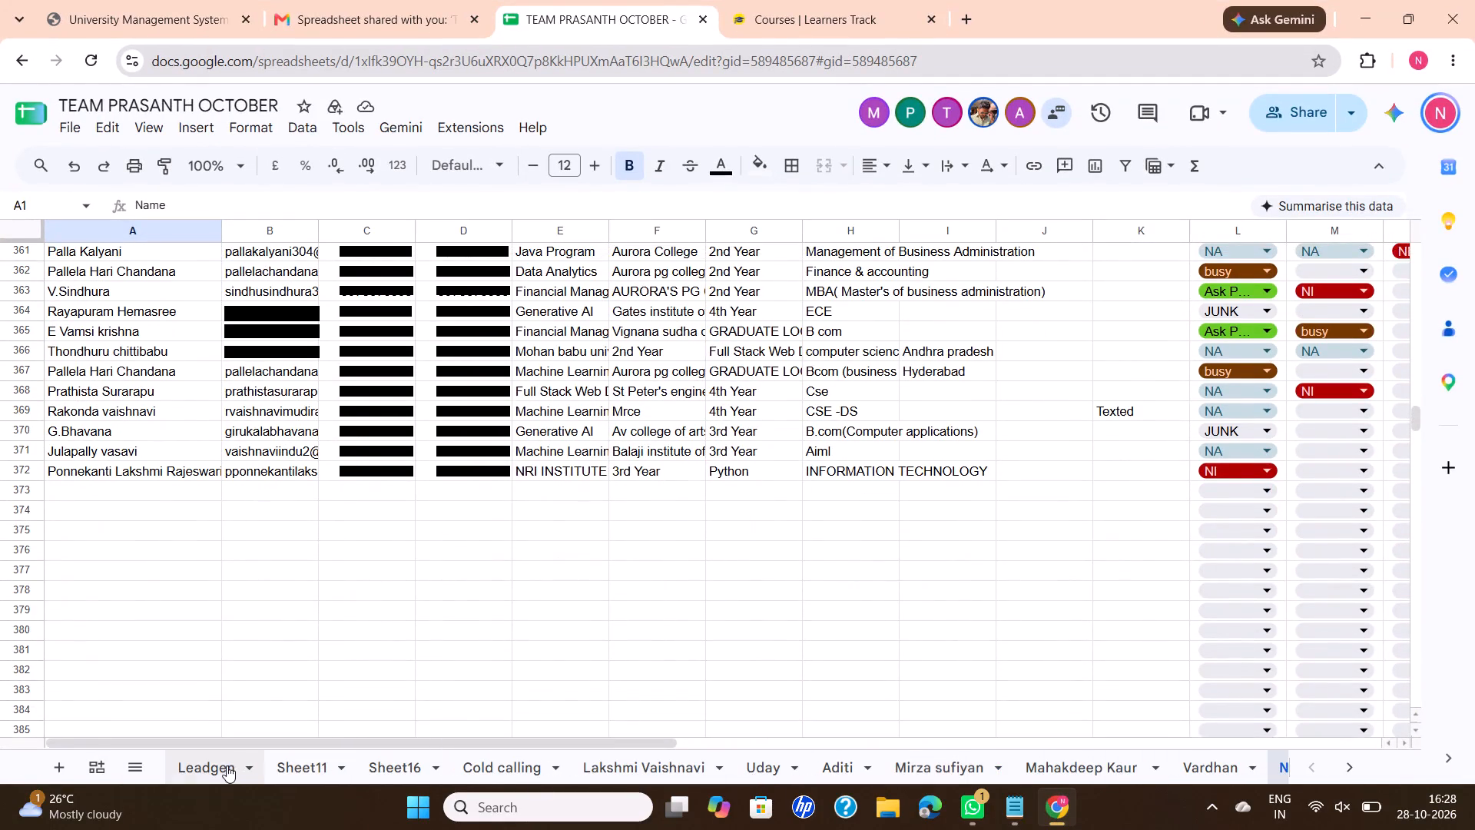
left_click(227, 765)
scroll(557, 536, "left", 3)
scroll(557, 536, "down", 2)
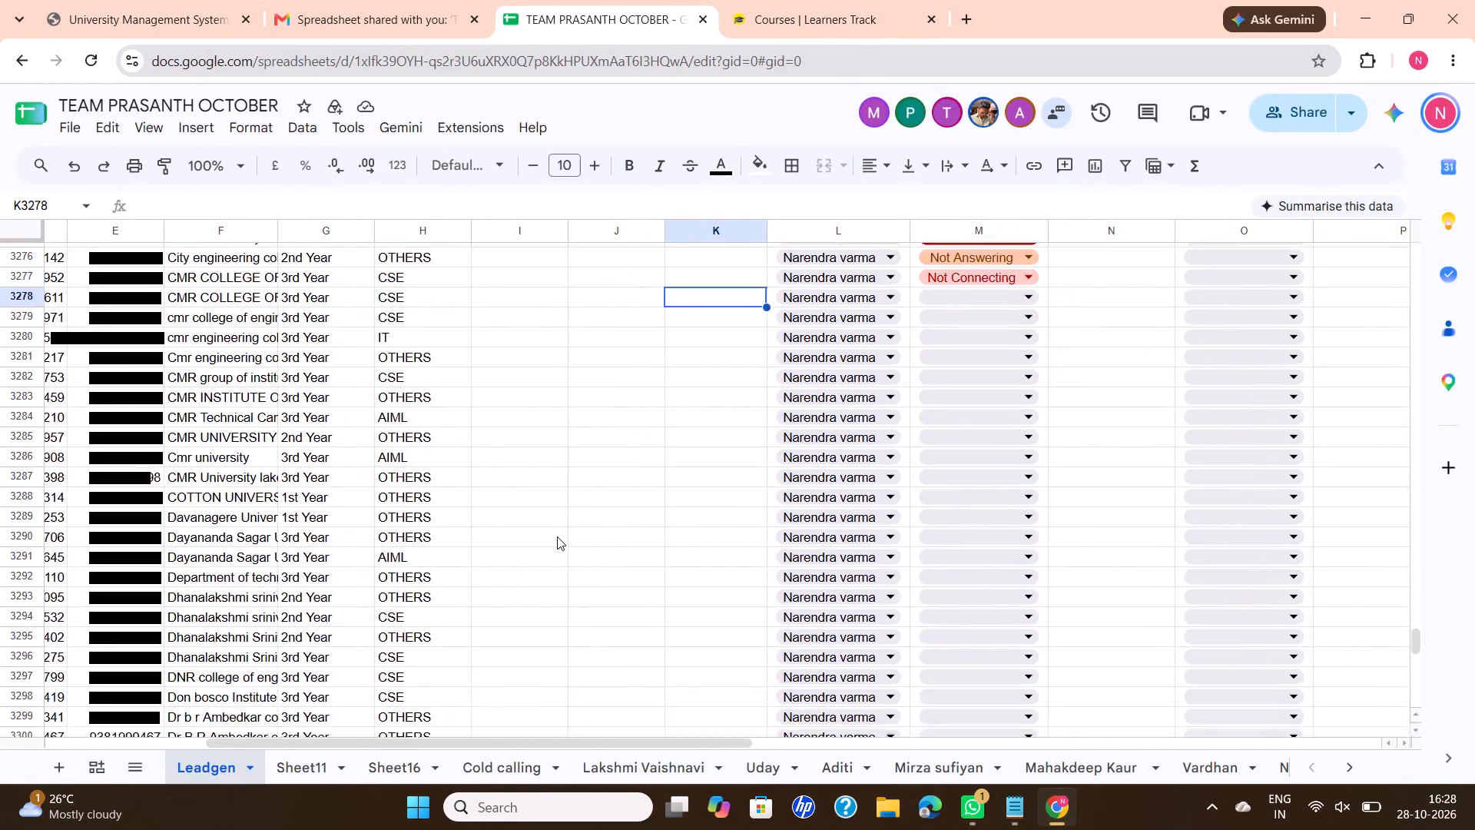
Look through the caller's assigned leads in the Leadgen sheet, from row 3278 past the last filled entries and around rows 3377 to 3405.
scroll(557, 536, "down", 6)
scroll(557, 536, "up", 4)
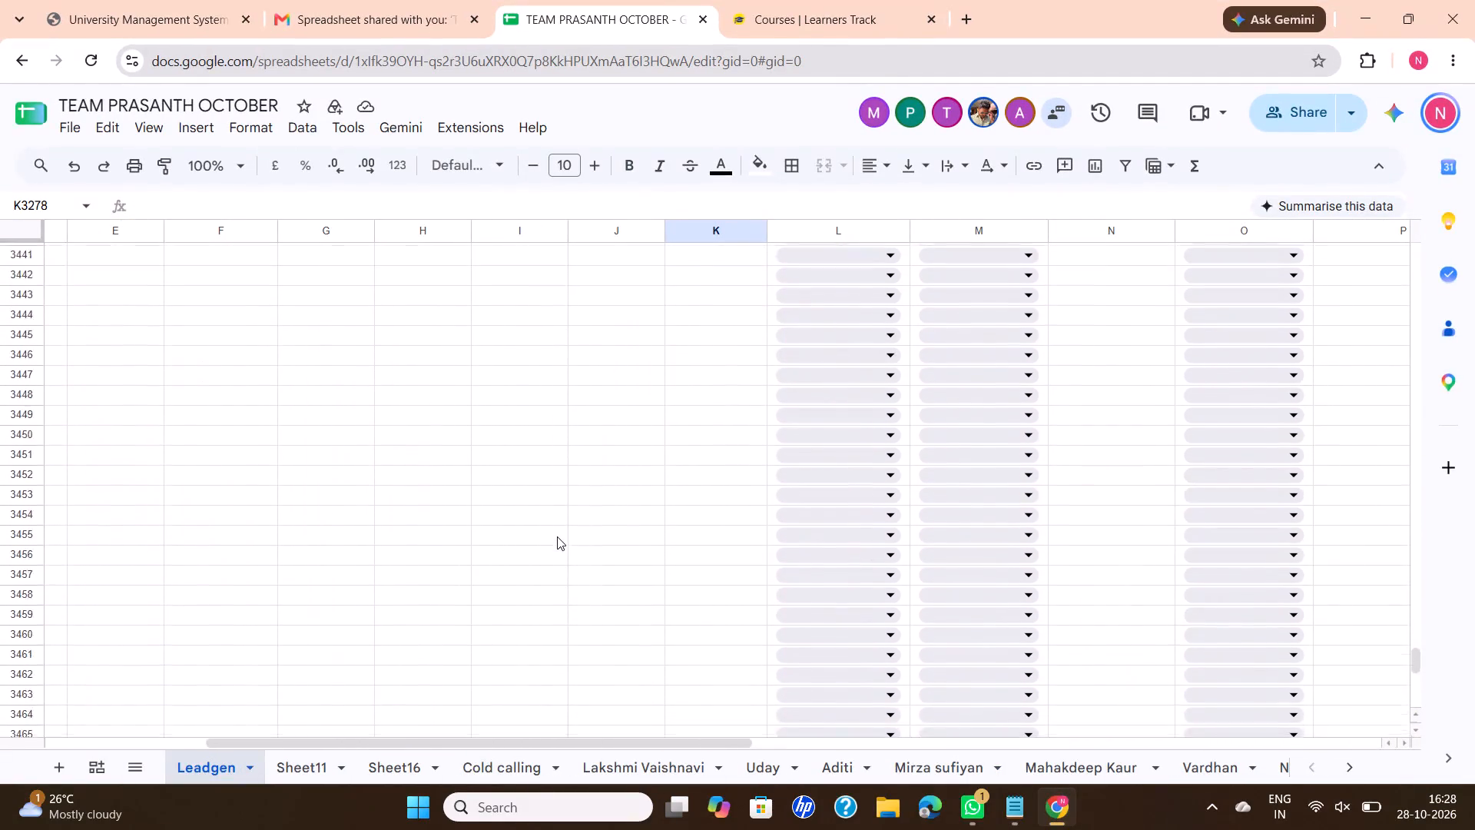
scroll(557, 536, "up", 2)
scroll(557, 536, "right", 3)
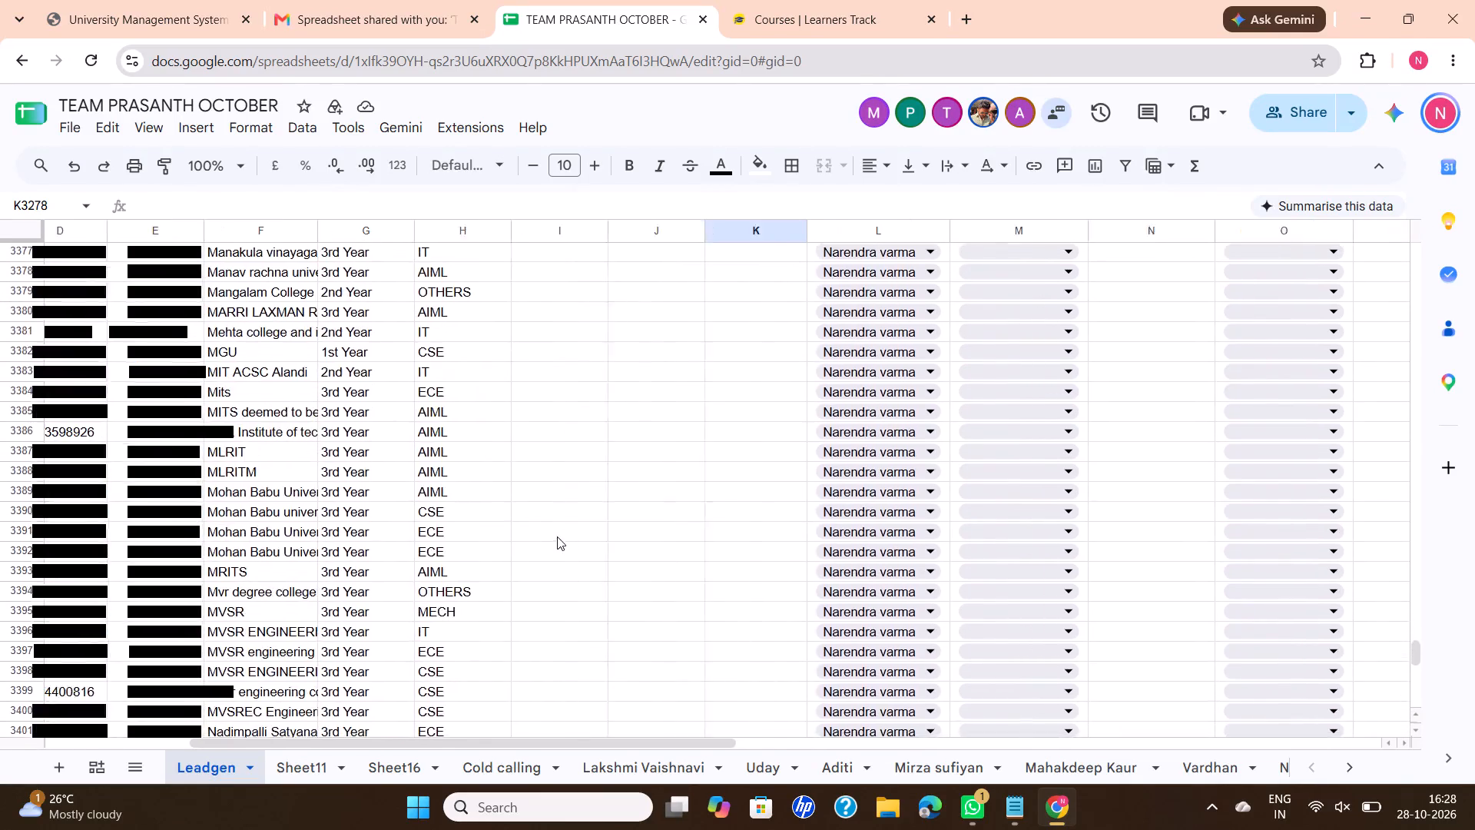
scroll(557, 536, "right", 3)
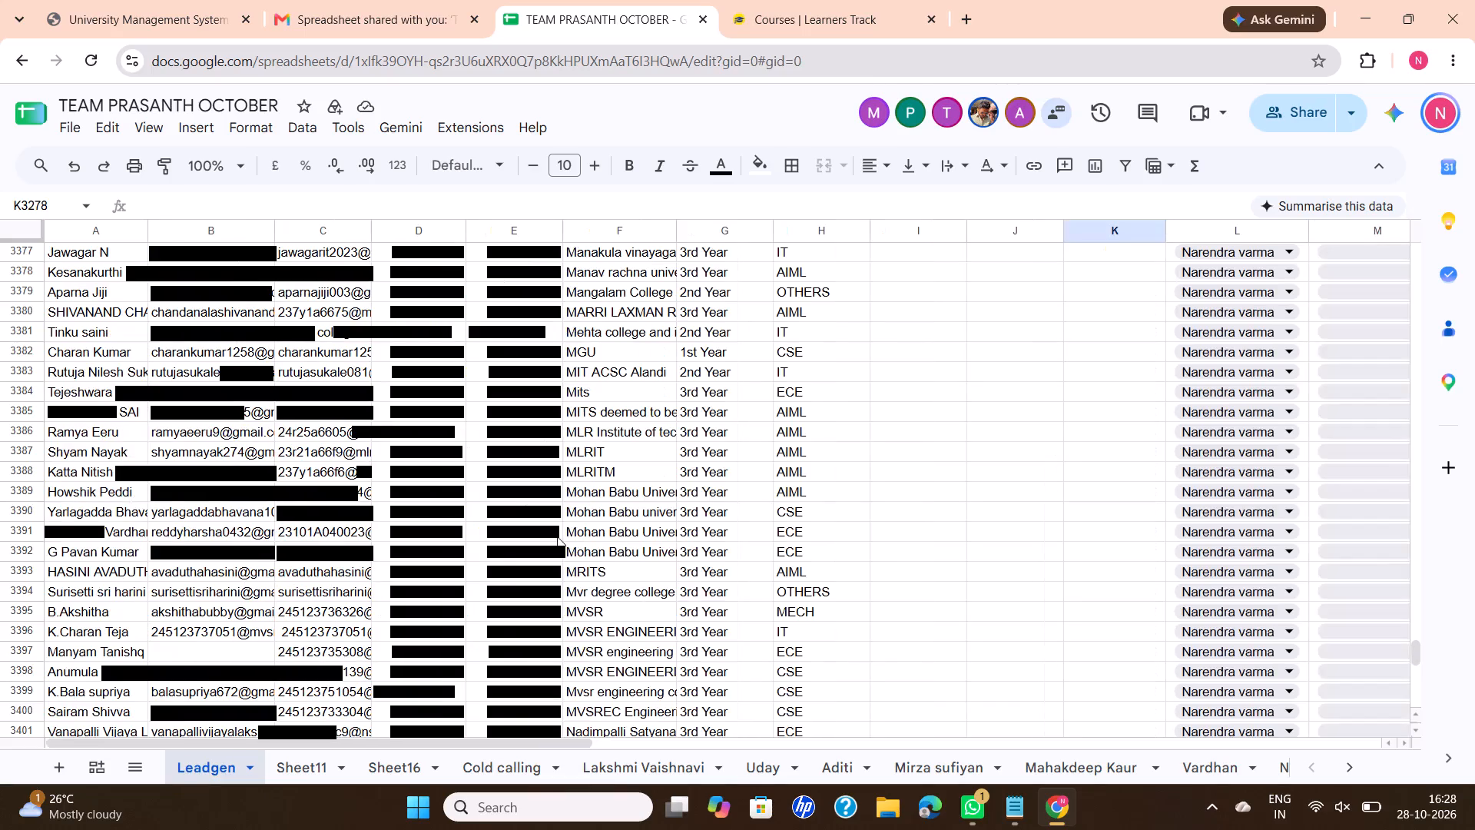
left_click(612, 453)
left_click(878, 506)
scroll(878, 506, "down", 1)
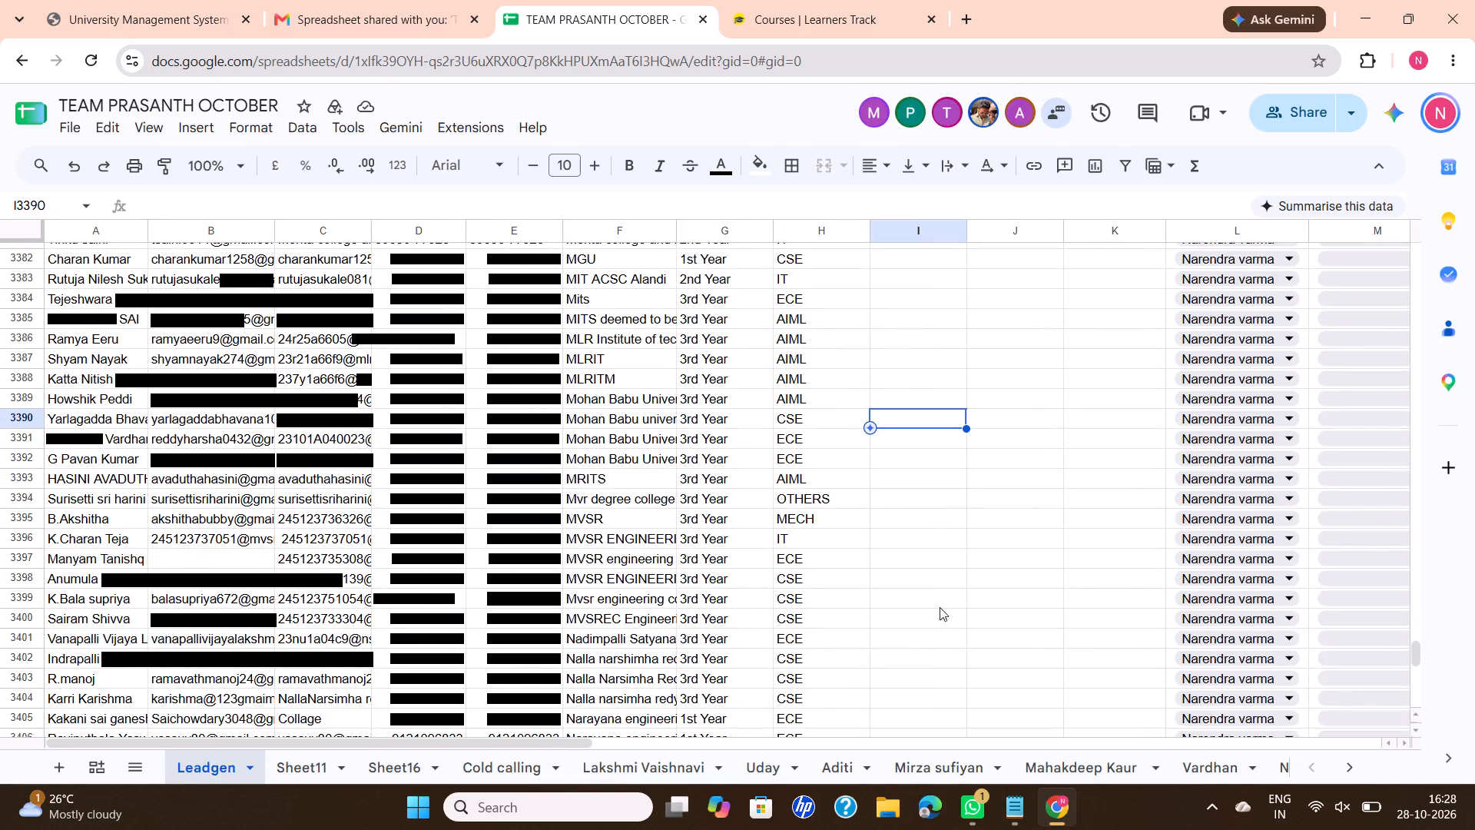
scroll(1013, 755, "left", 2)
Switch to the caller's own lead sheet.
left_click(1112, 762)
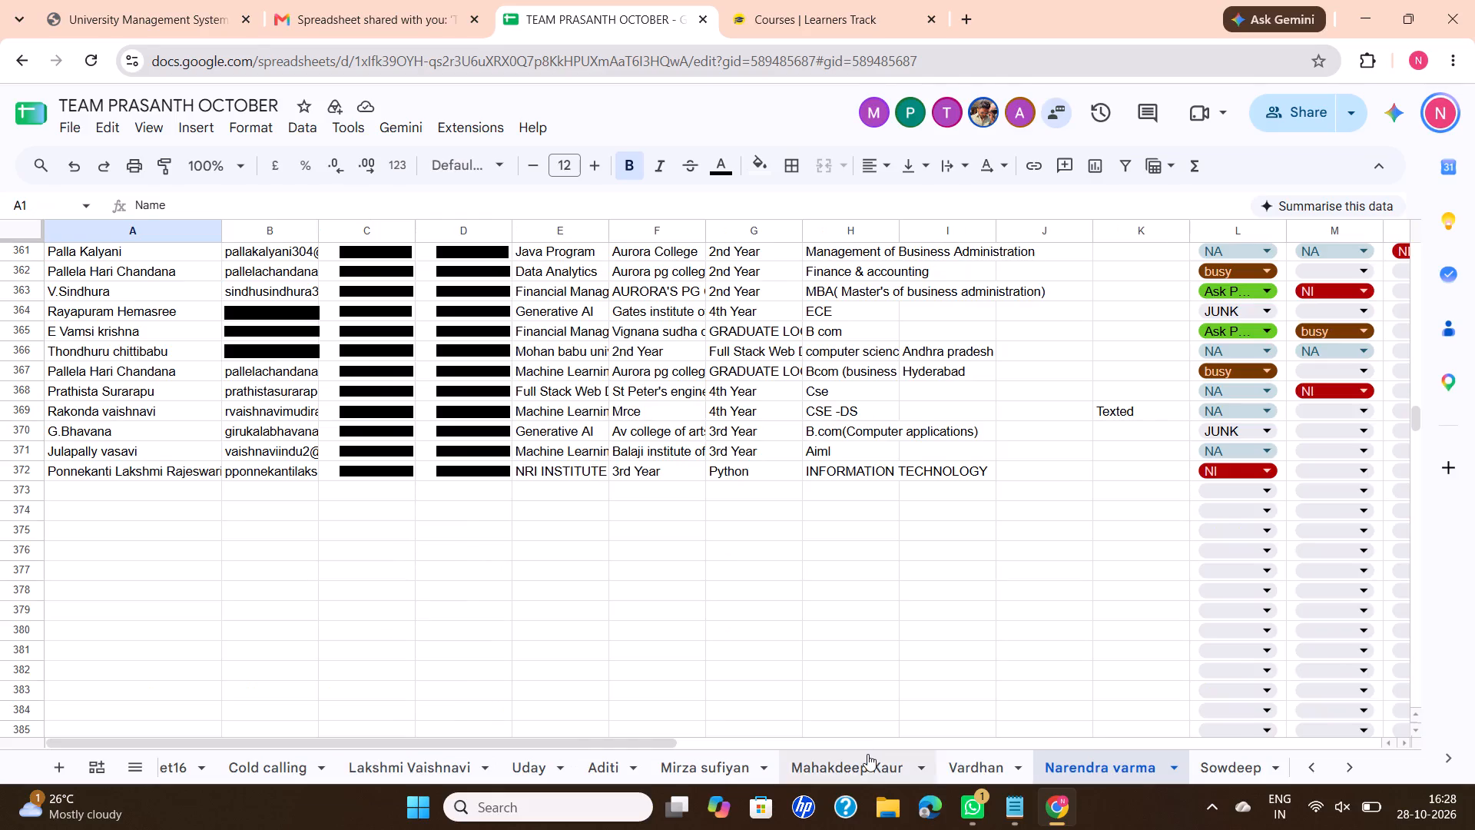
Return to the Leadgen sheet and look back up through the caller's assigned leads to the rows without a call status around 3278.
scroll(867, 754, "right", 7)
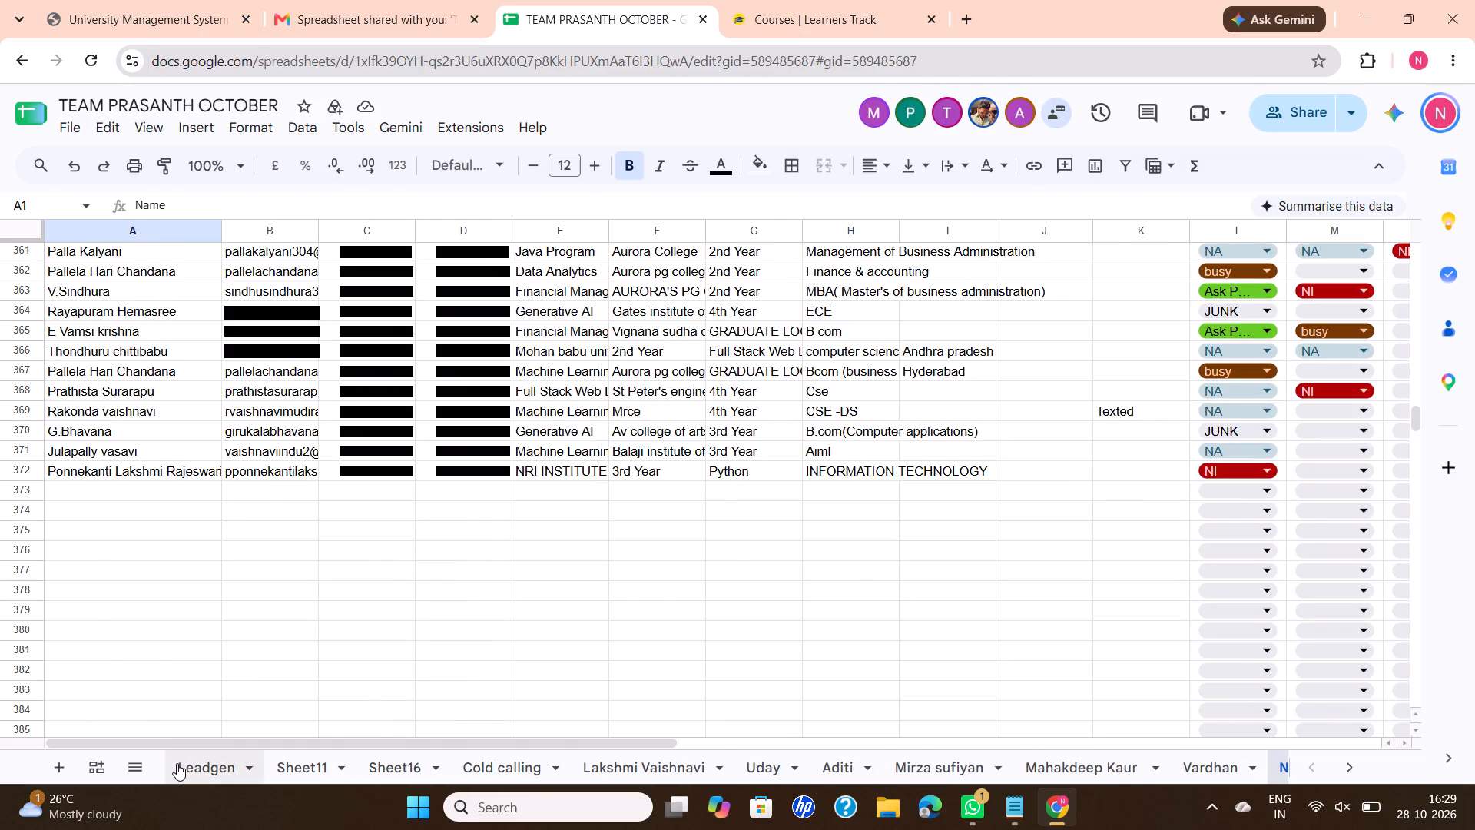
left_click(177, 763)
scroll(438, 666, "right", 4)
scroll(438, 666, "up", 4)
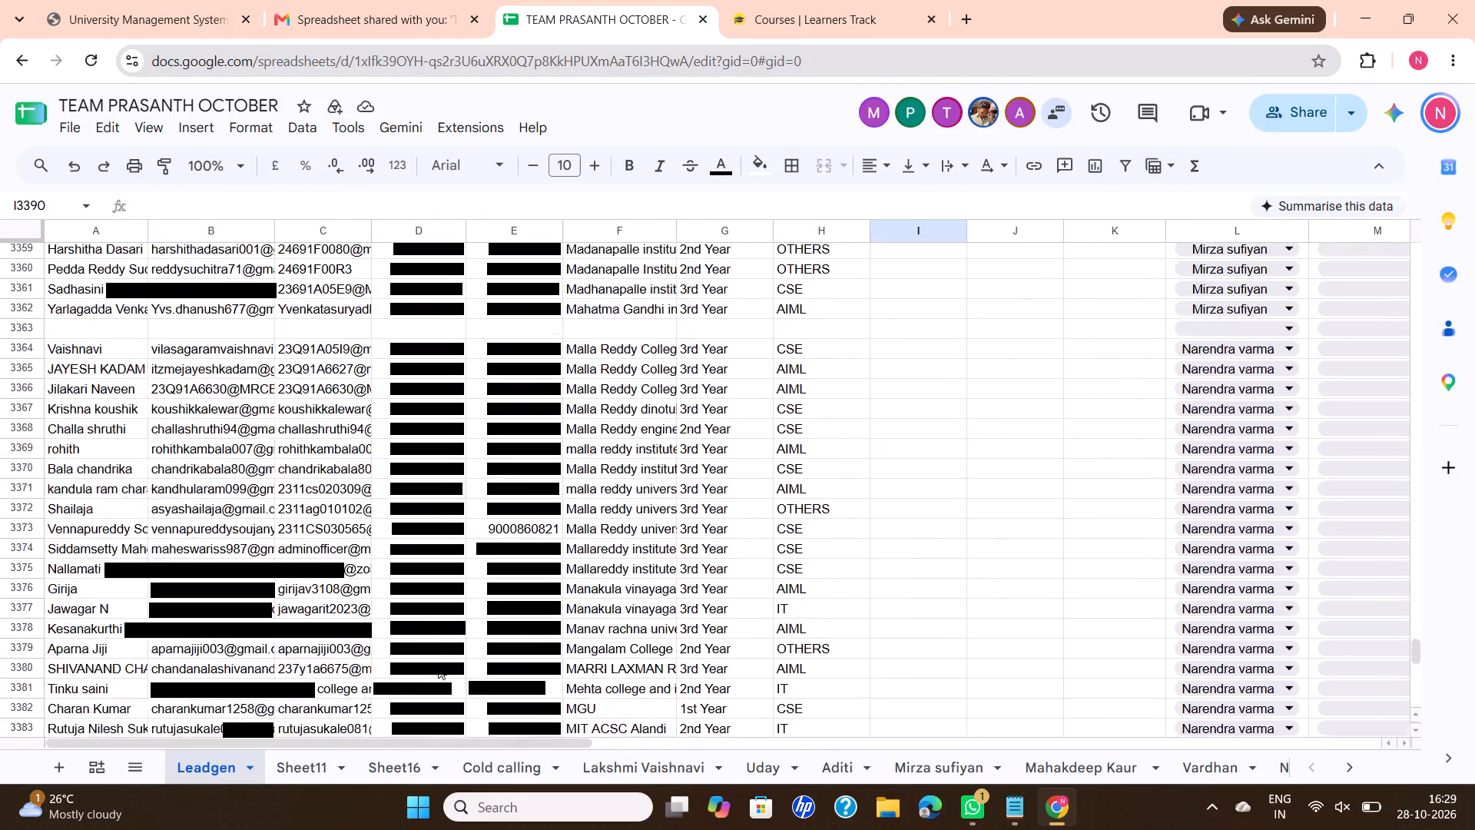
scroll(438, 666, "up", 6)
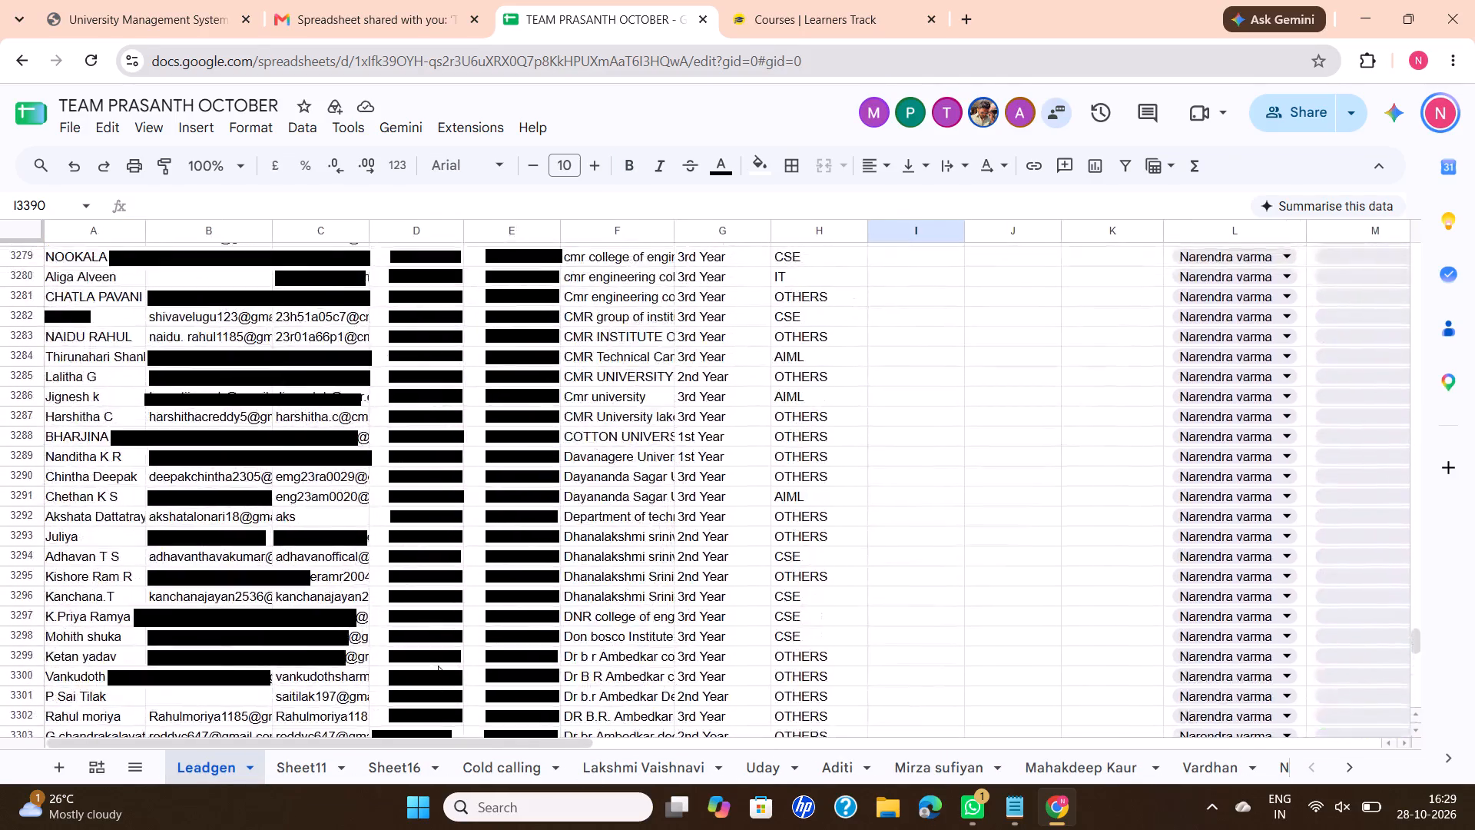
scroll(438, 666, "up", 1)
scroll(438, 666, "down", 3)
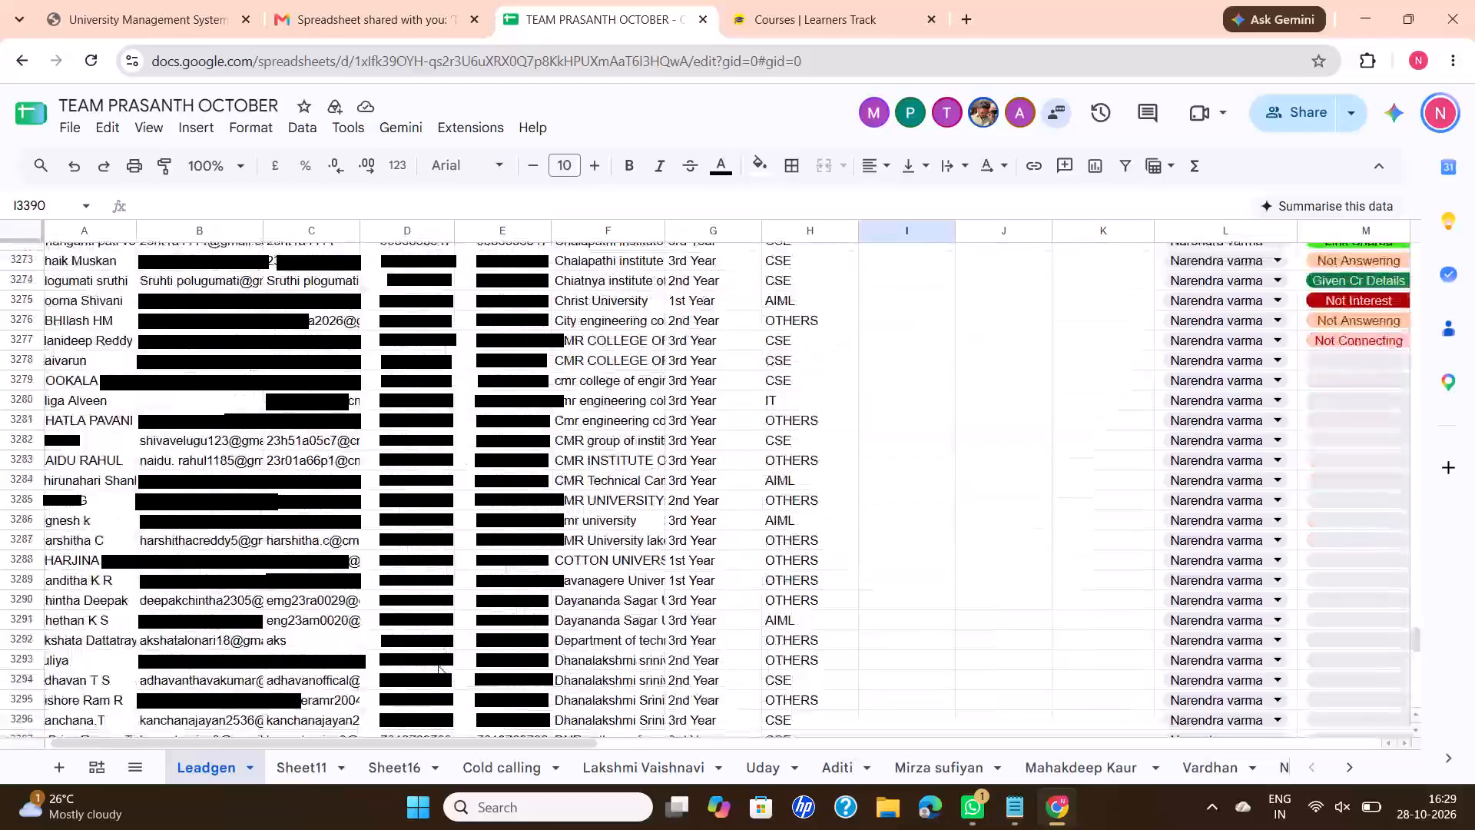
left_click(873, 357)
scroll(873, 357, "right", 6)
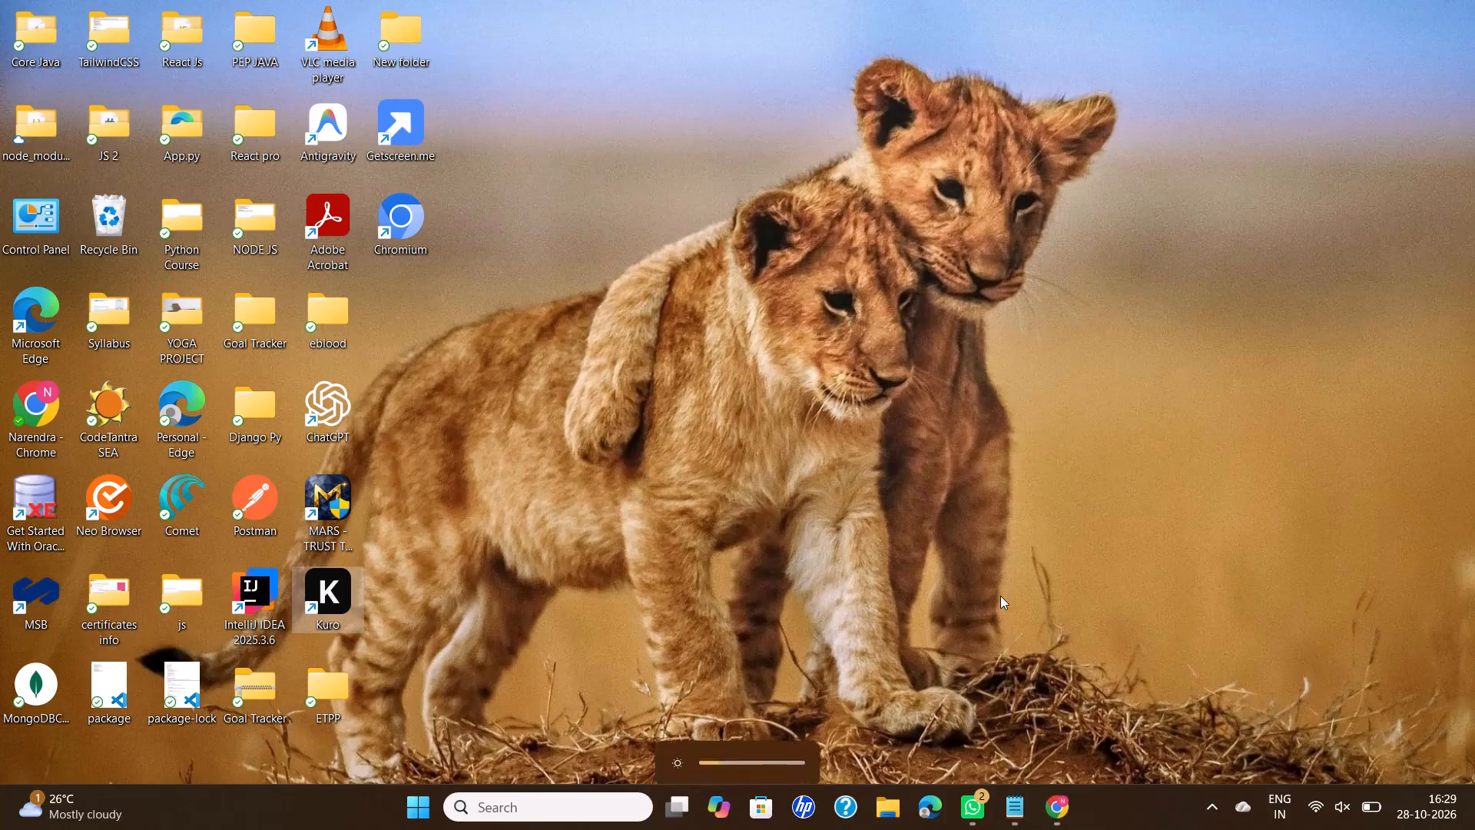
Launch the Kuro application from the desktop.
double_click(331, 578)
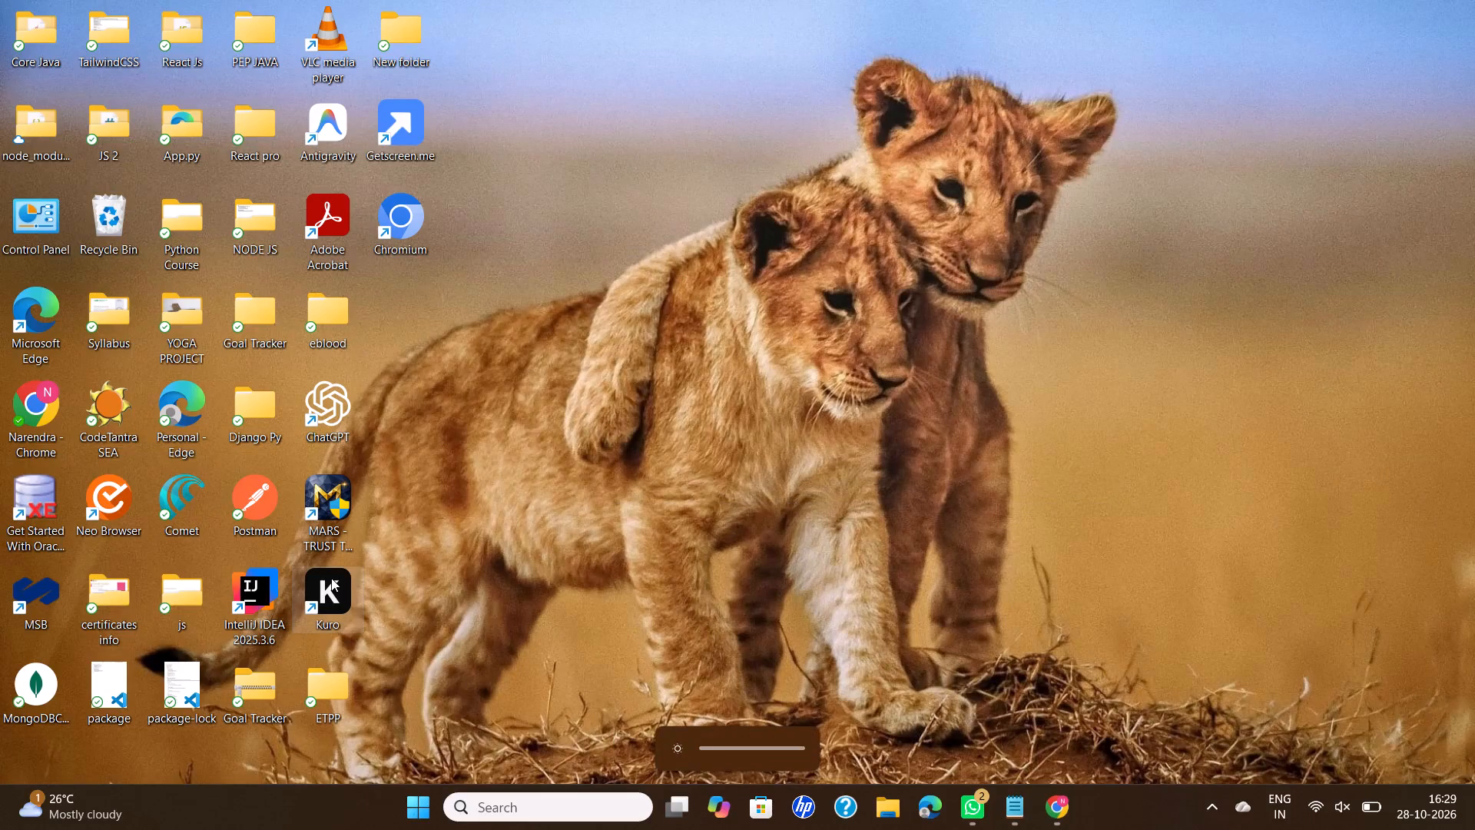
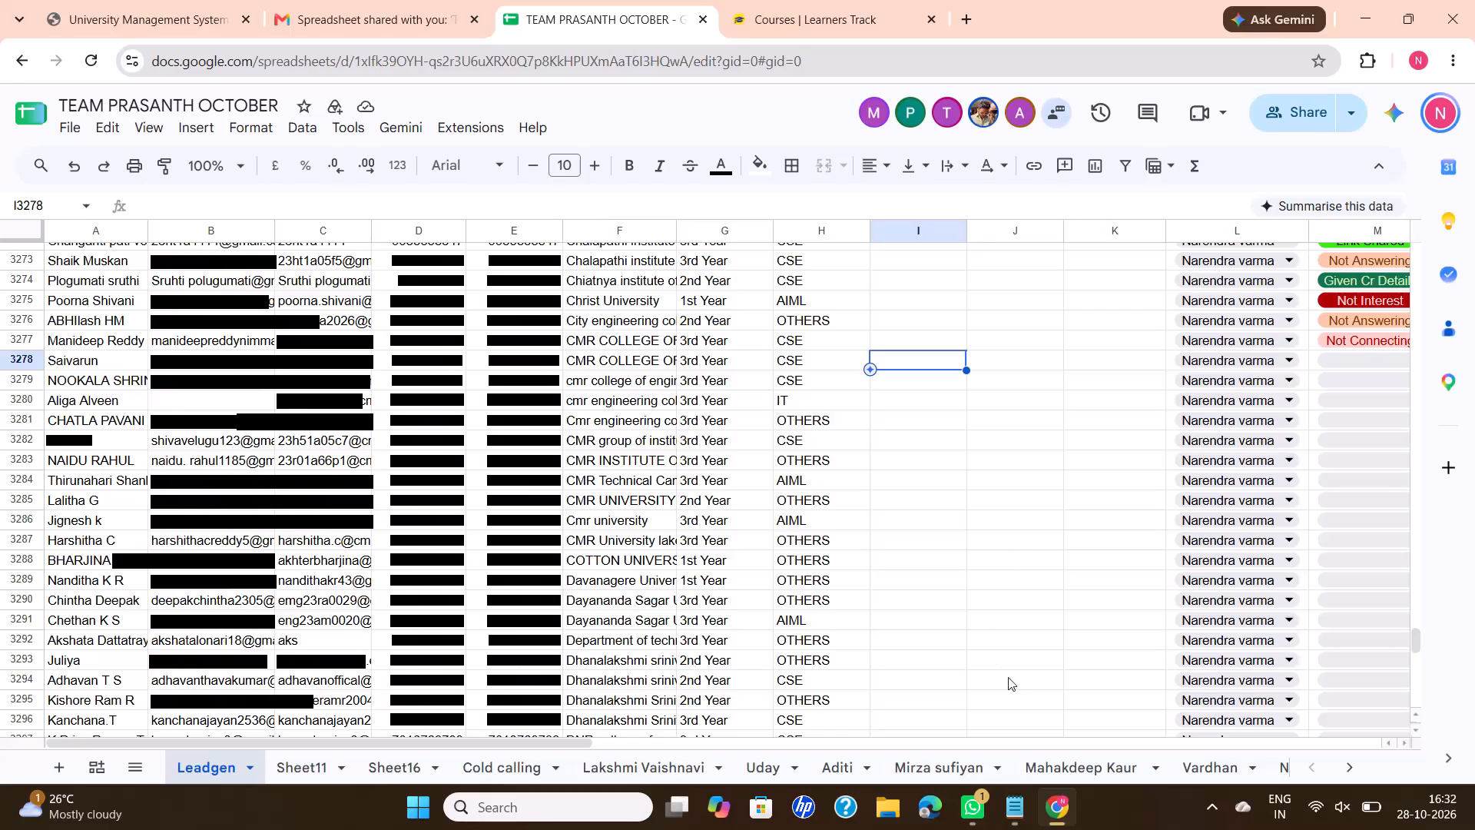
Switch to the caller's own lead sheet and check its last filled rows around 361 to 372.
scroll(1110, 764, "left", 1)
left_click(1152, 774)
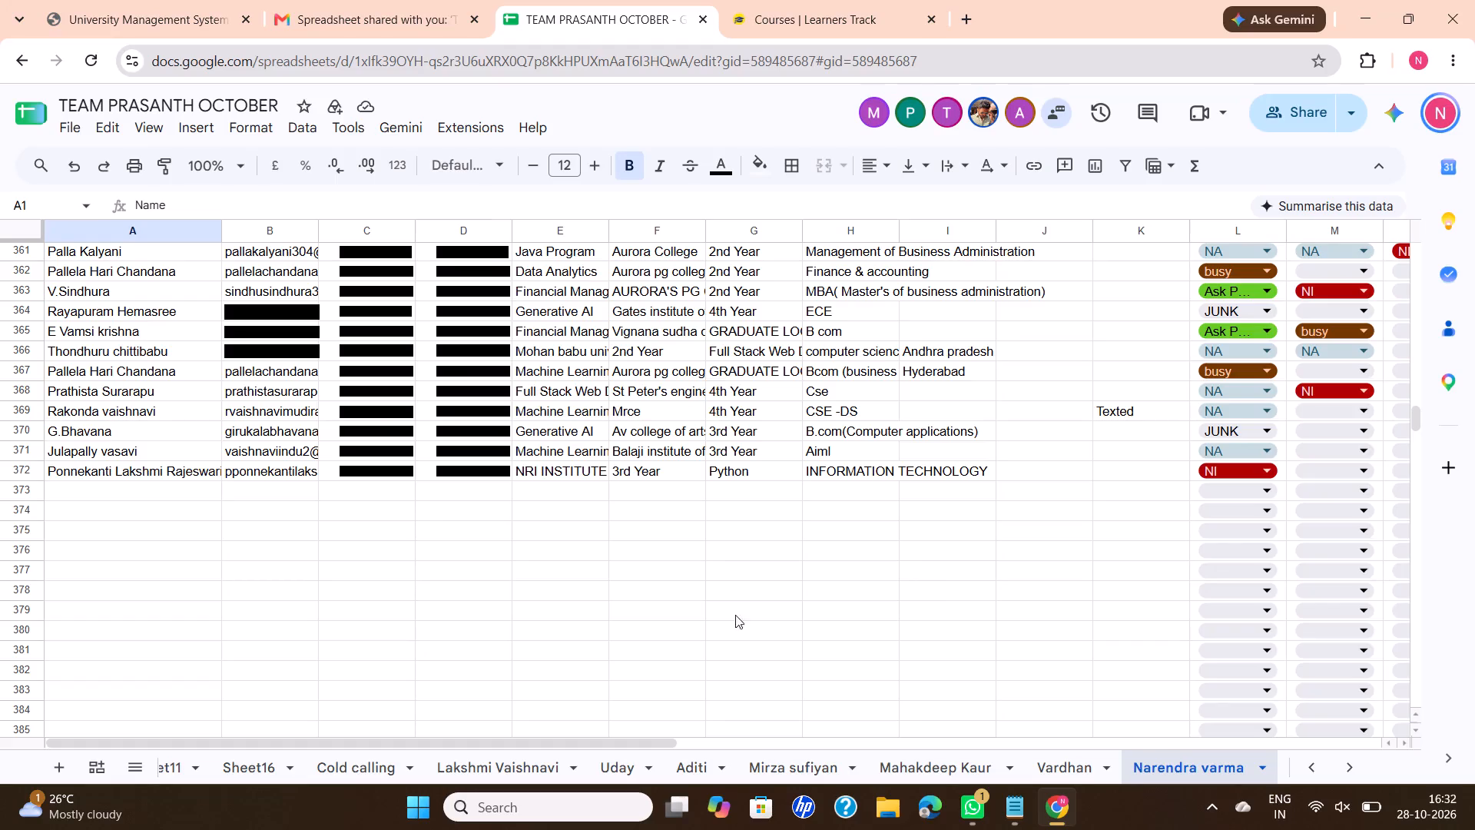
scroll(705, 594, "right", 5)
Return to the Leadgen sheet and look through the caller's assigned leads from row 3278 to row 3406, then back up to around row 3364.
scroll(433, 758, "right", 5)
left_click(227, 769)
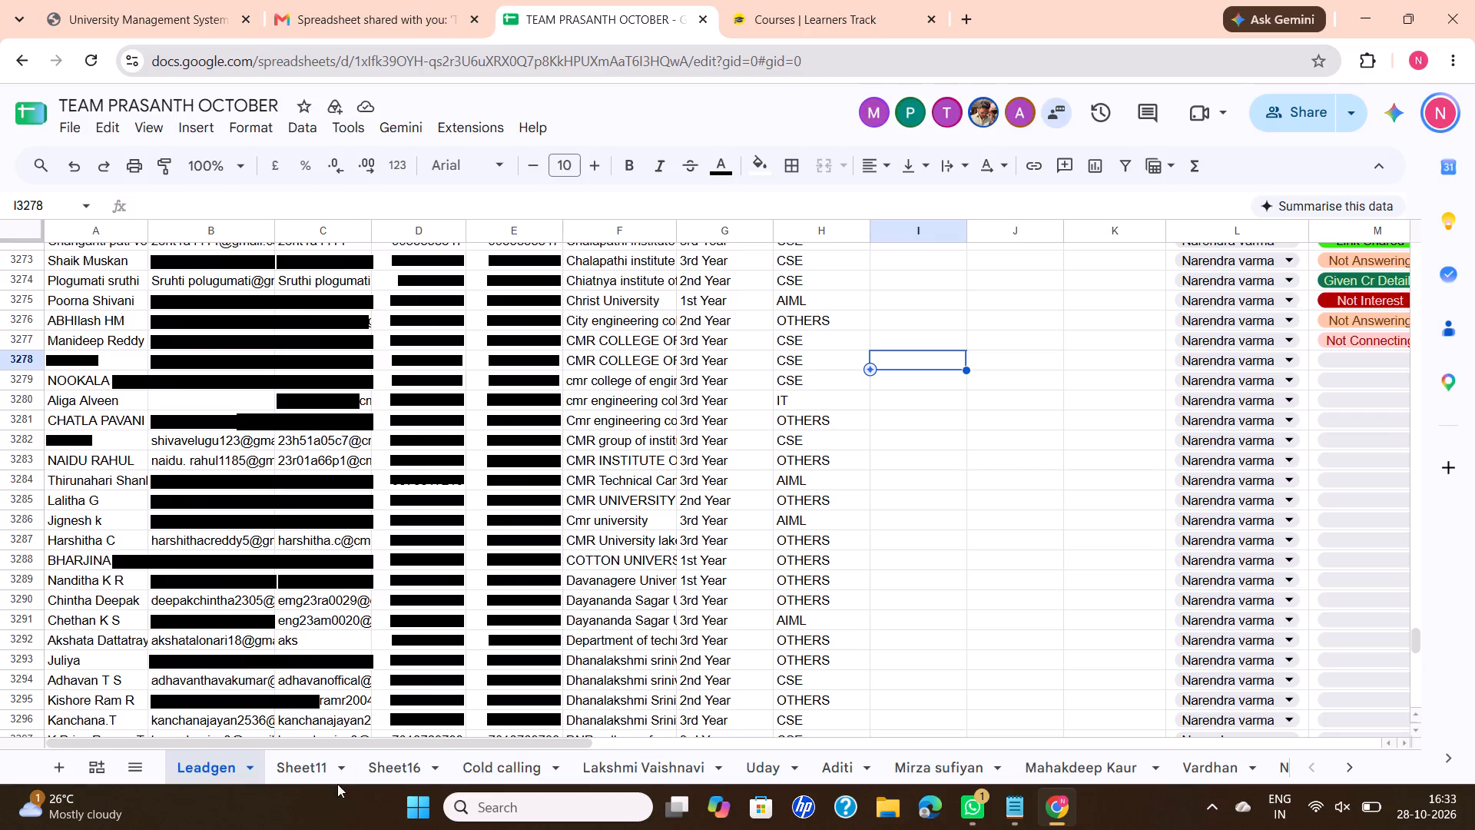
scroll(301, 769, "right", 3)
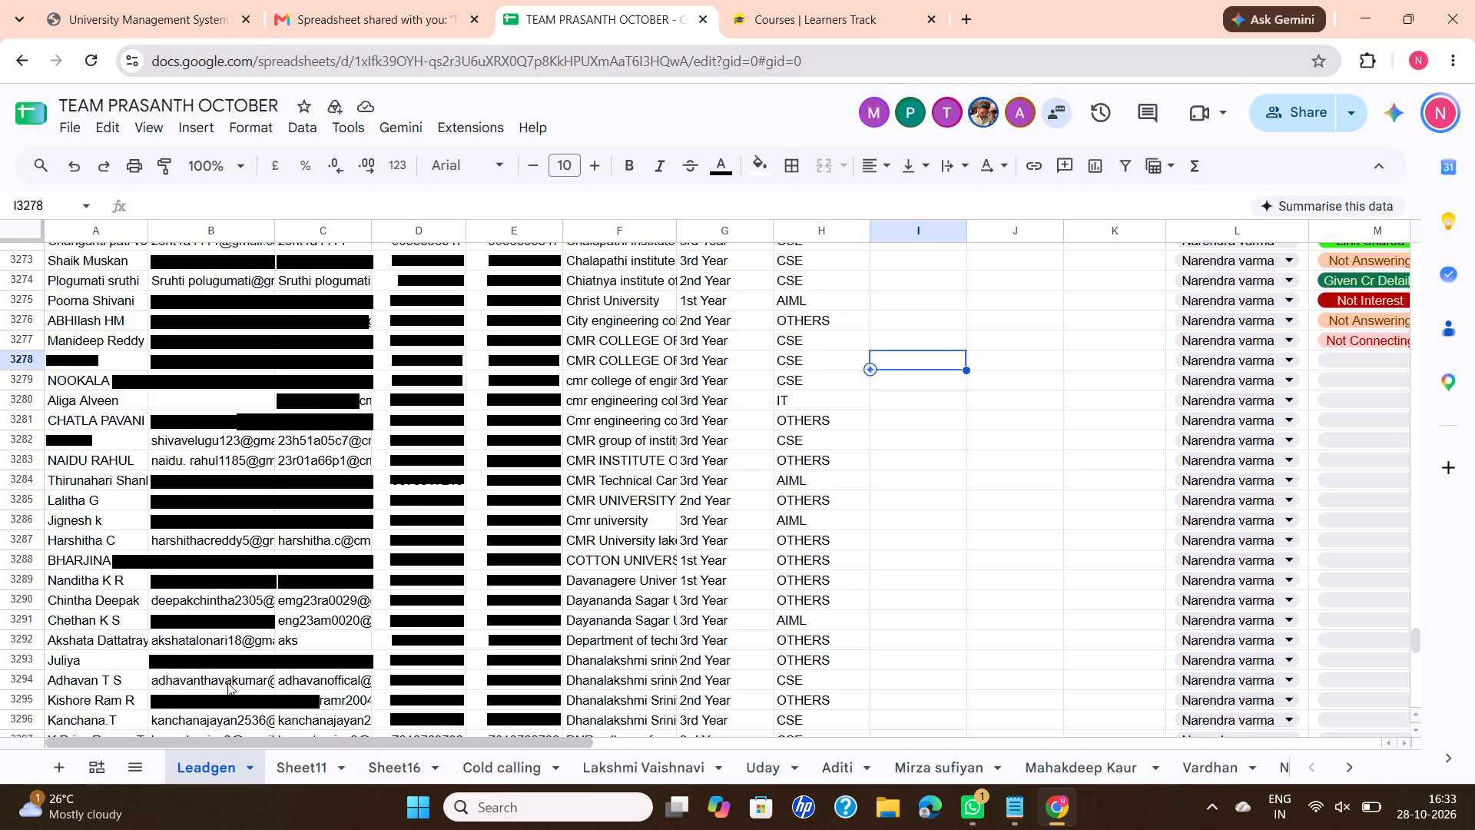
scroll(230, 682, "down", 3)
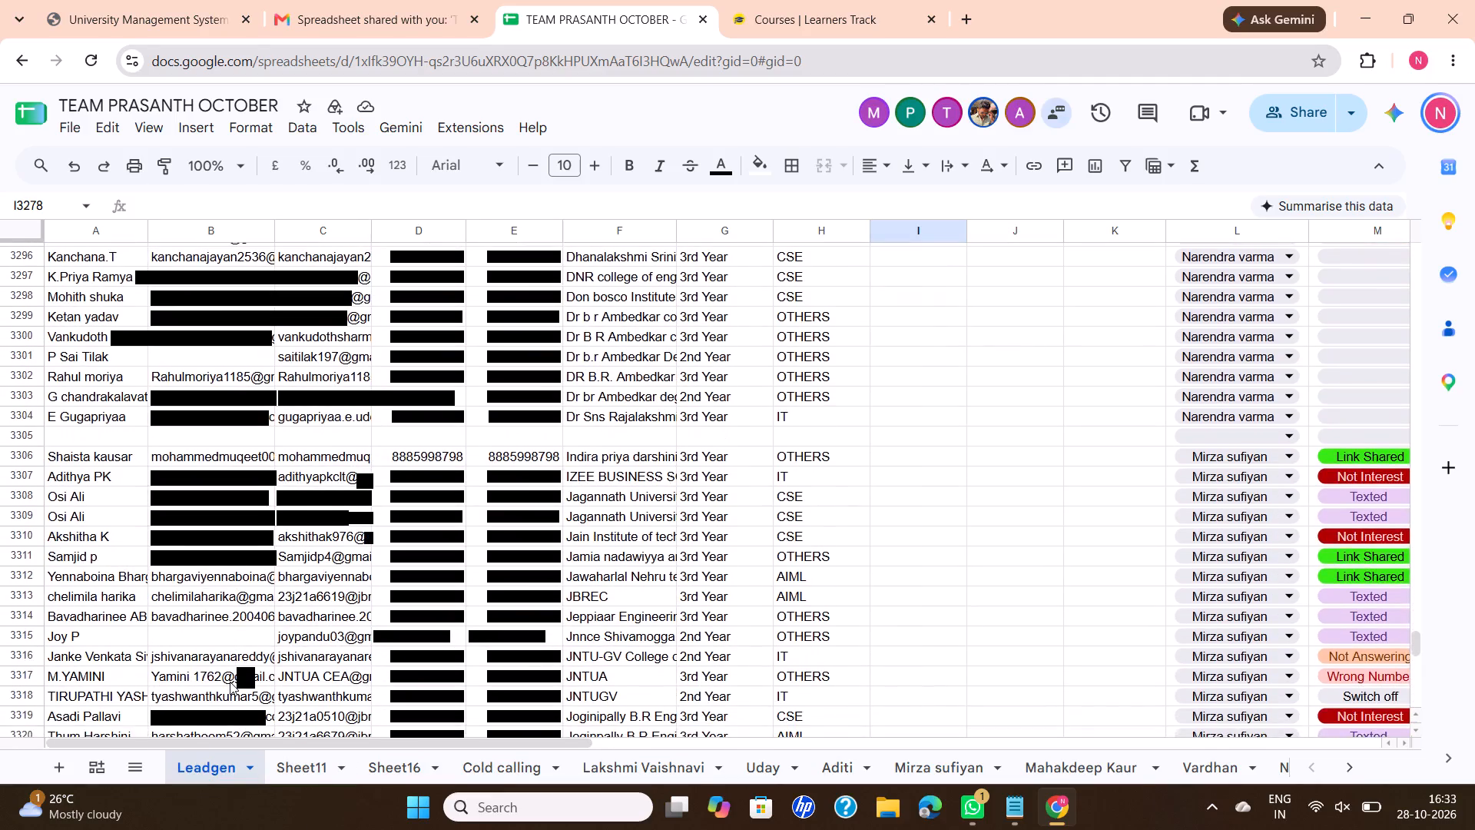
scroll(230, 682, "down", 7)
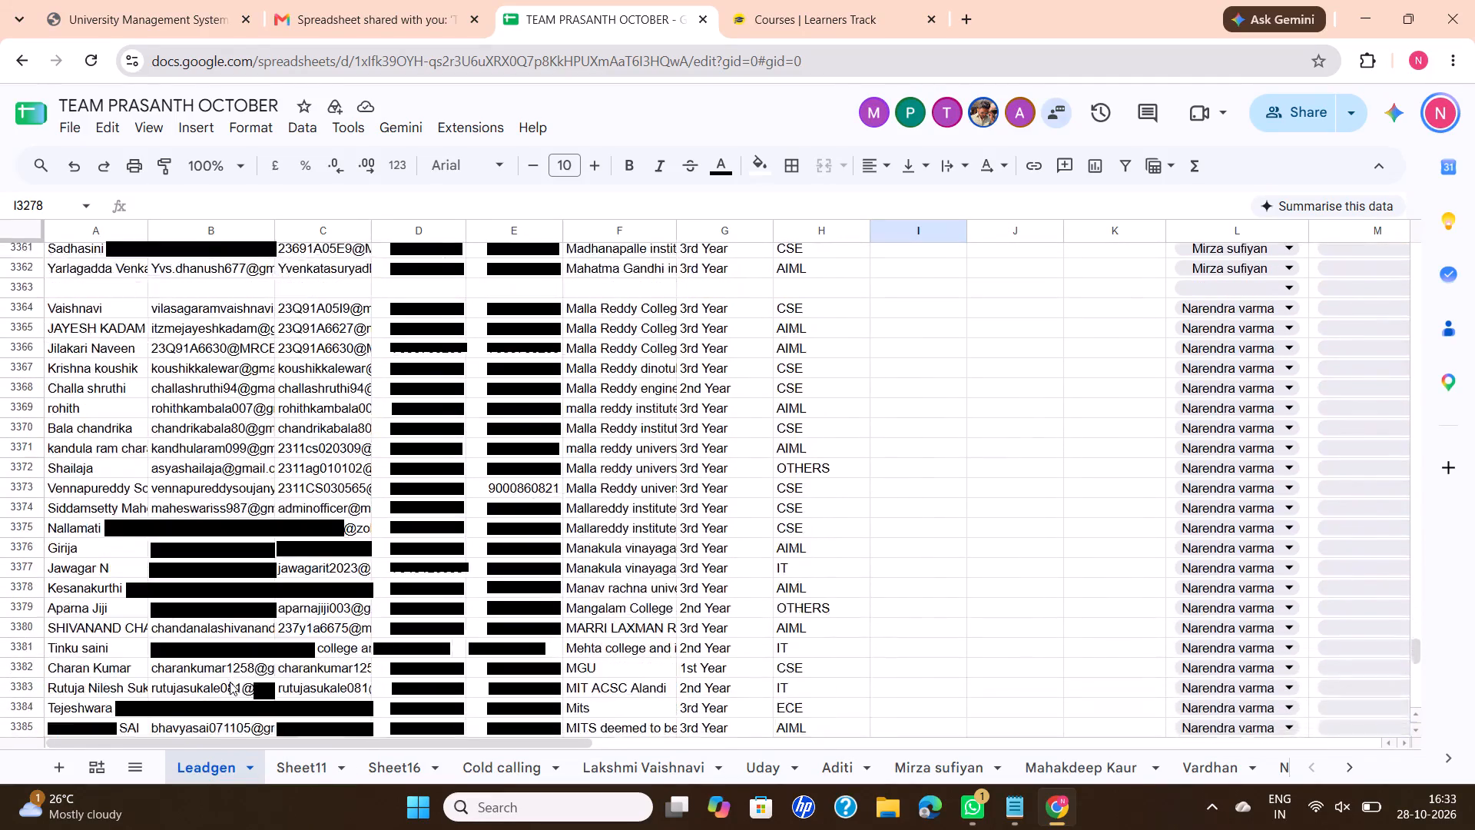
scroll(230, 682, "down", 3)
scroll(230, 682, "up", 3)
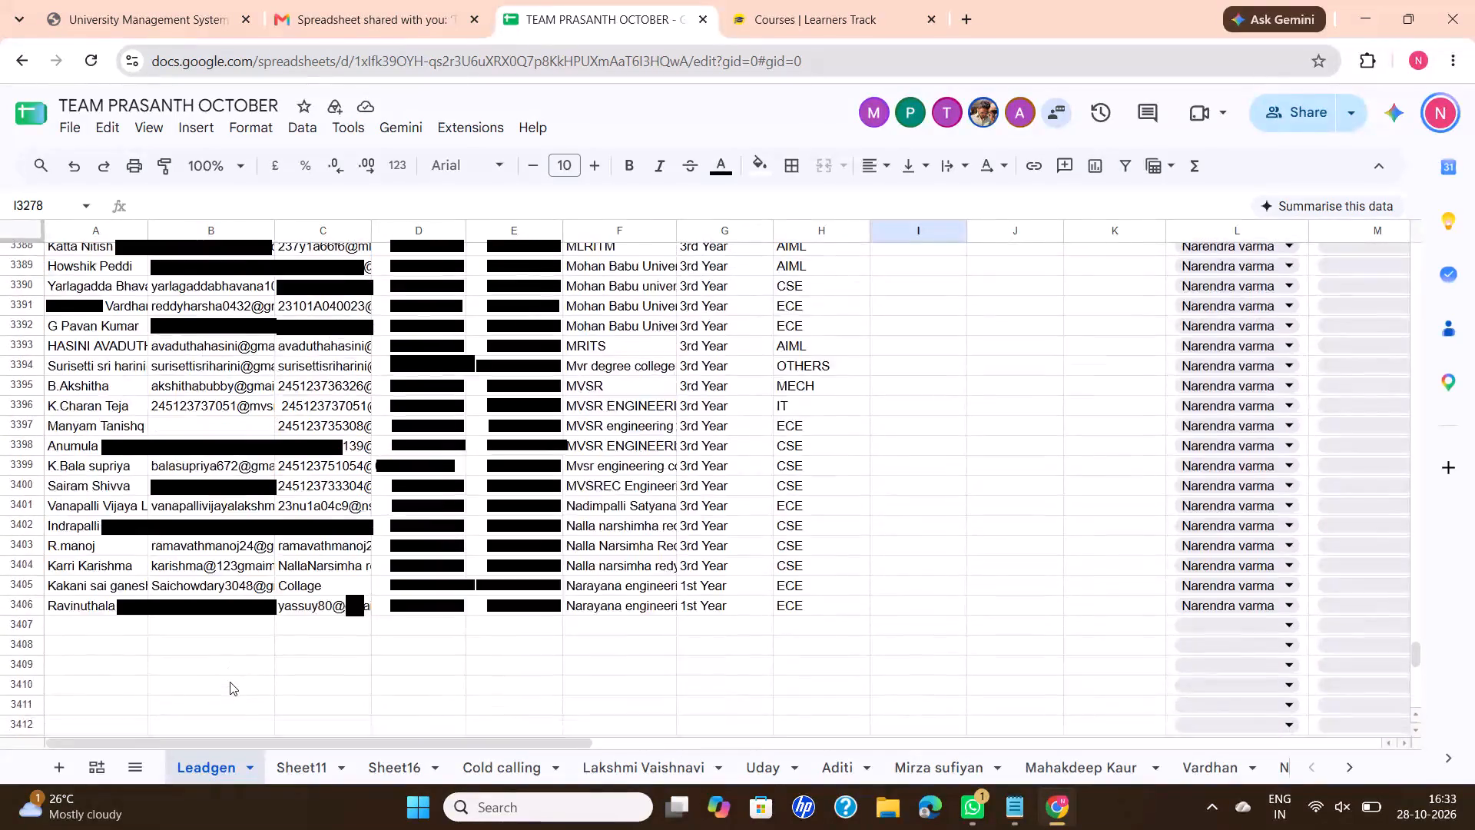
scroll(230, 682, "up", 4)
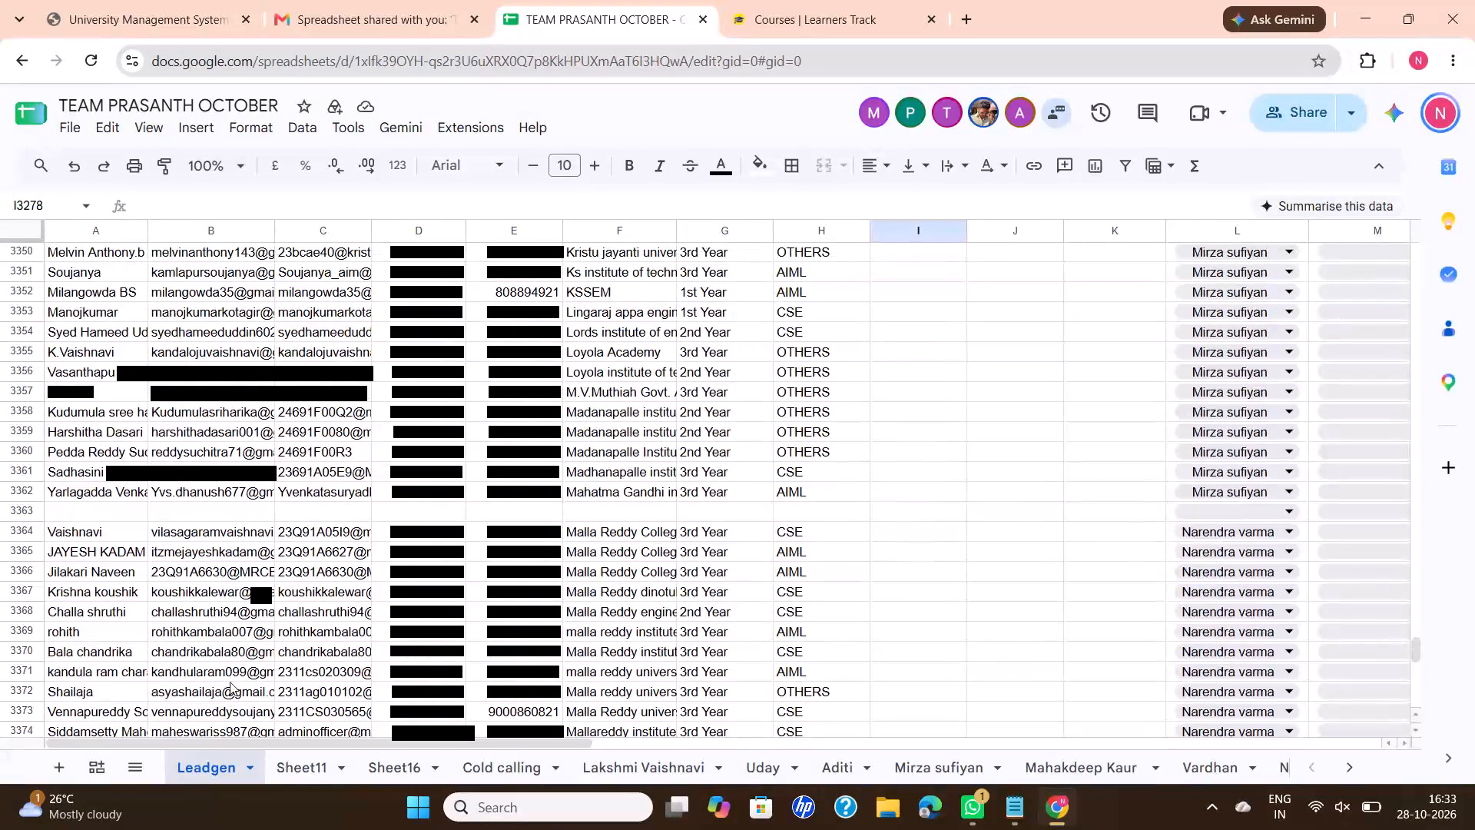
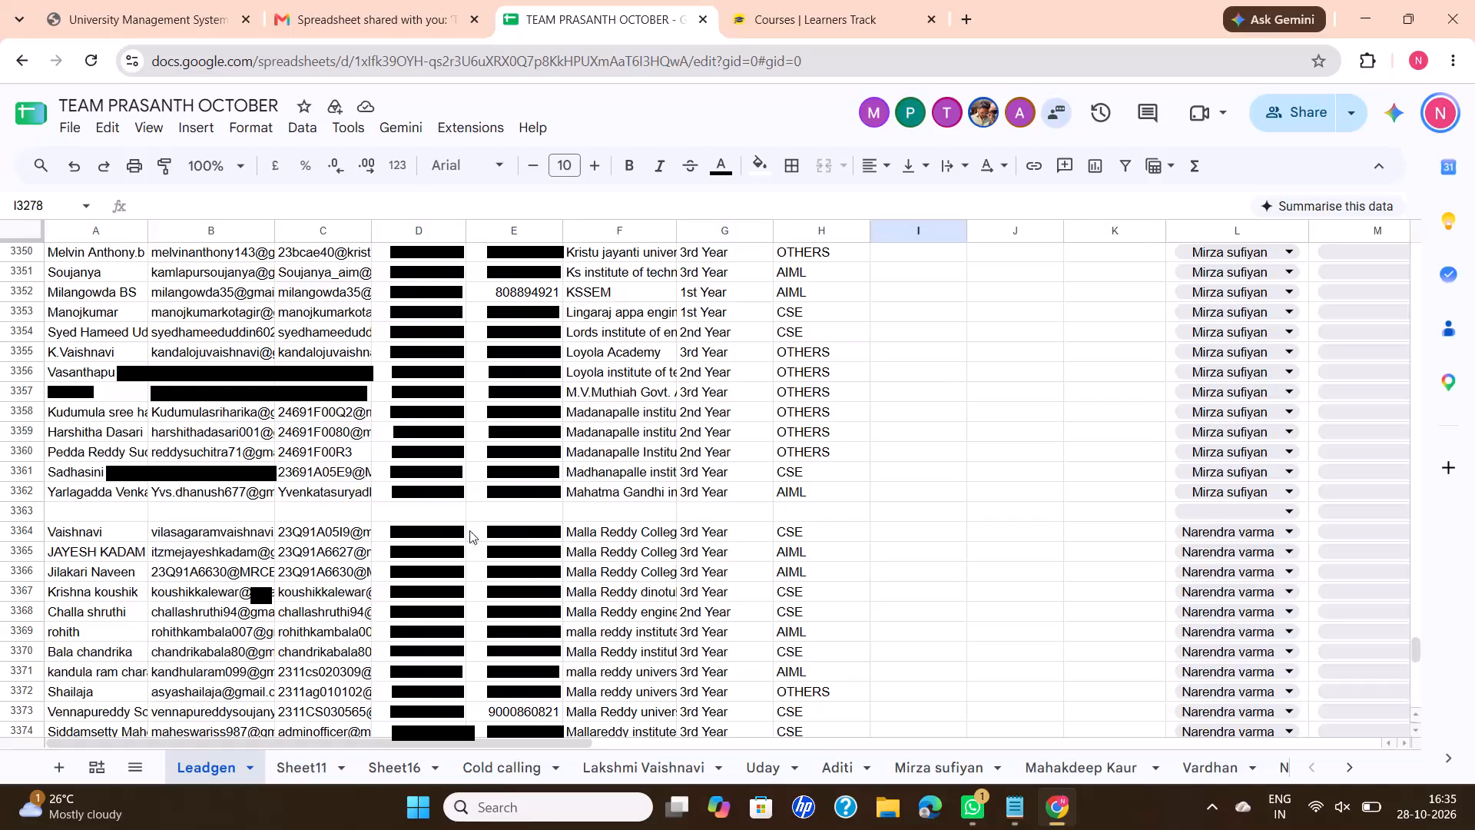
Go back to row 3278 of the Leadgen sheet and select that lead's phone number in column D.
scroll(829, 488, "up", 3)
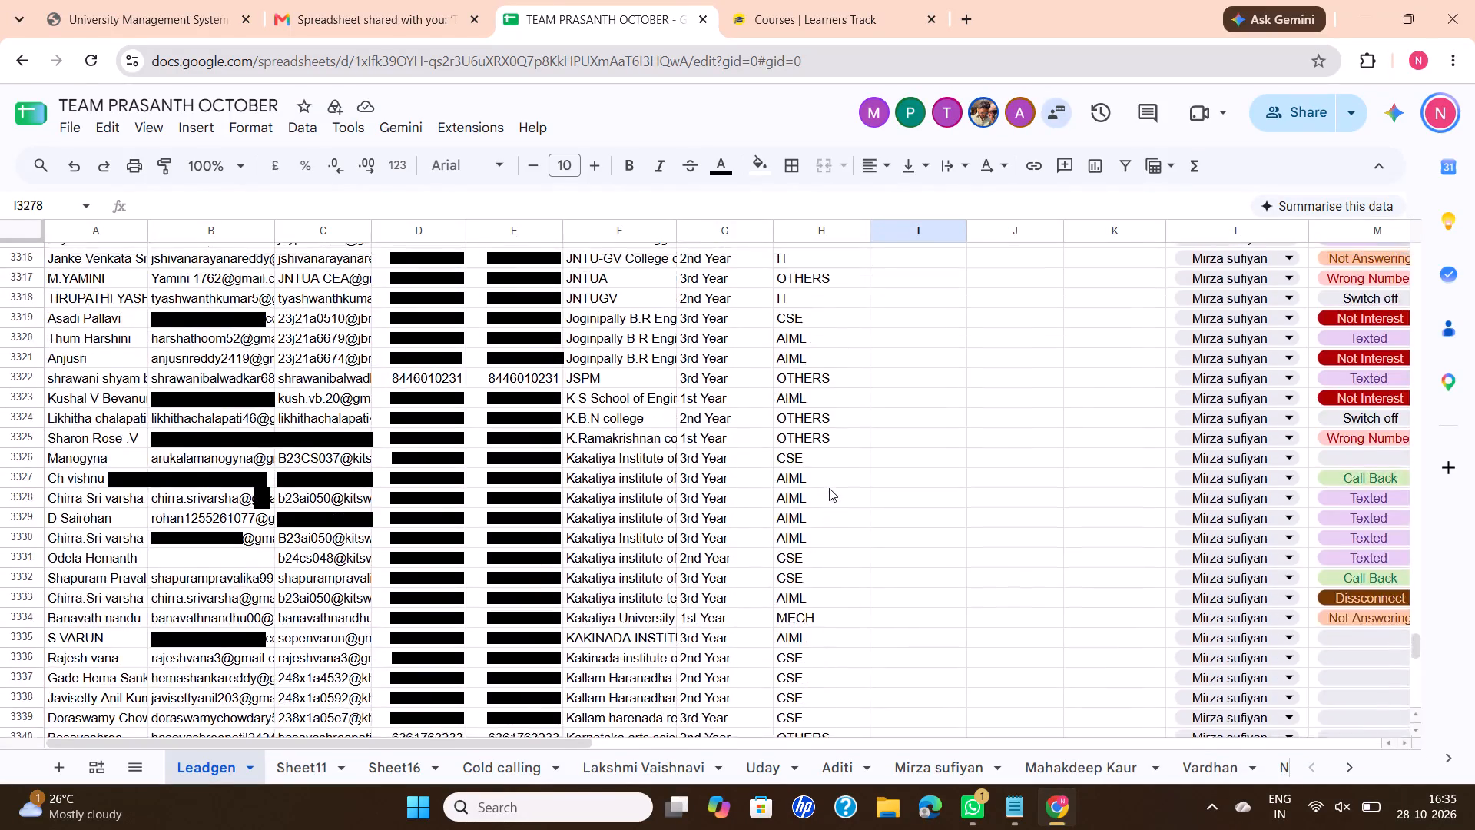
scroll(829, 488, "up", 4)
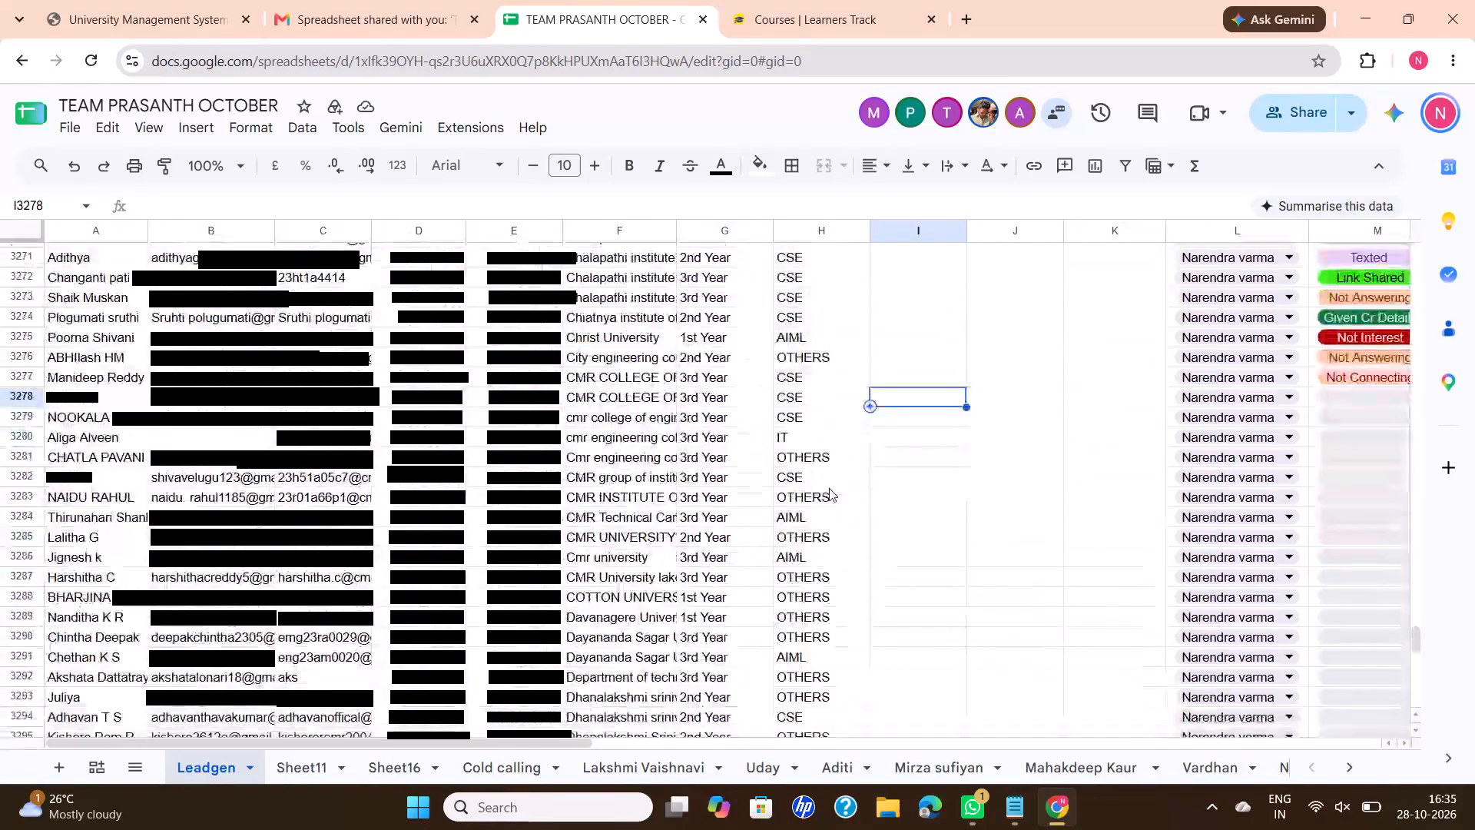
scroll(230, 395, "right", 3)
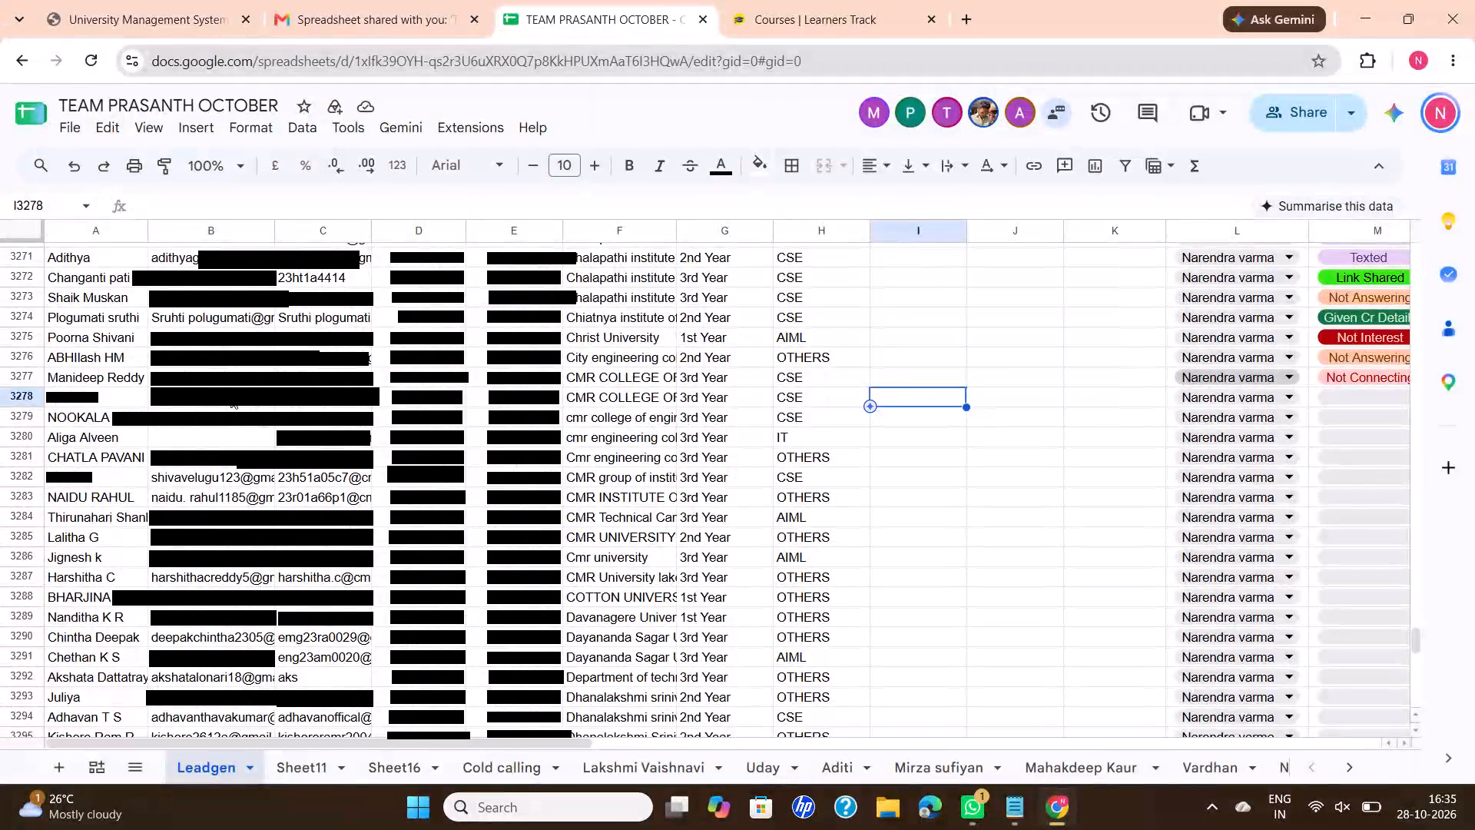
left_click(412, 400)
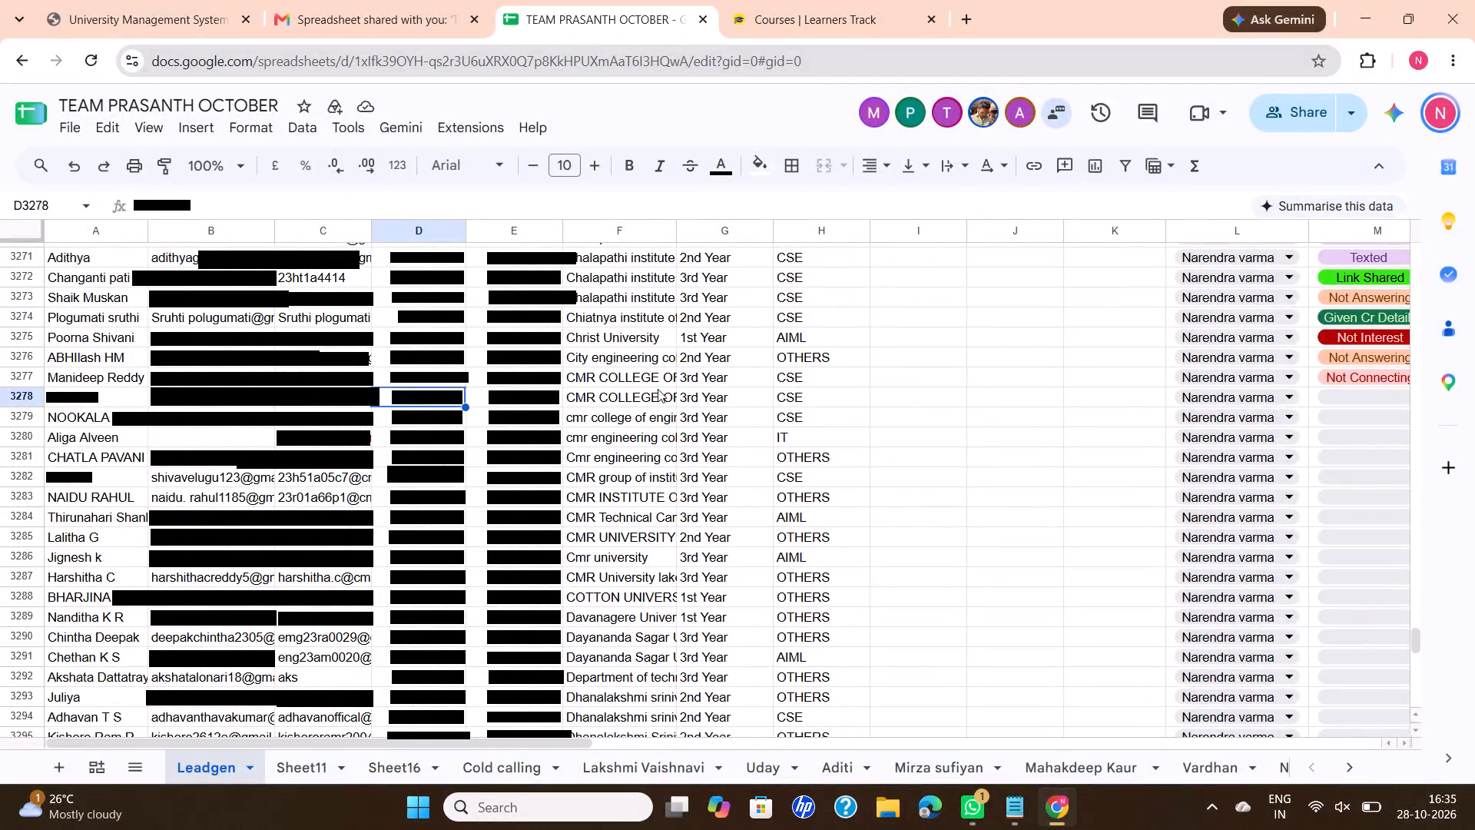
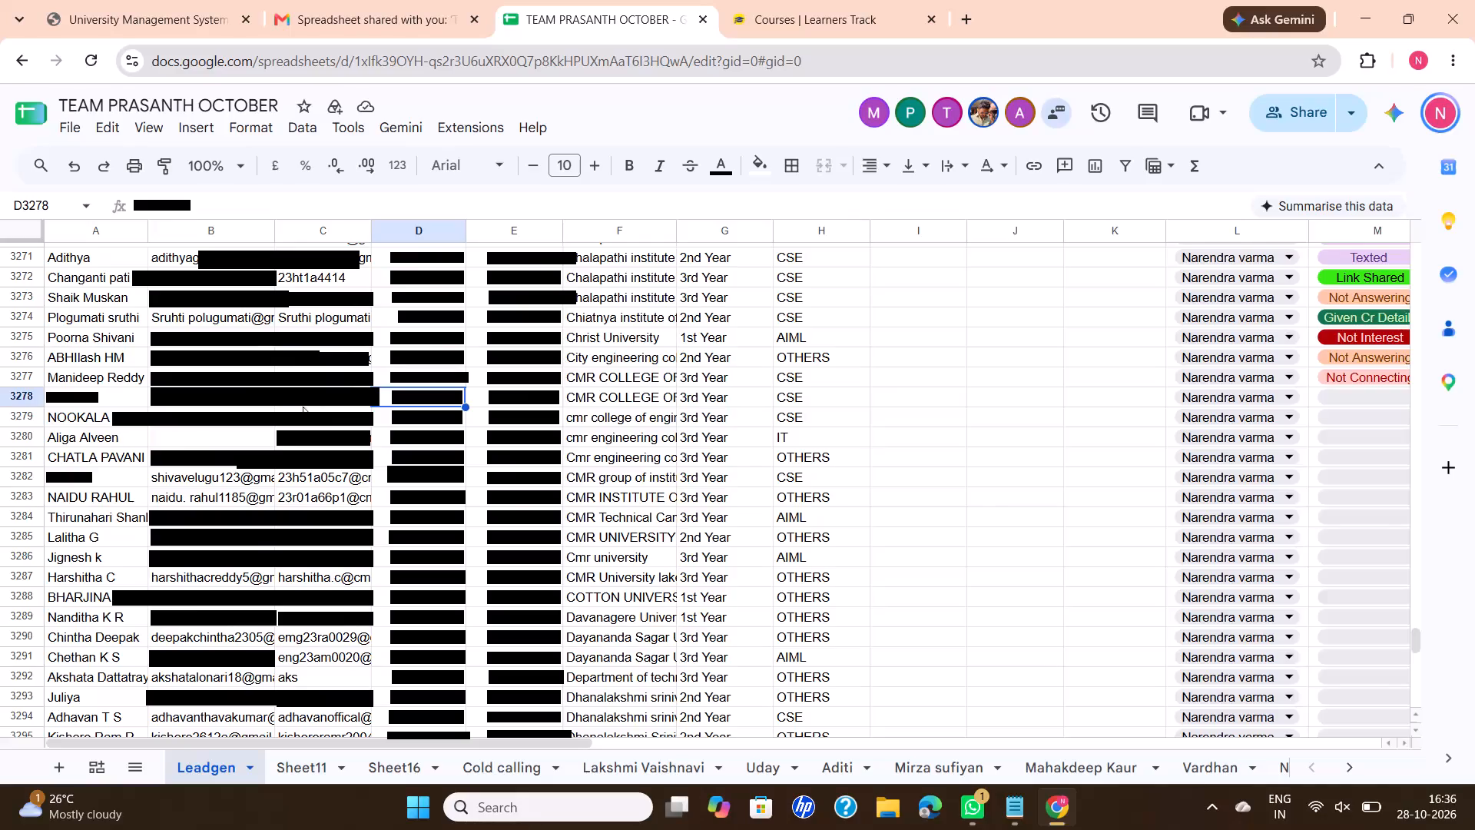
Open the email and name cells of the lead in row 3279 to read their full contents.
double_click(215, 418)
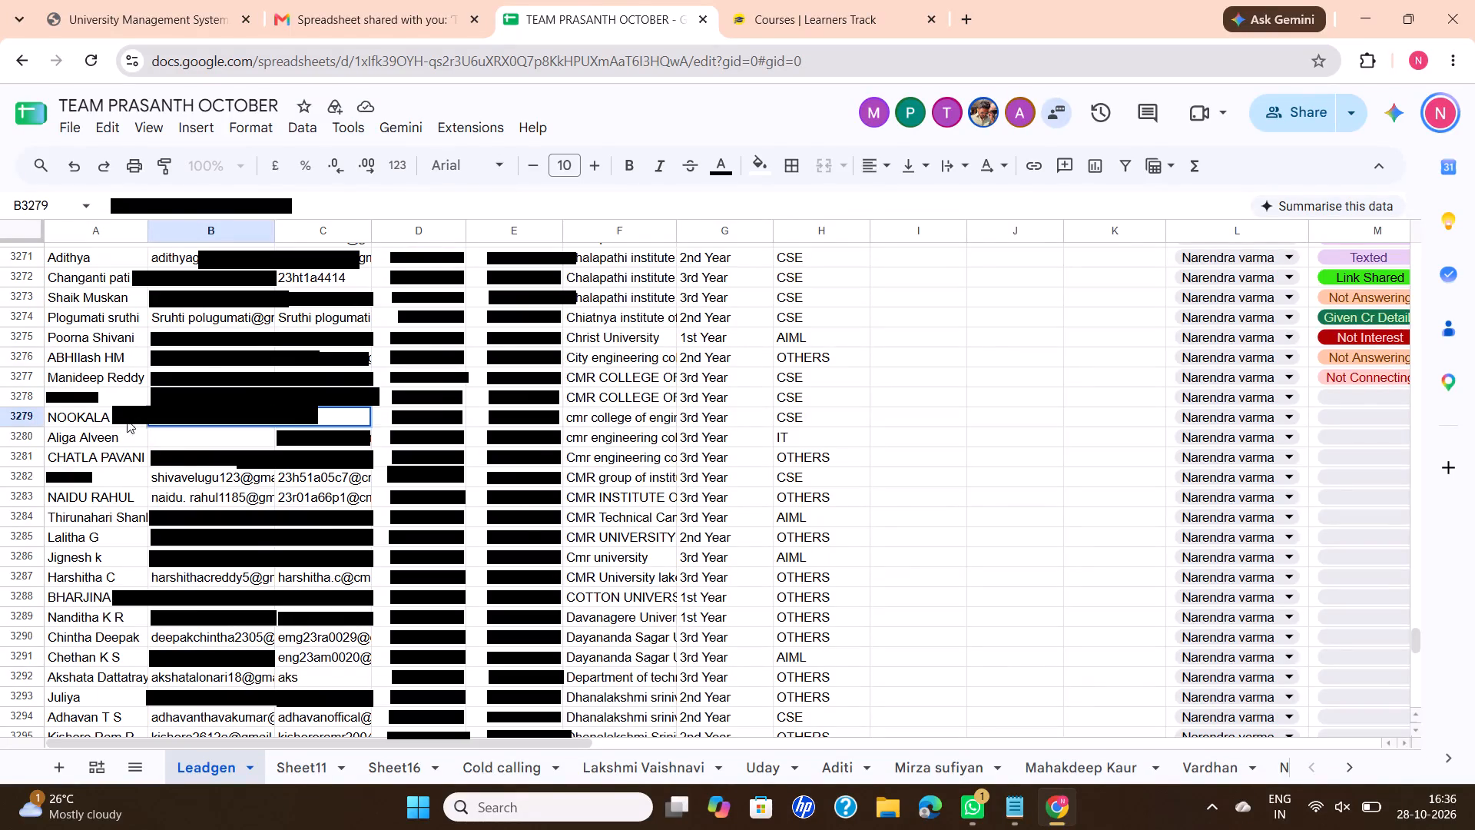
double_click(105, 418)
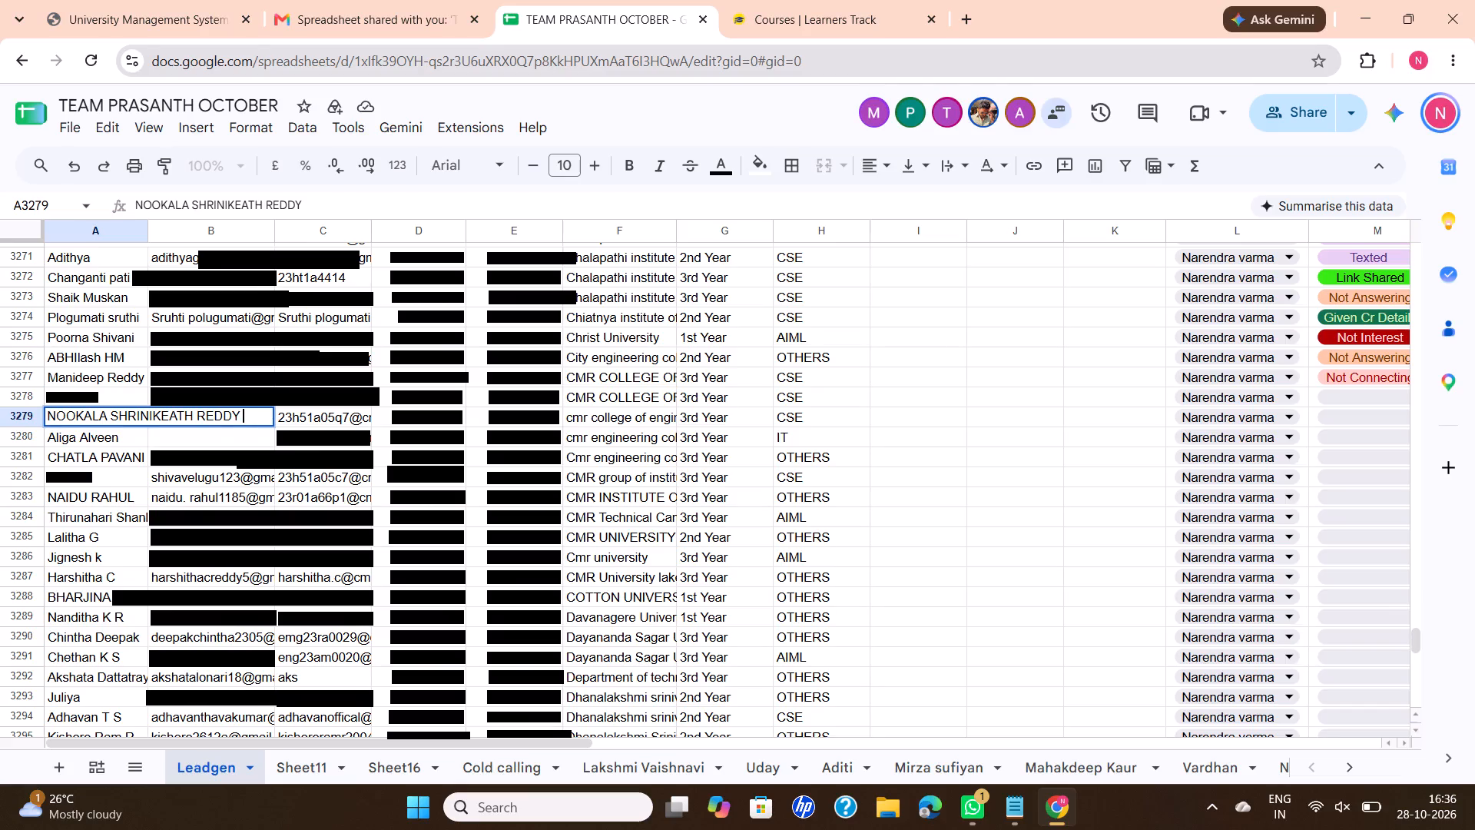
Move on to the lead in row 3280 and select its phone number in column D.
left_click(317, 429)
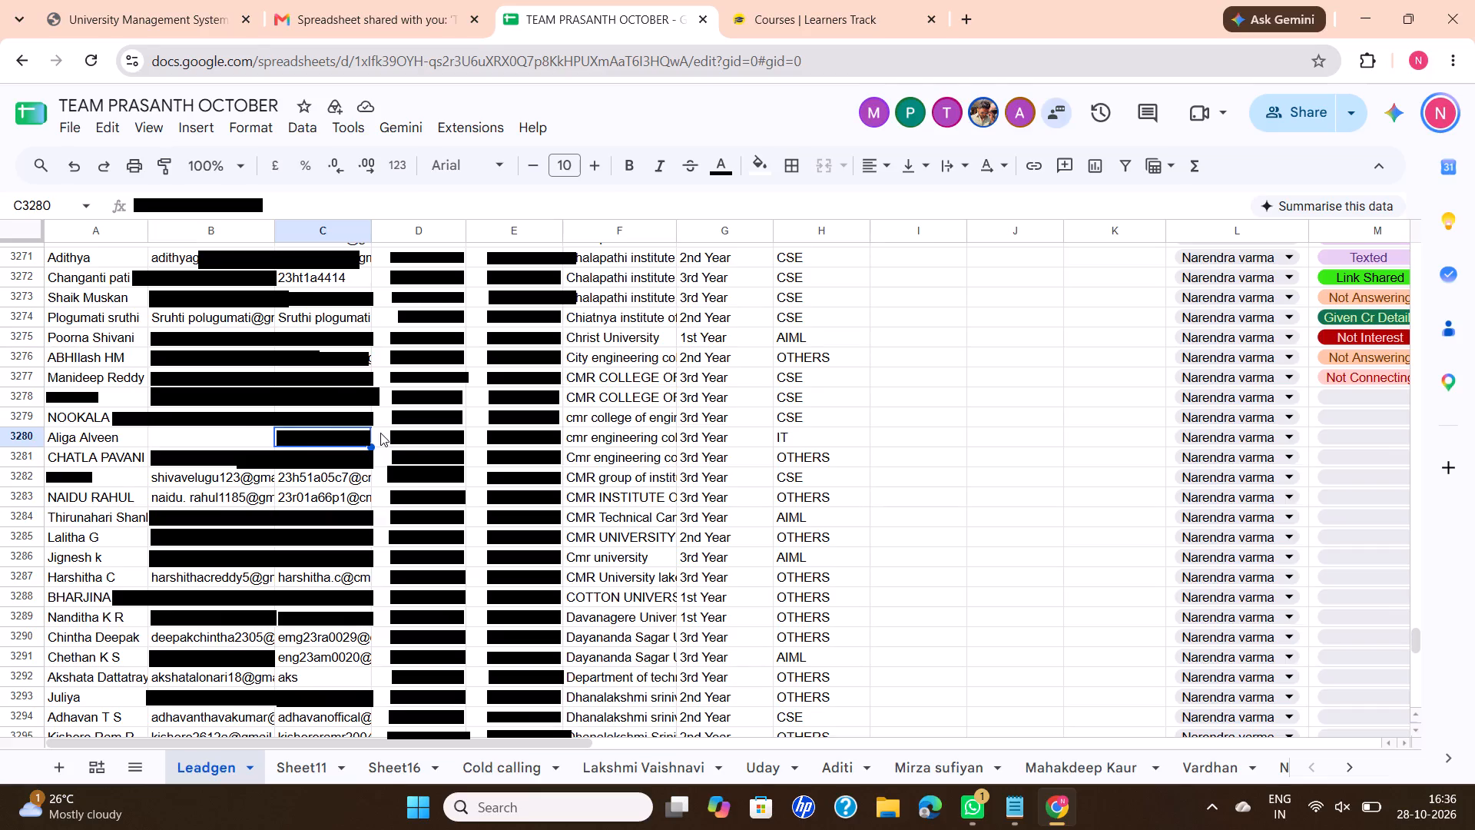
left_click(401, 432)
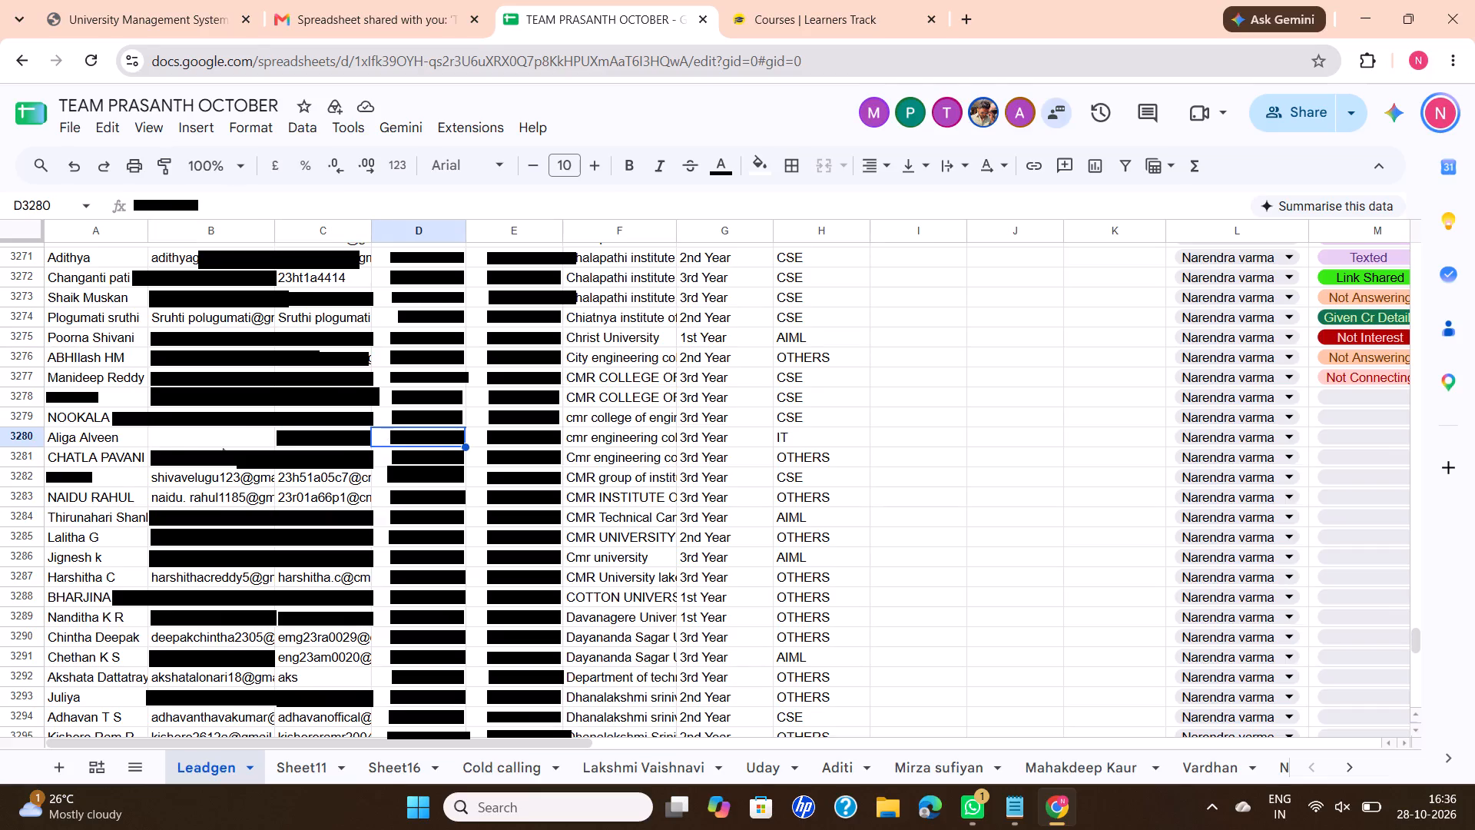
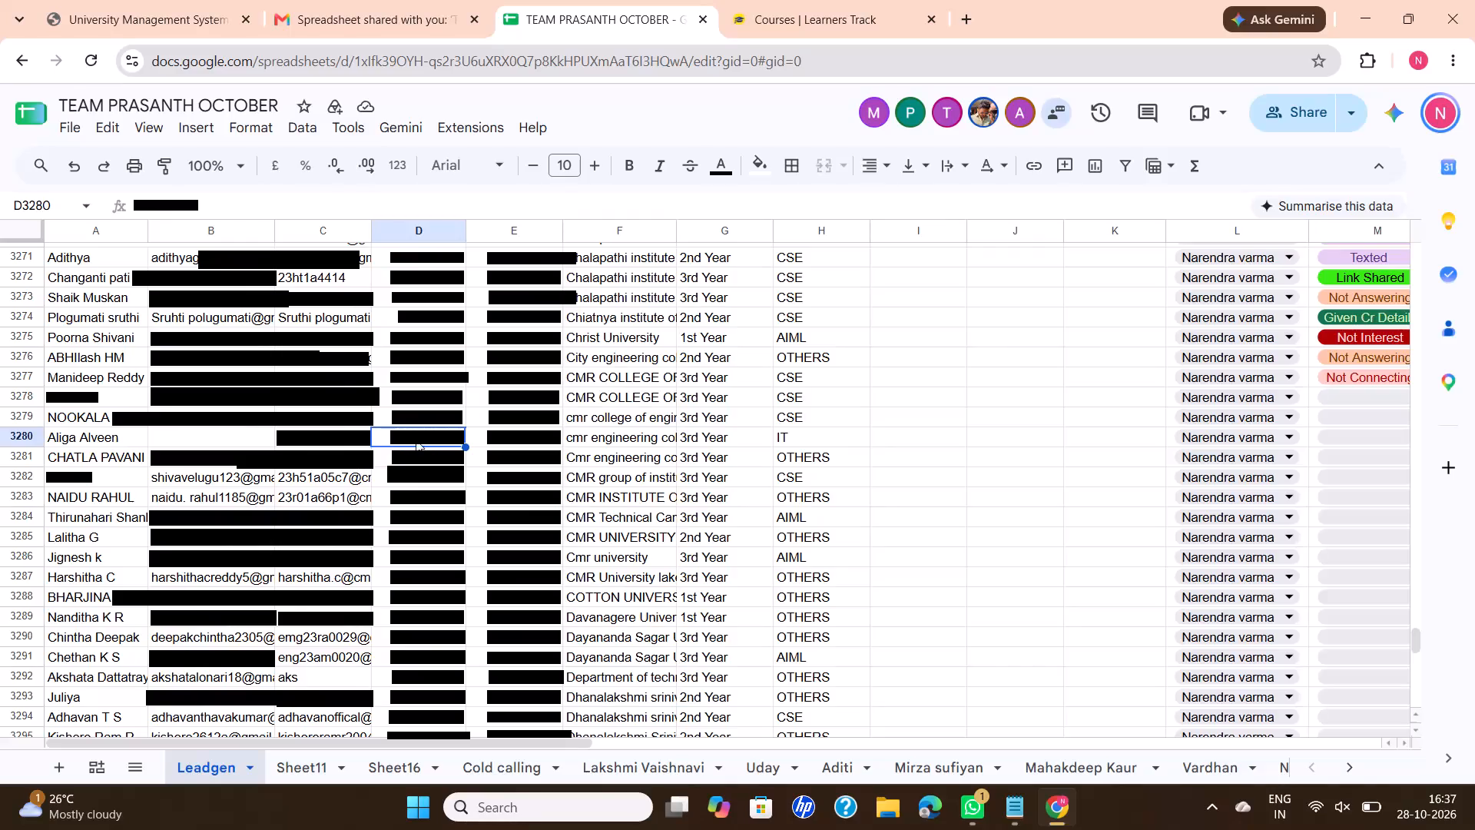
Copy the phone number of the lead in row 3280 from column D.
triple_click(416, 440)
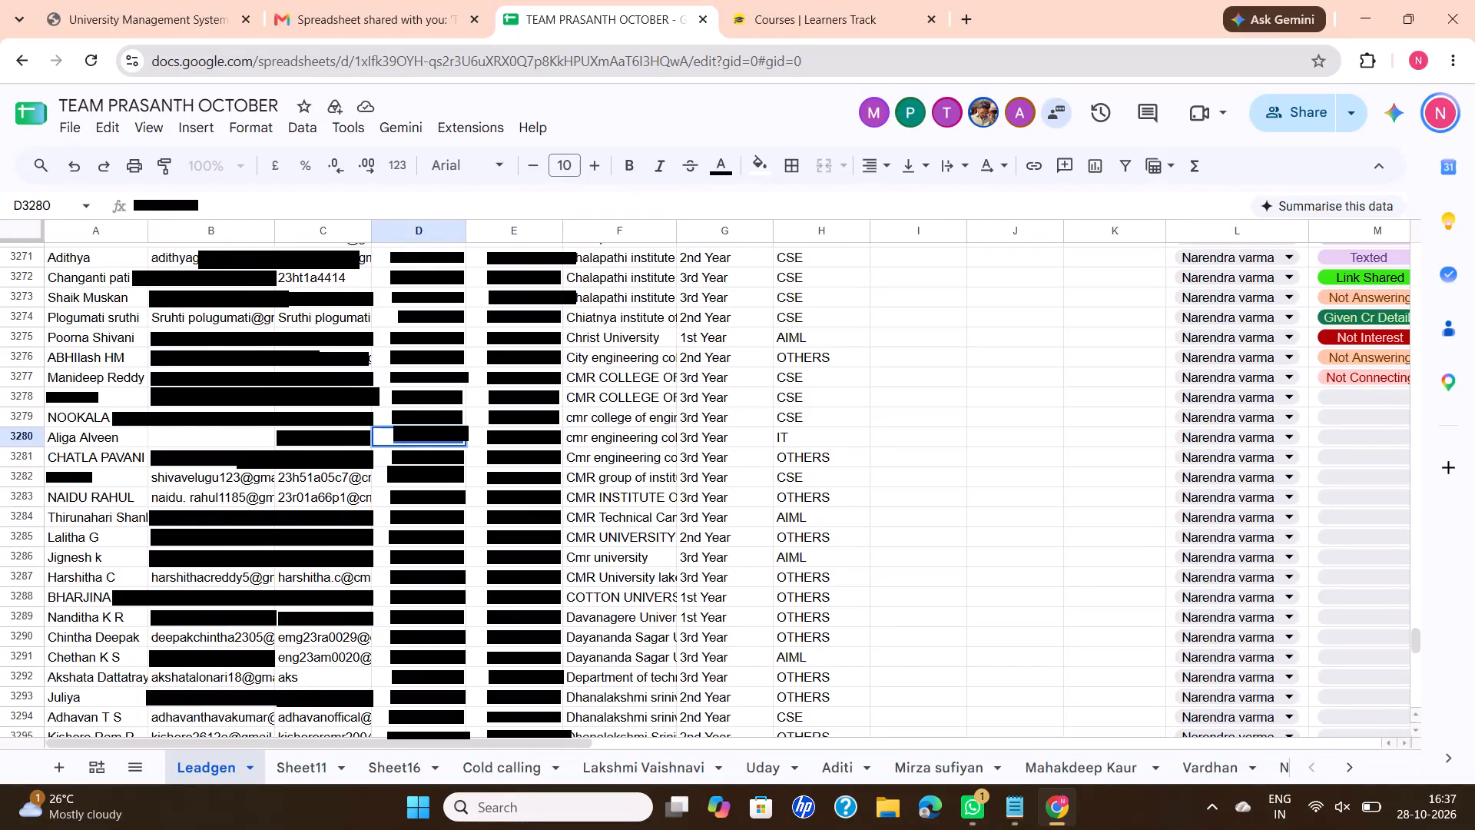
key("ctrl+c")
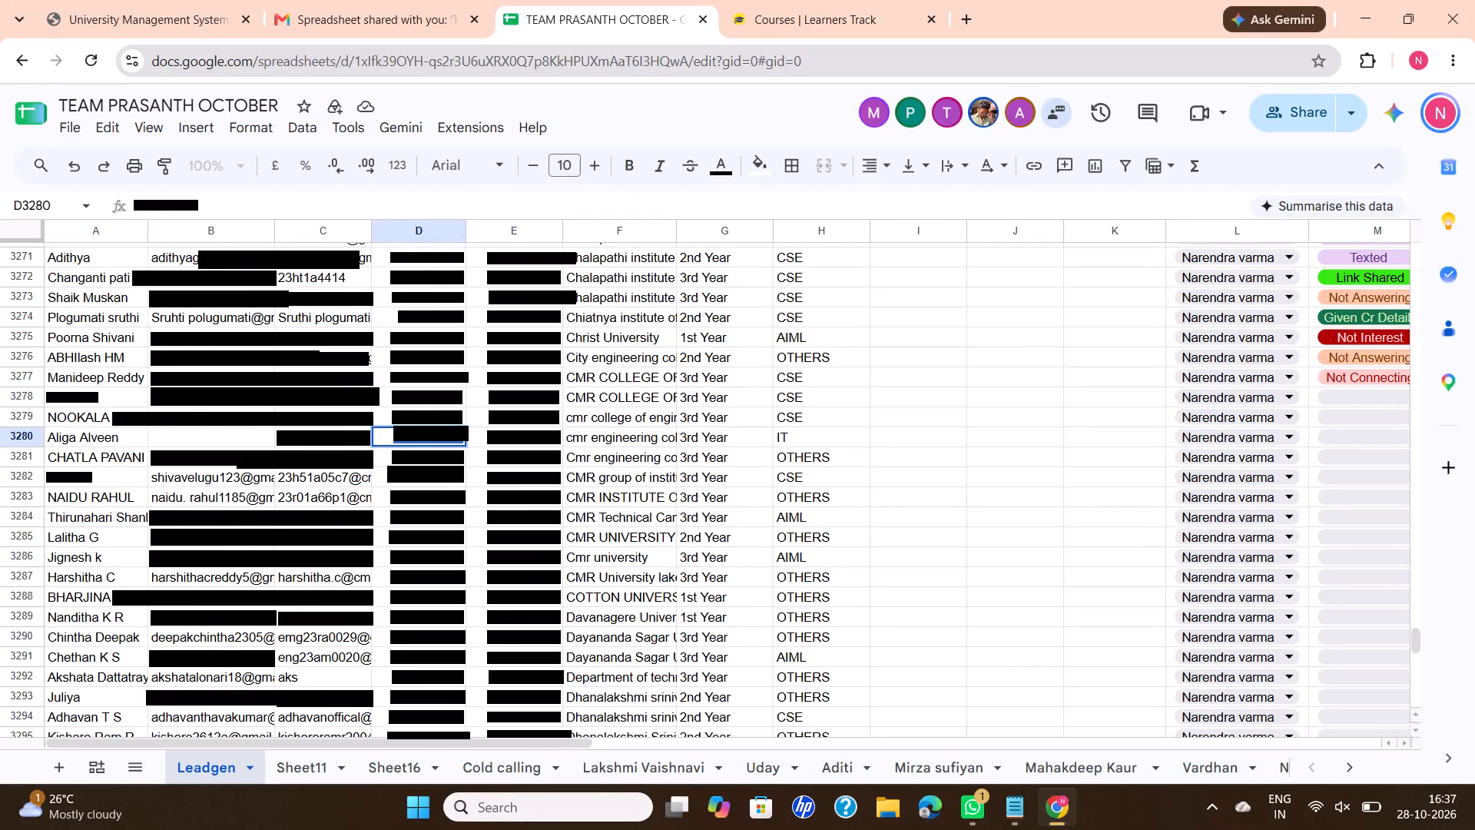
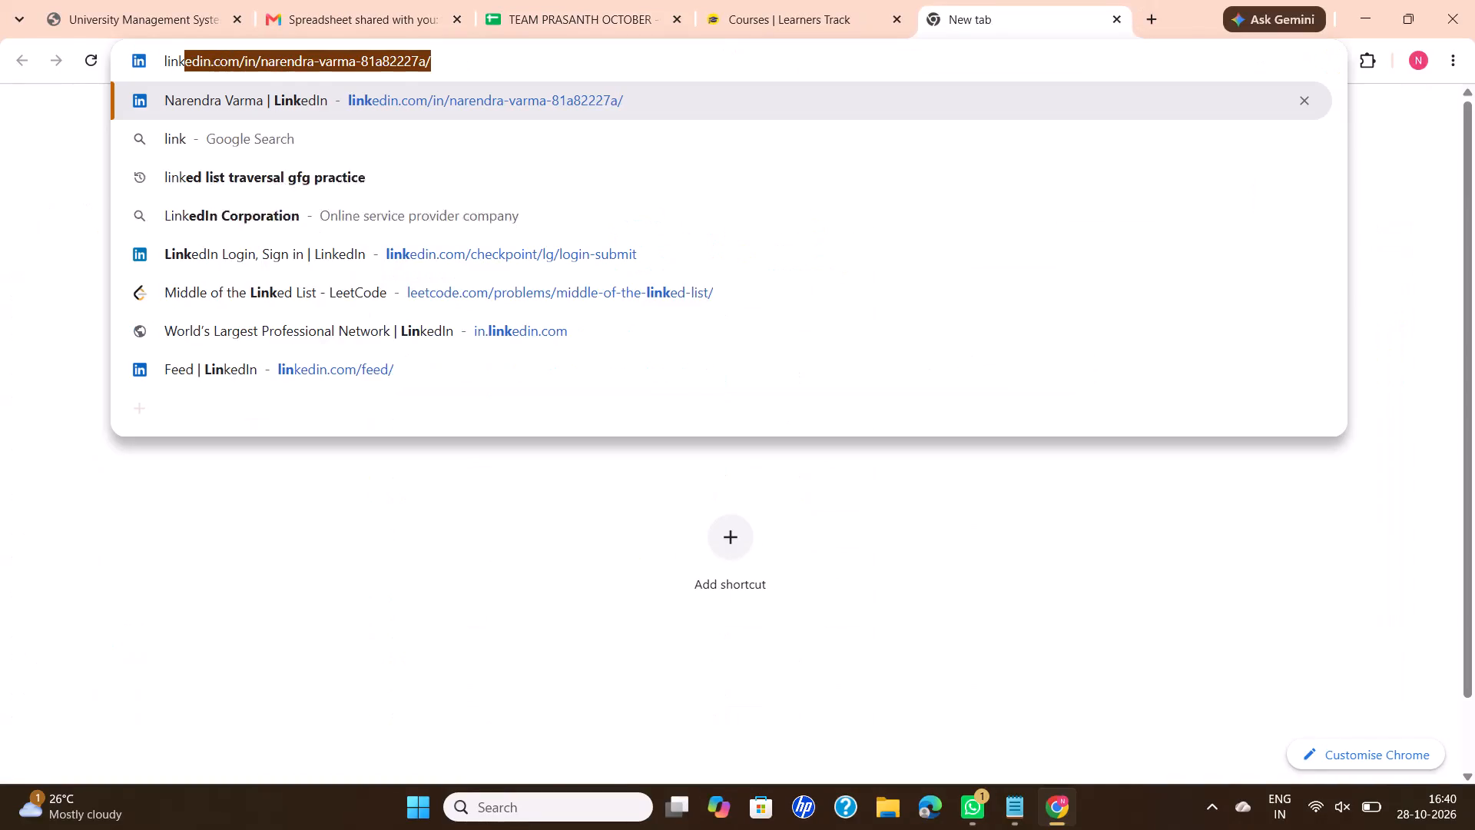
Open the account owner's LinkedIn profile in the new browser tab and view its list of connections.
key("Return")
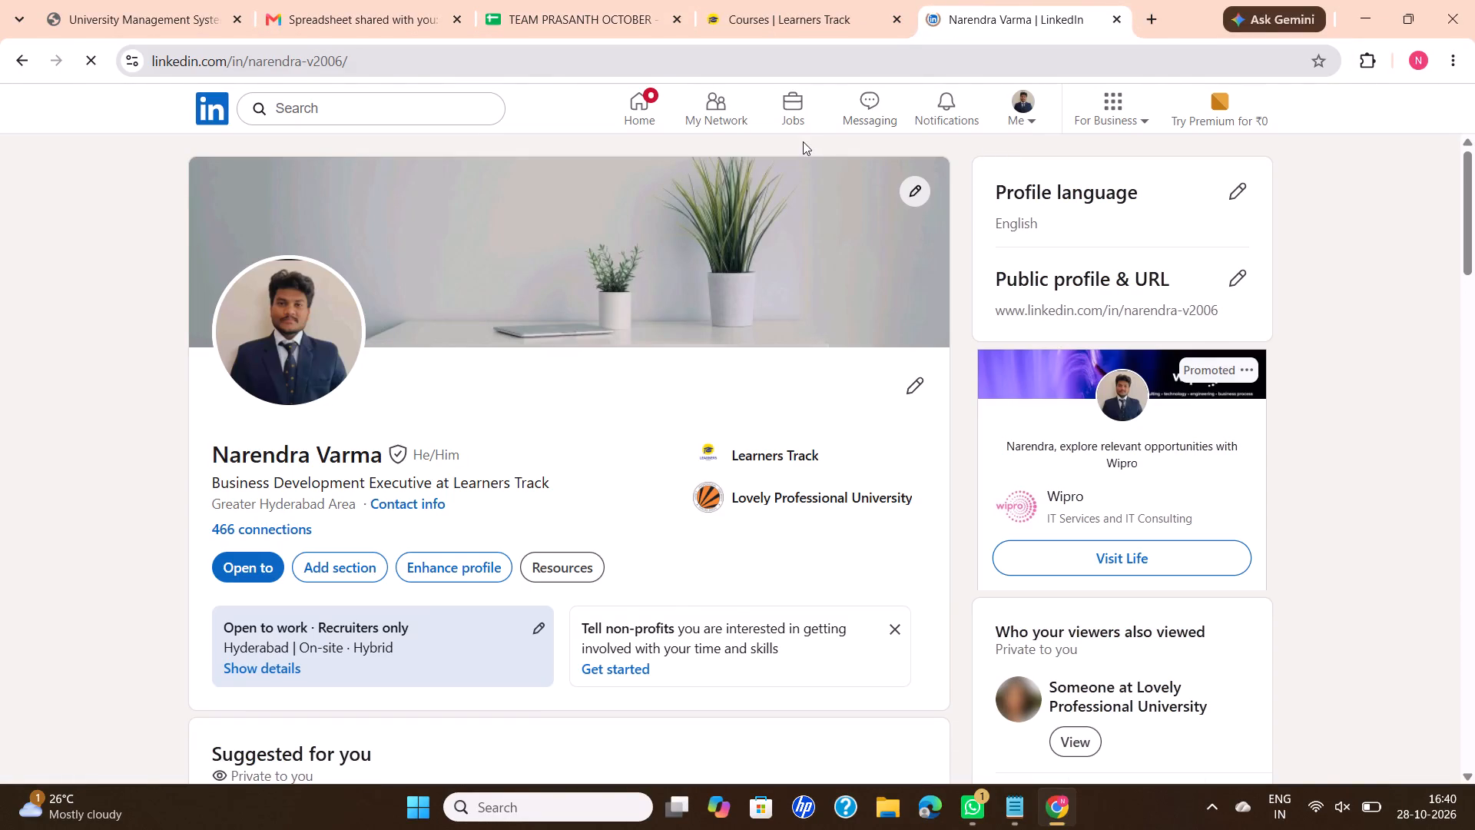
left_click(250, 519)
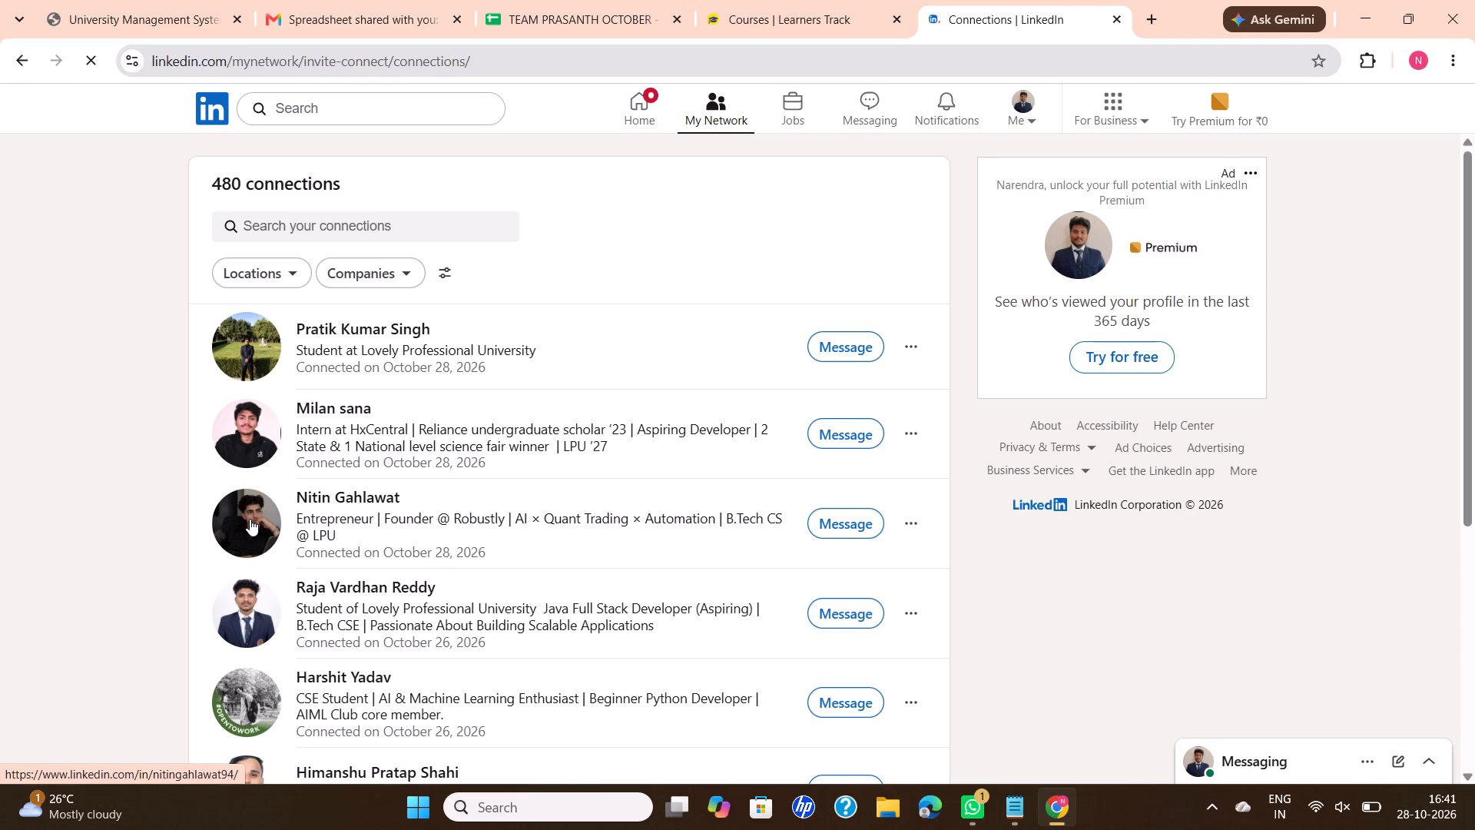
Open the LinkedIn profile of the first person in the connections list and review the Education section.
left_click(366, 350)
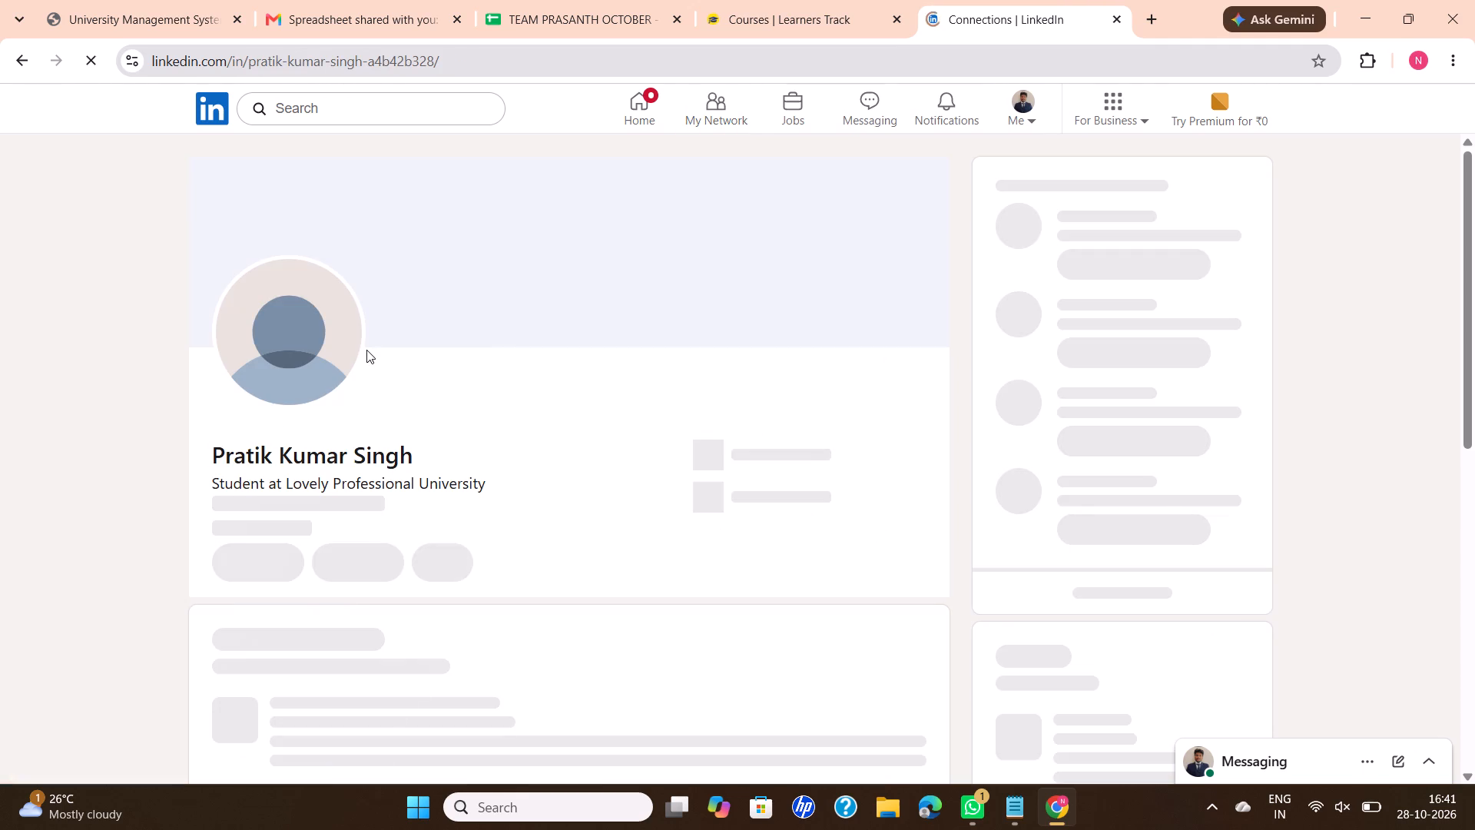
scroll(450, 529, "down", 5)
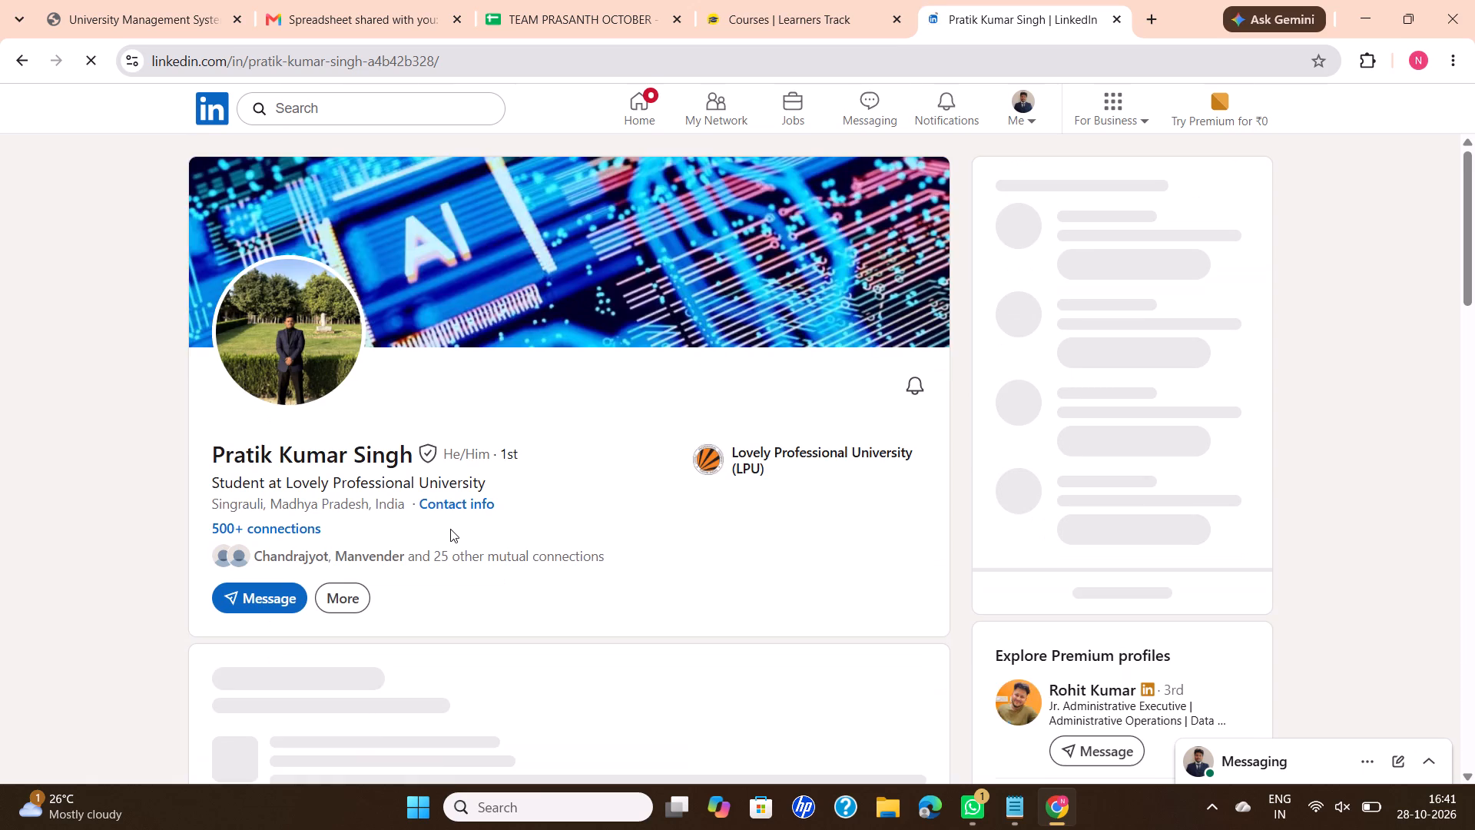
scroll(450, 529, "down", 3)
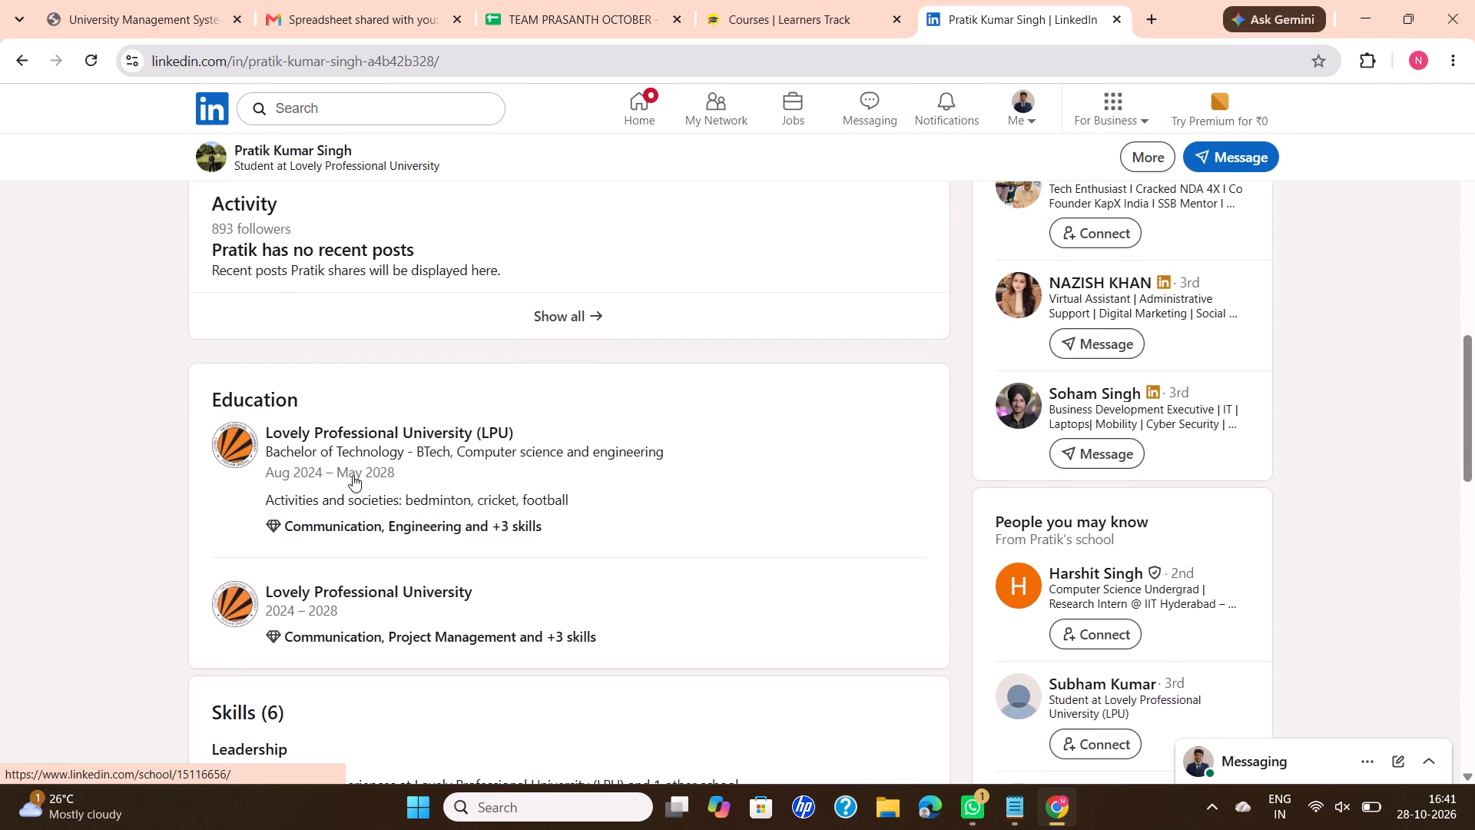
scroll(353, 475, "up", 4)
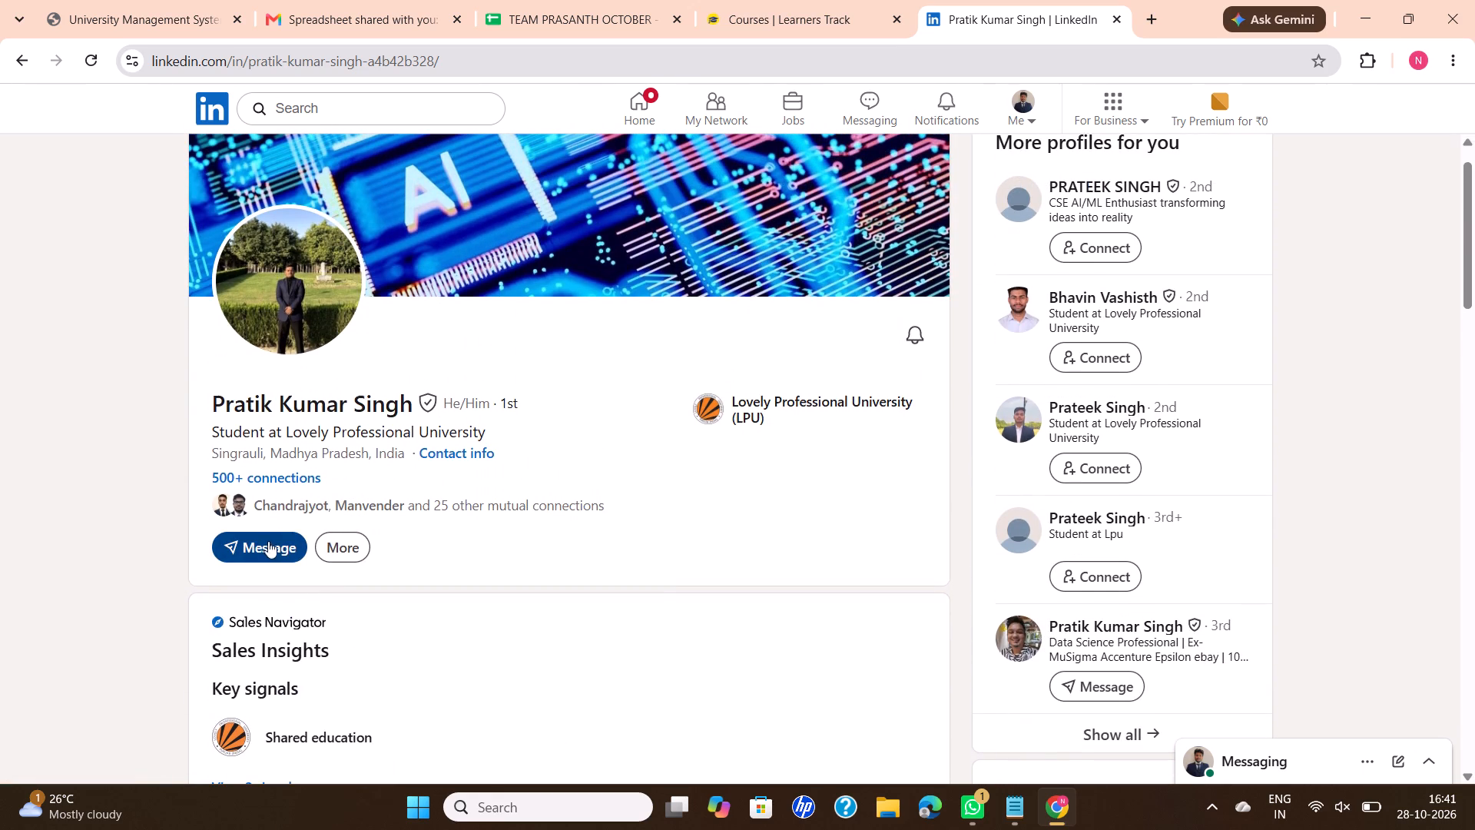
Start a new LinkedIn message to this connection, ready for writing in the empty message body.
left_click(266, 544)
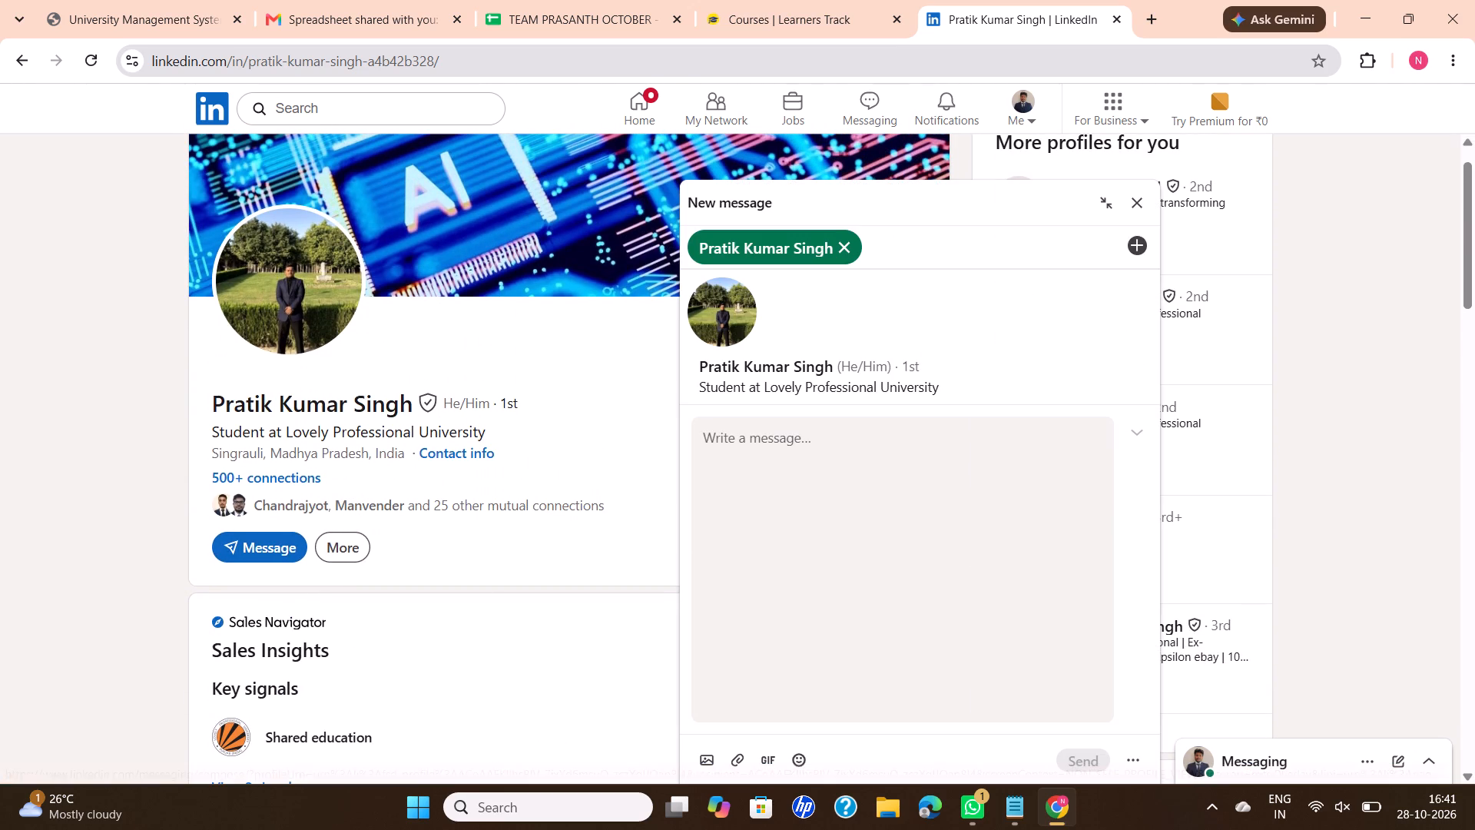
left_click(785, 471)
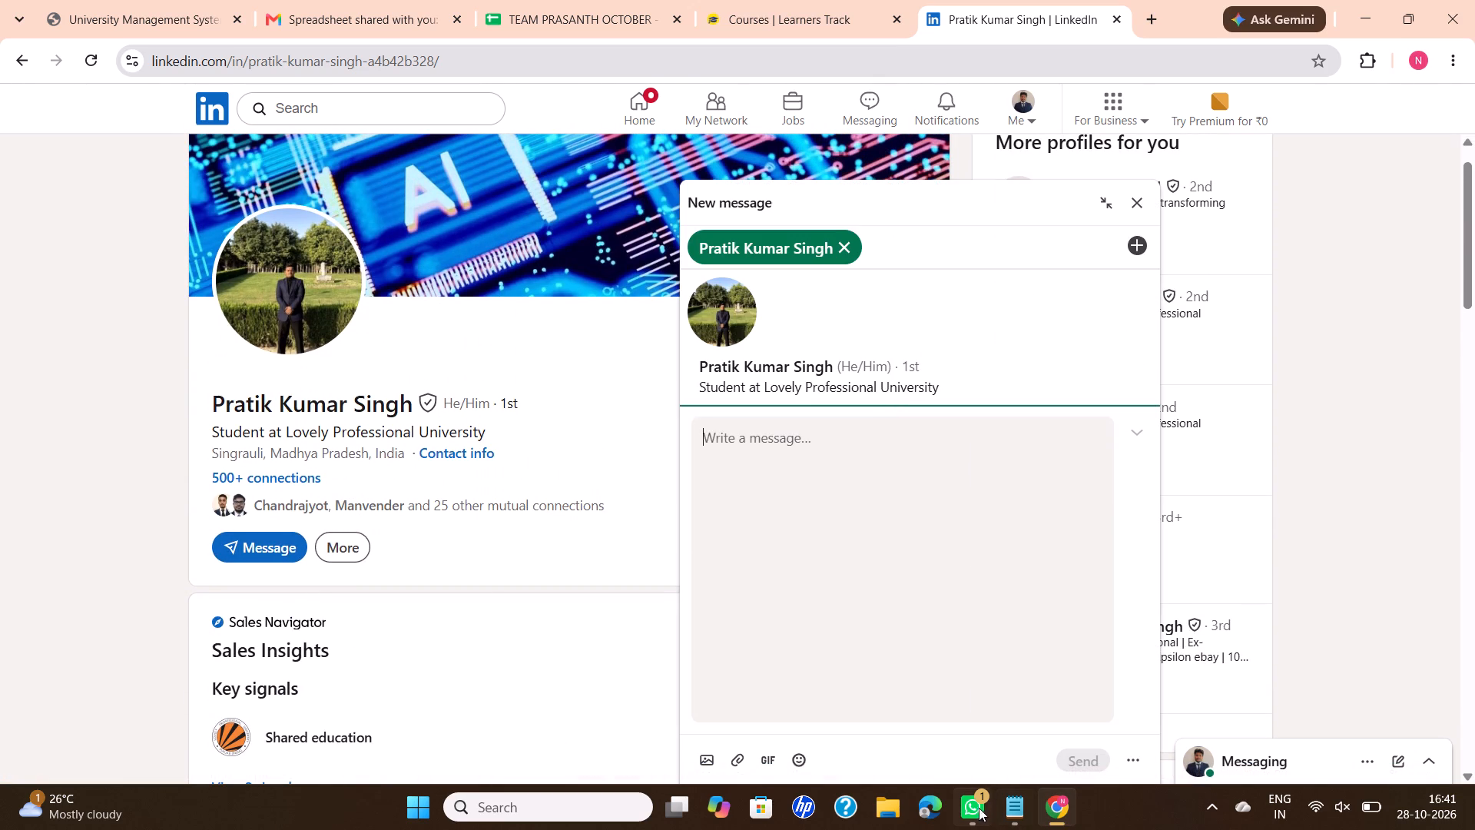
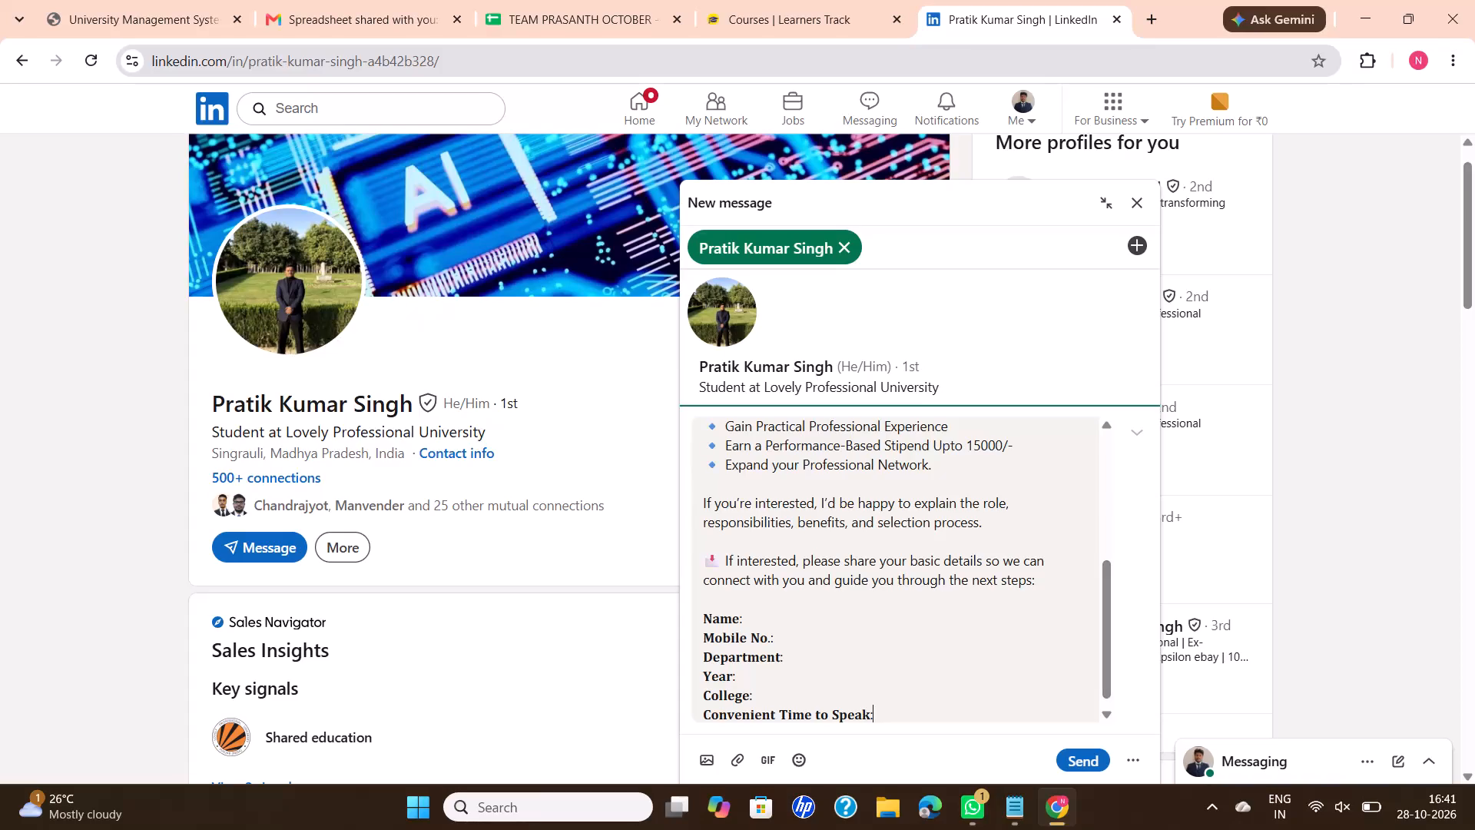
Send the drafted GROW GRID opportunity message requesting basic details to this connection and close the conversation.
left_click(1075, 755)
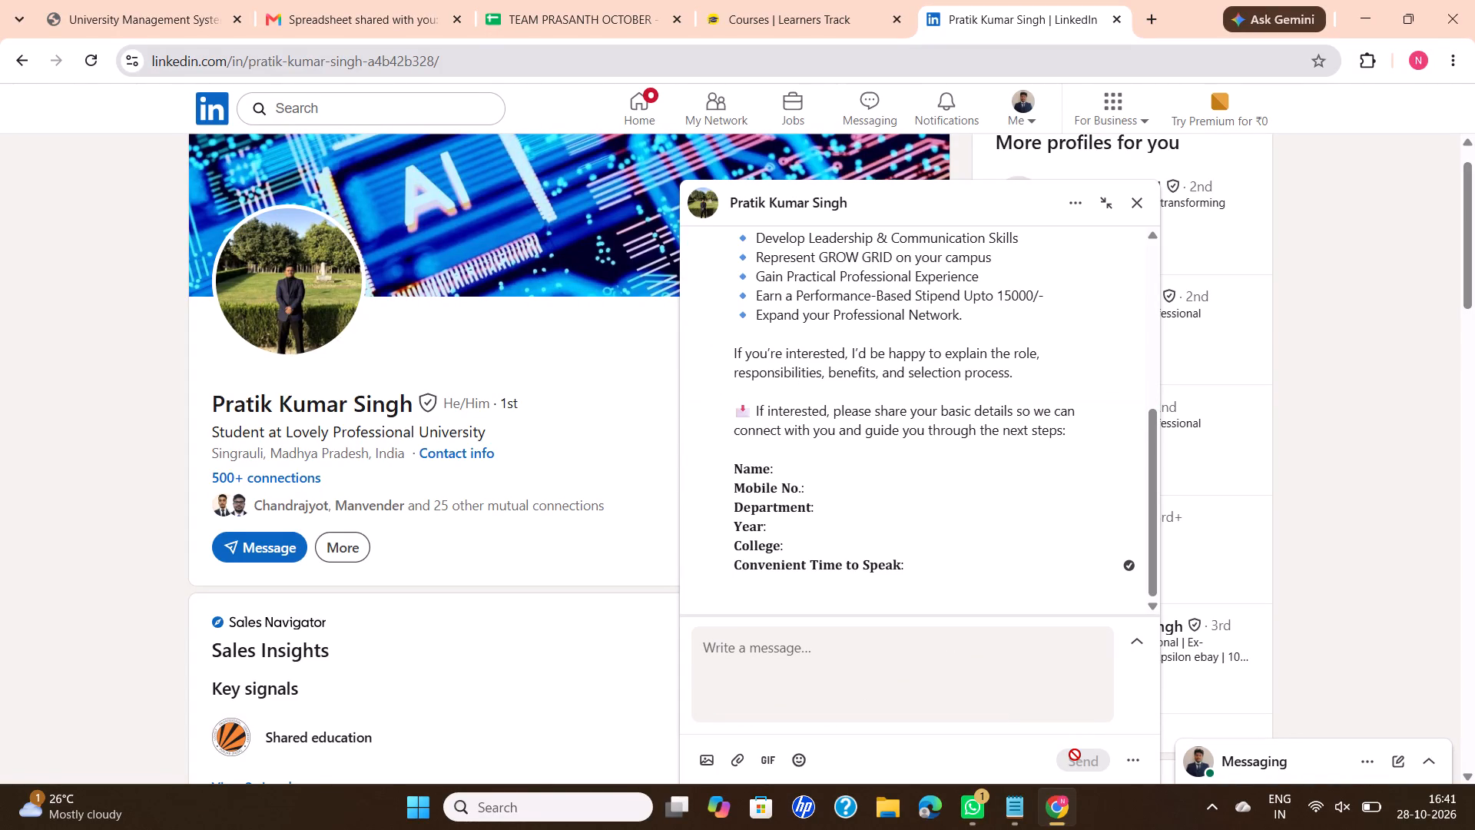
scroll(965, 534, "down", 1)
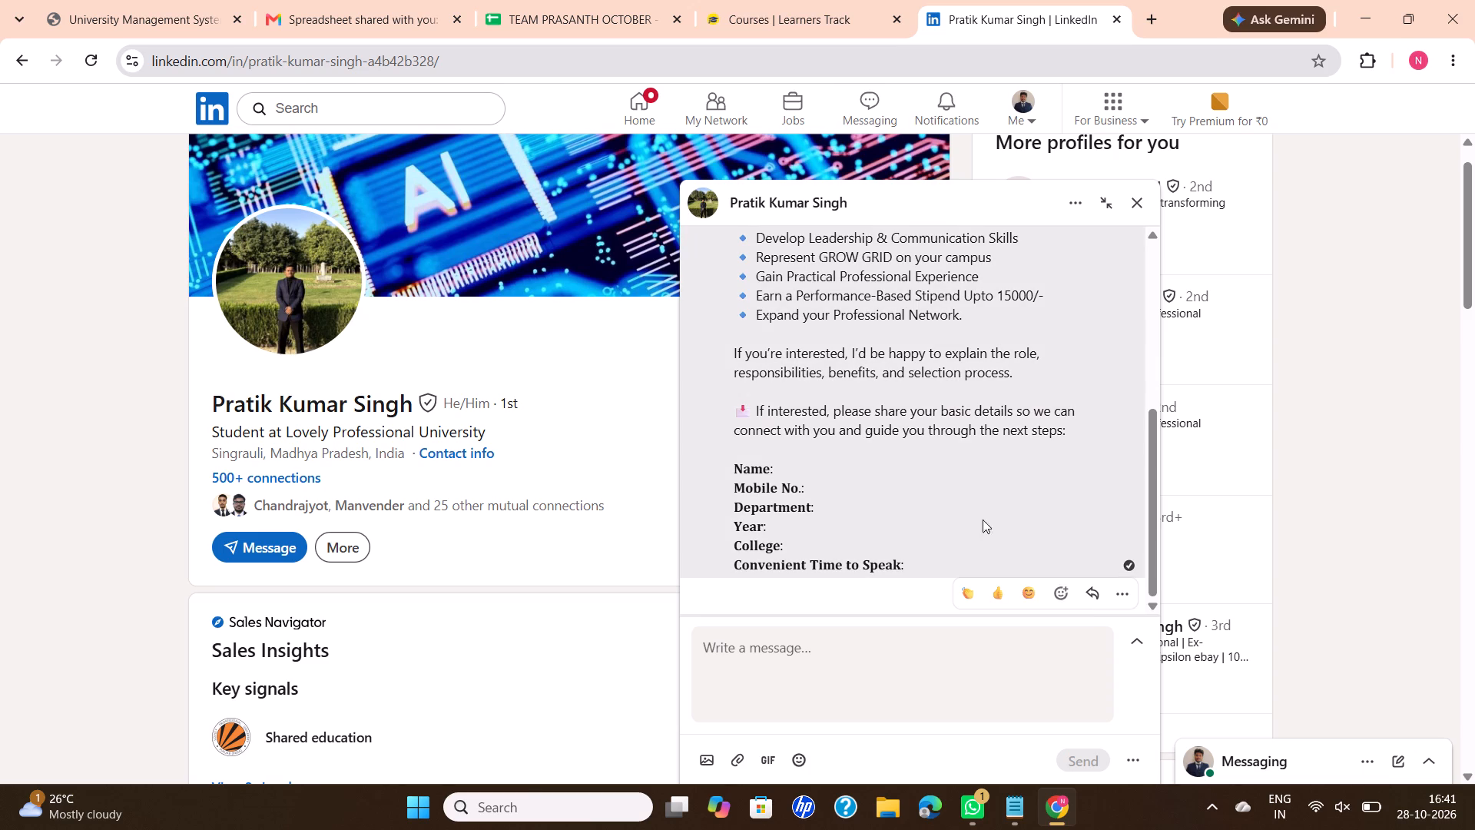
left_click(1129, 209)
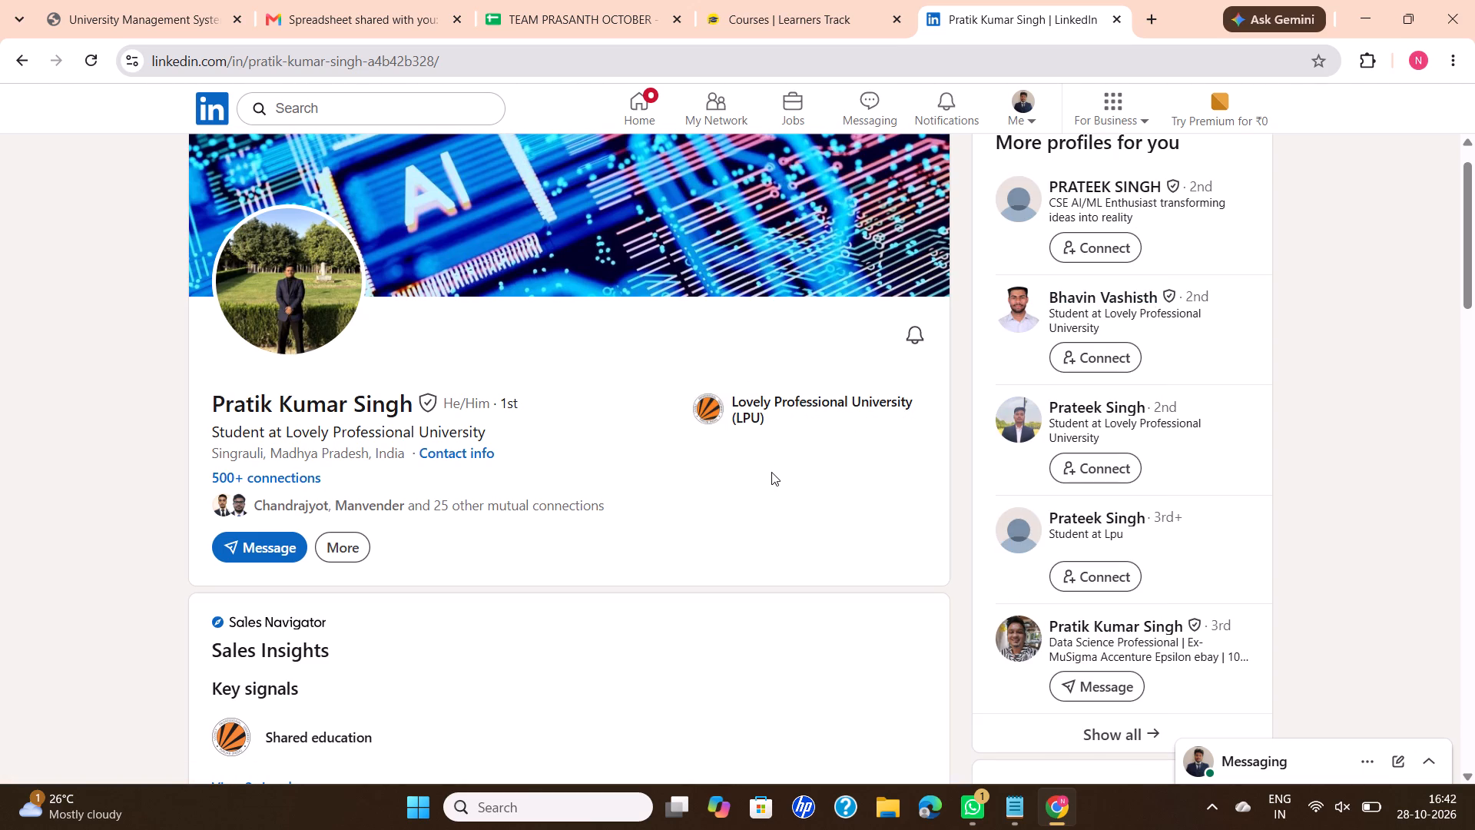
Review the Education section on the messaged connection's profile.
scroll(1123, 533, "down", 4)
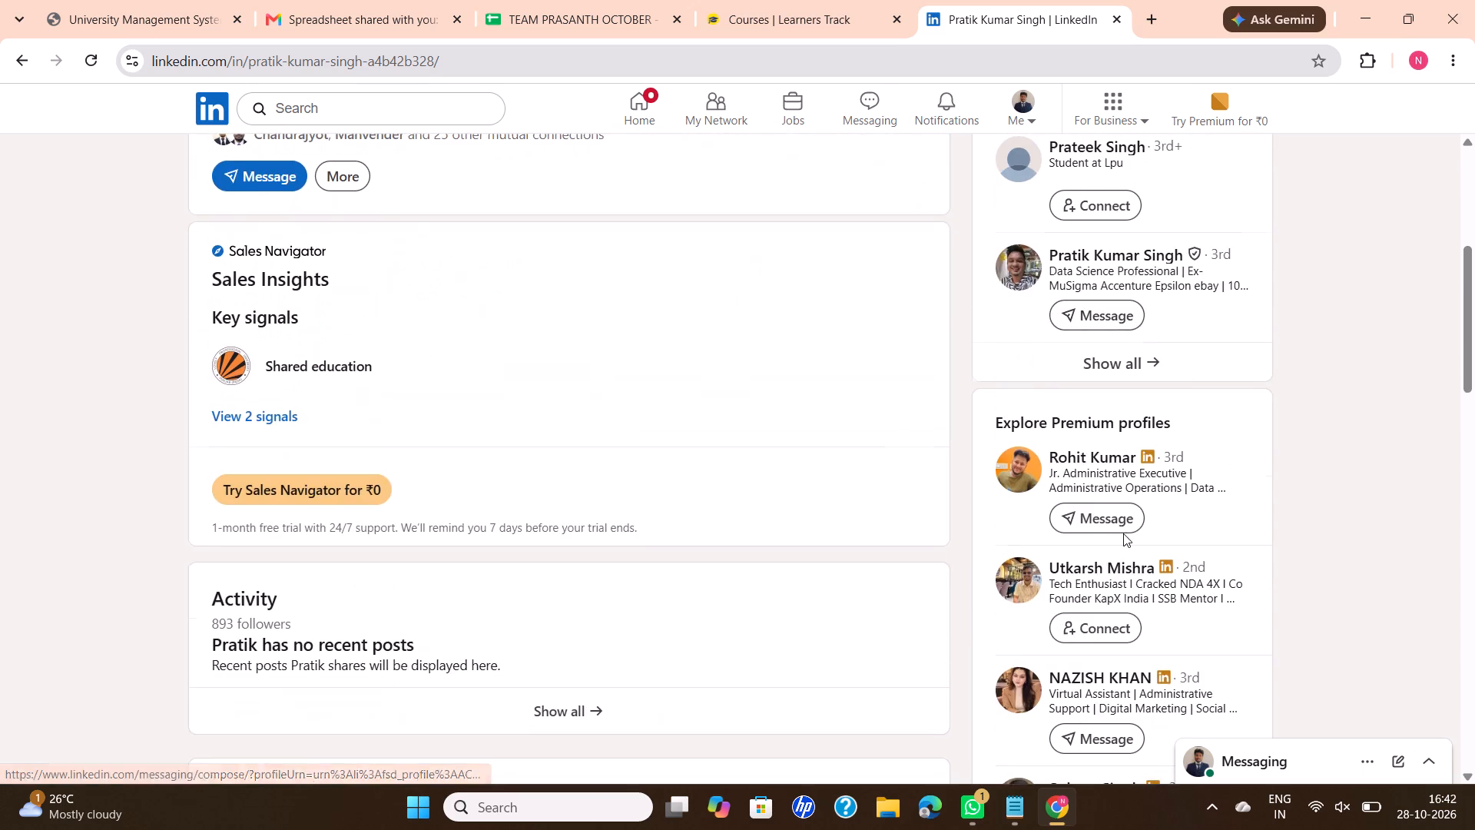
scroll(1123, 533, "down", 2)
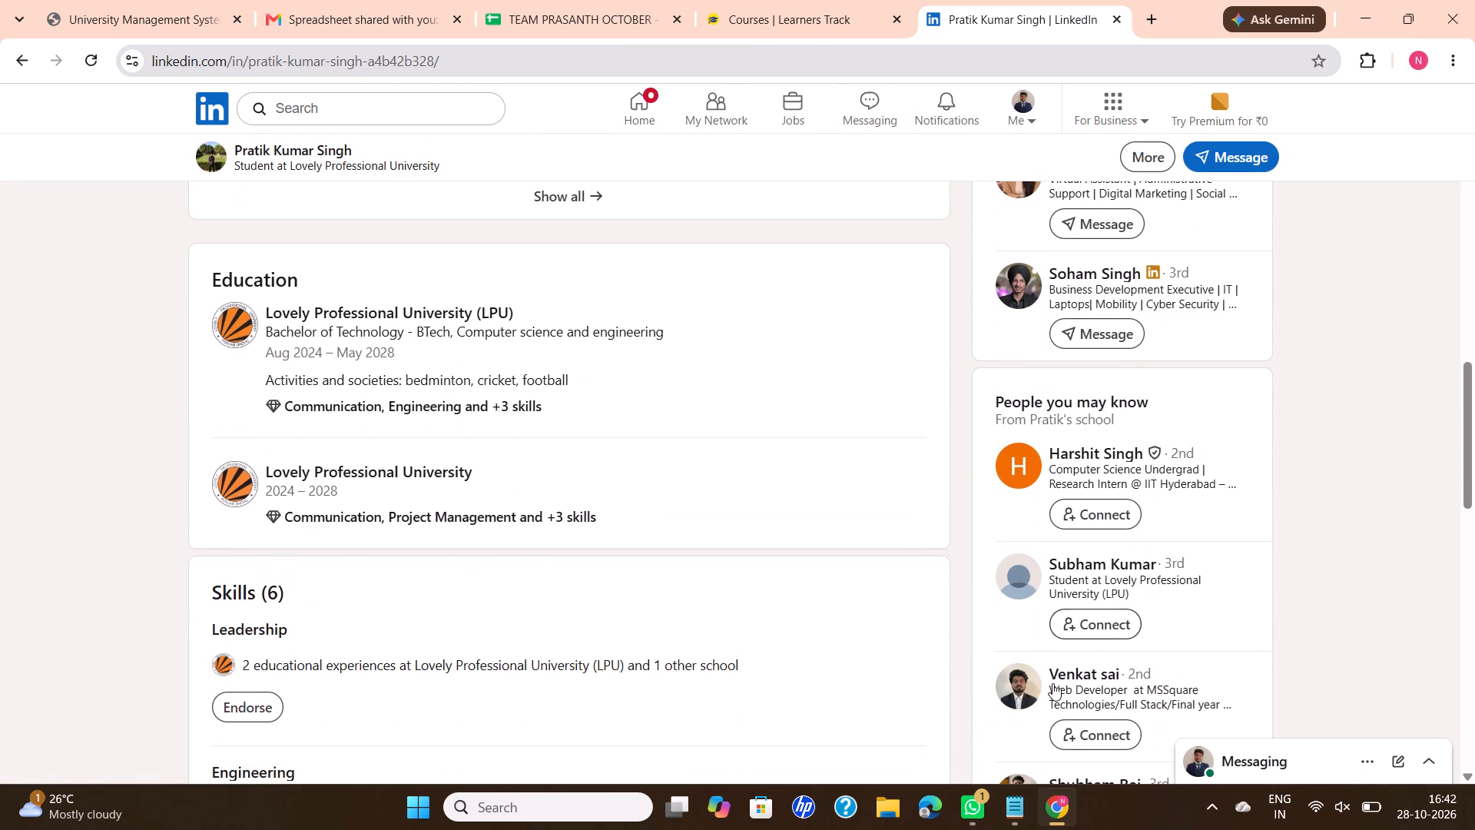
scroll(847, 555, "up", 6)
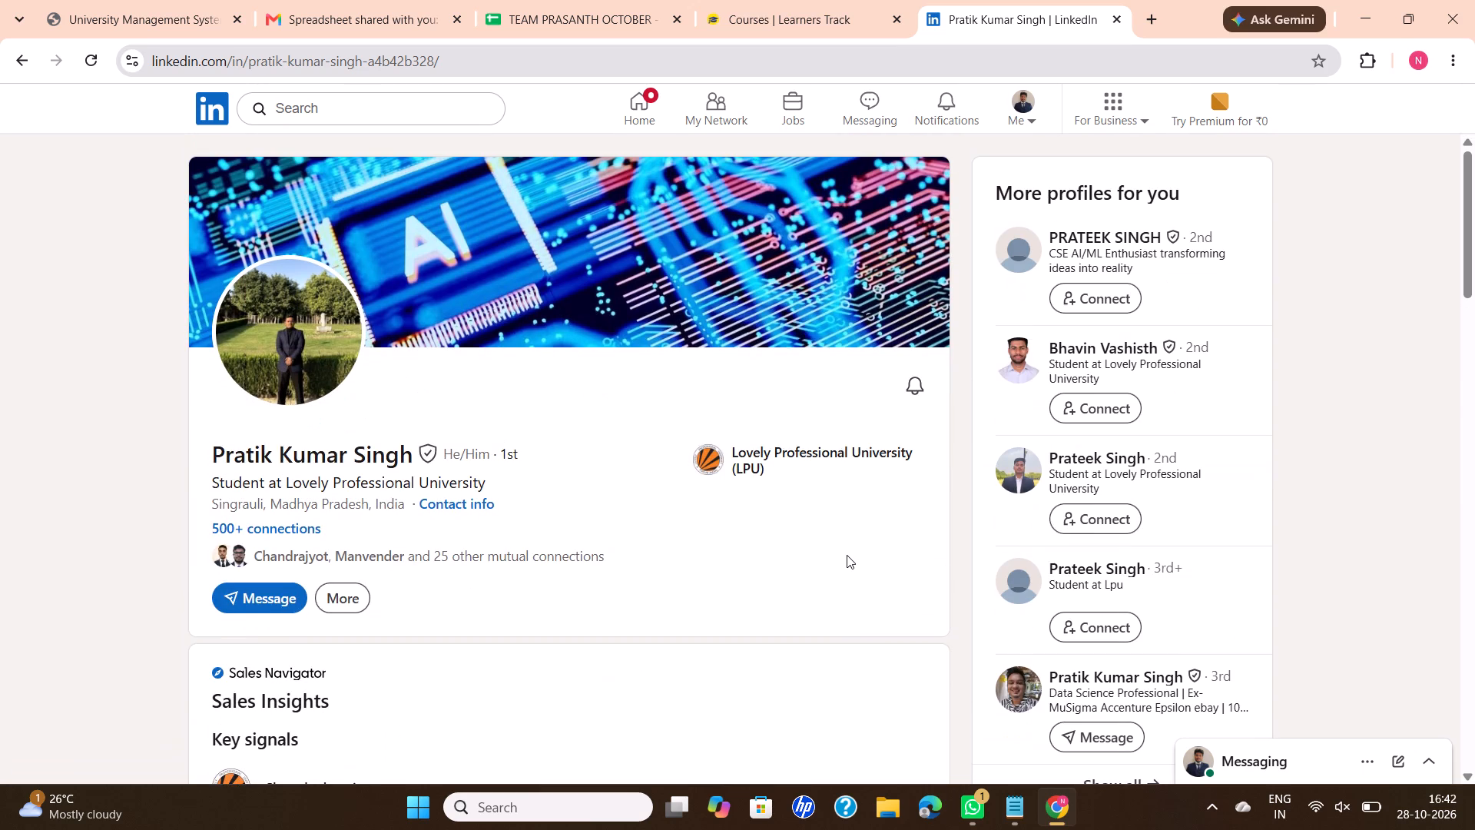
Return to the connections list and open the profile of the CSE undergrad and aspiring data scientist connected on October 19, 2026.
scroll(723, 573, "right", 4)
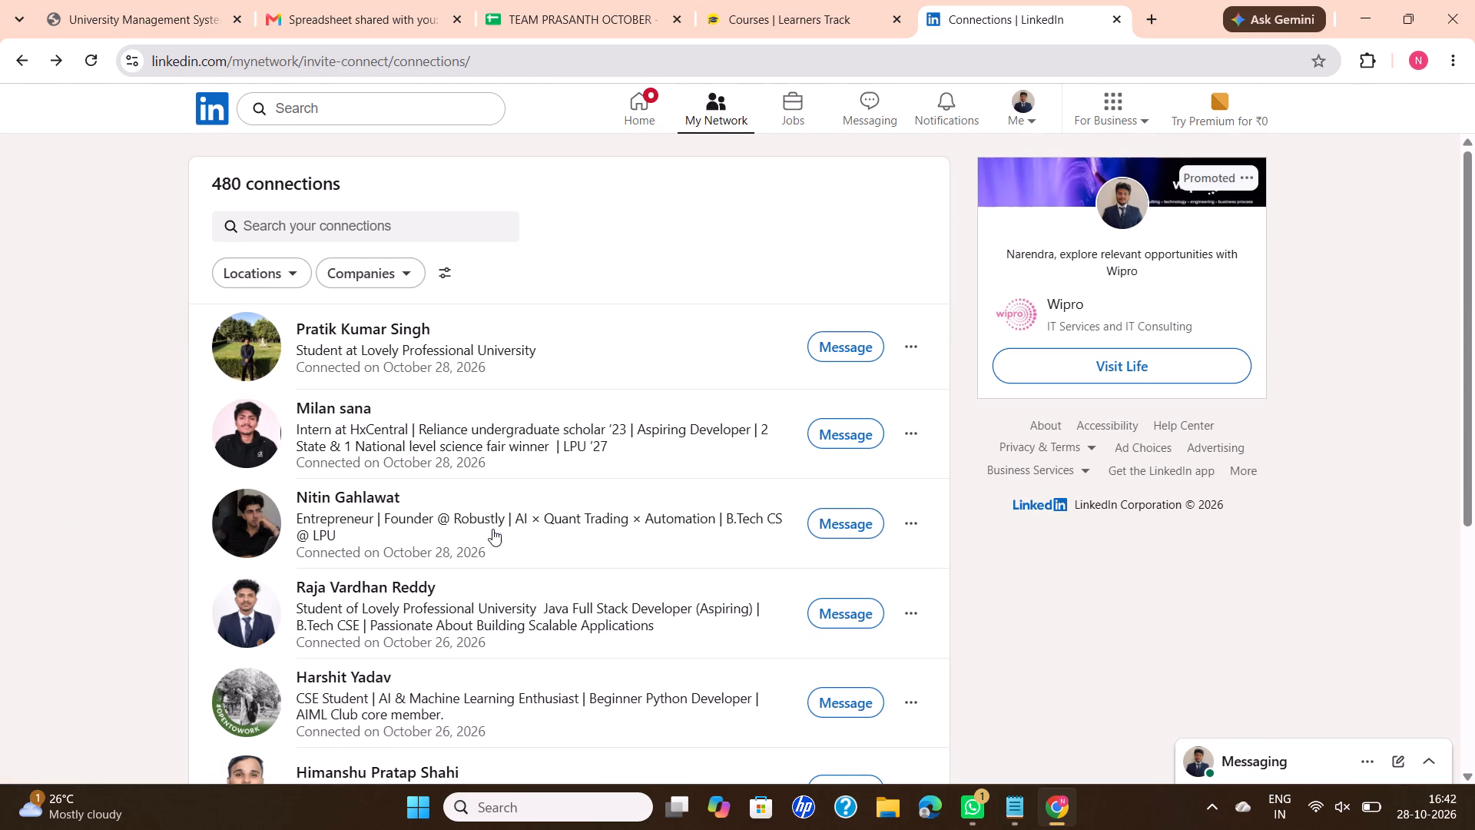
scroll(462, 576, "down", 1)
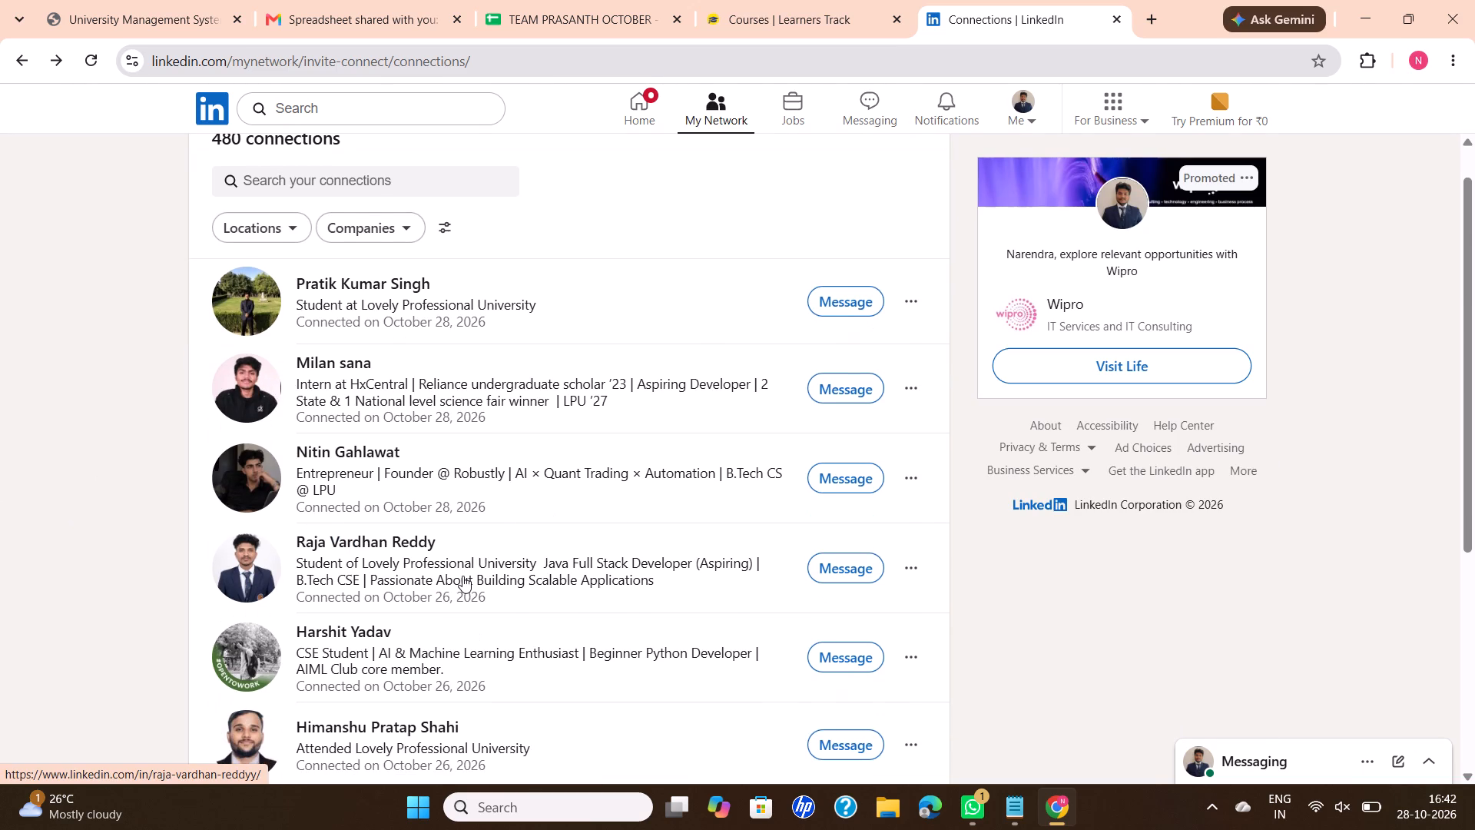
scroll(462, 576, "down", 2)
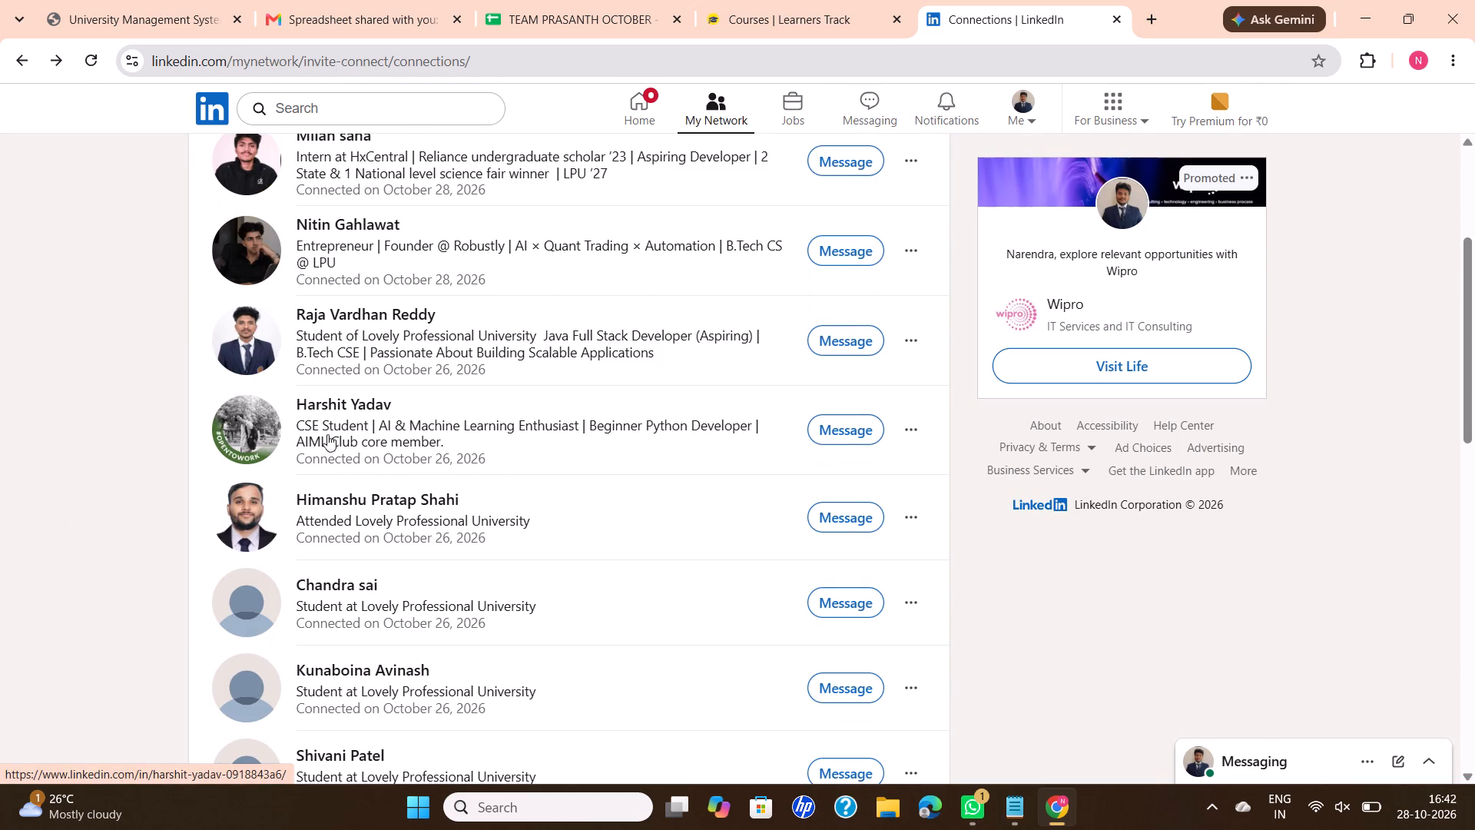
scroll(393, 489, "down", 1)
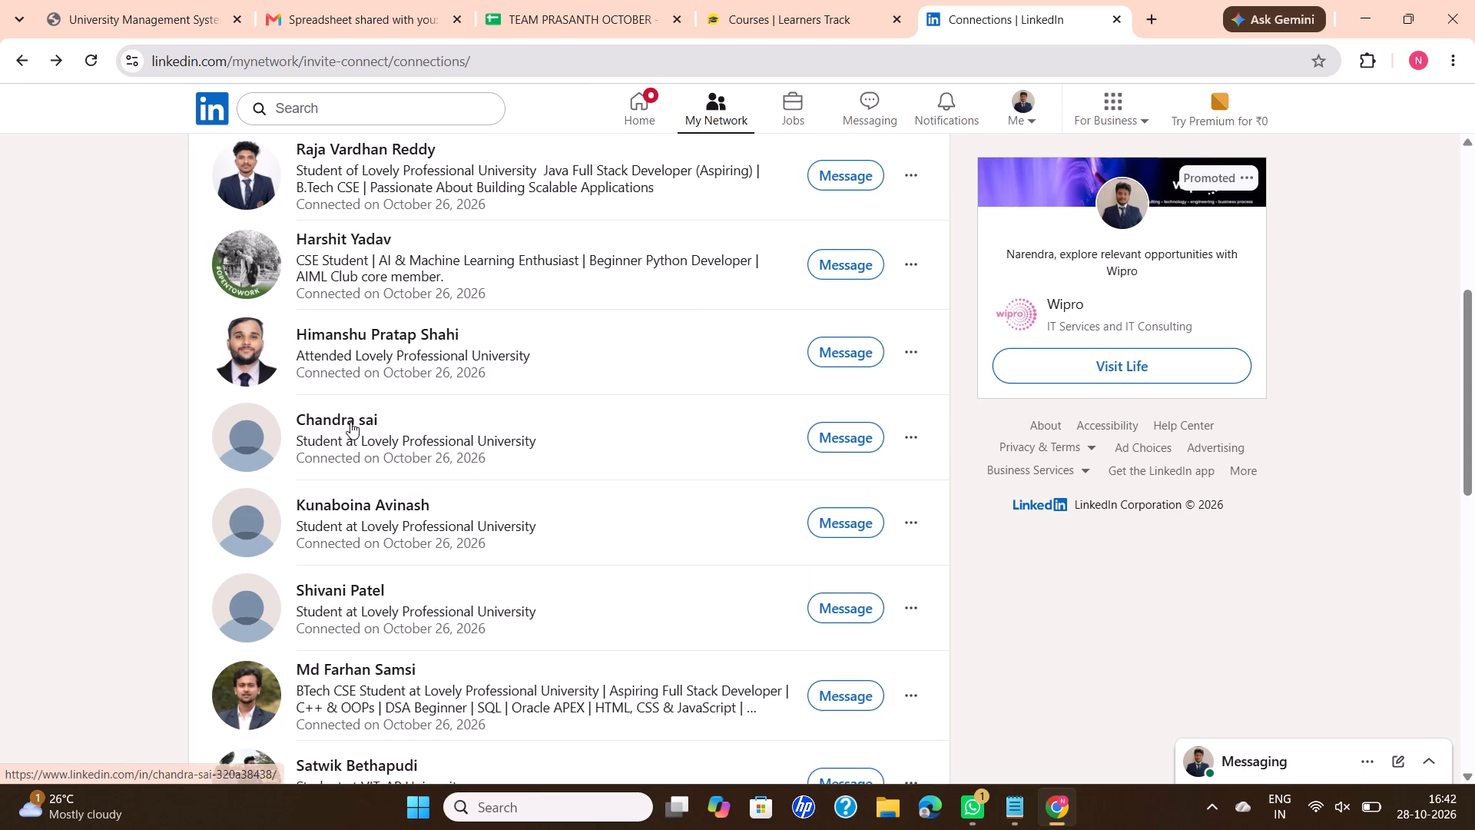
scroll(350, 422, "down", 5)
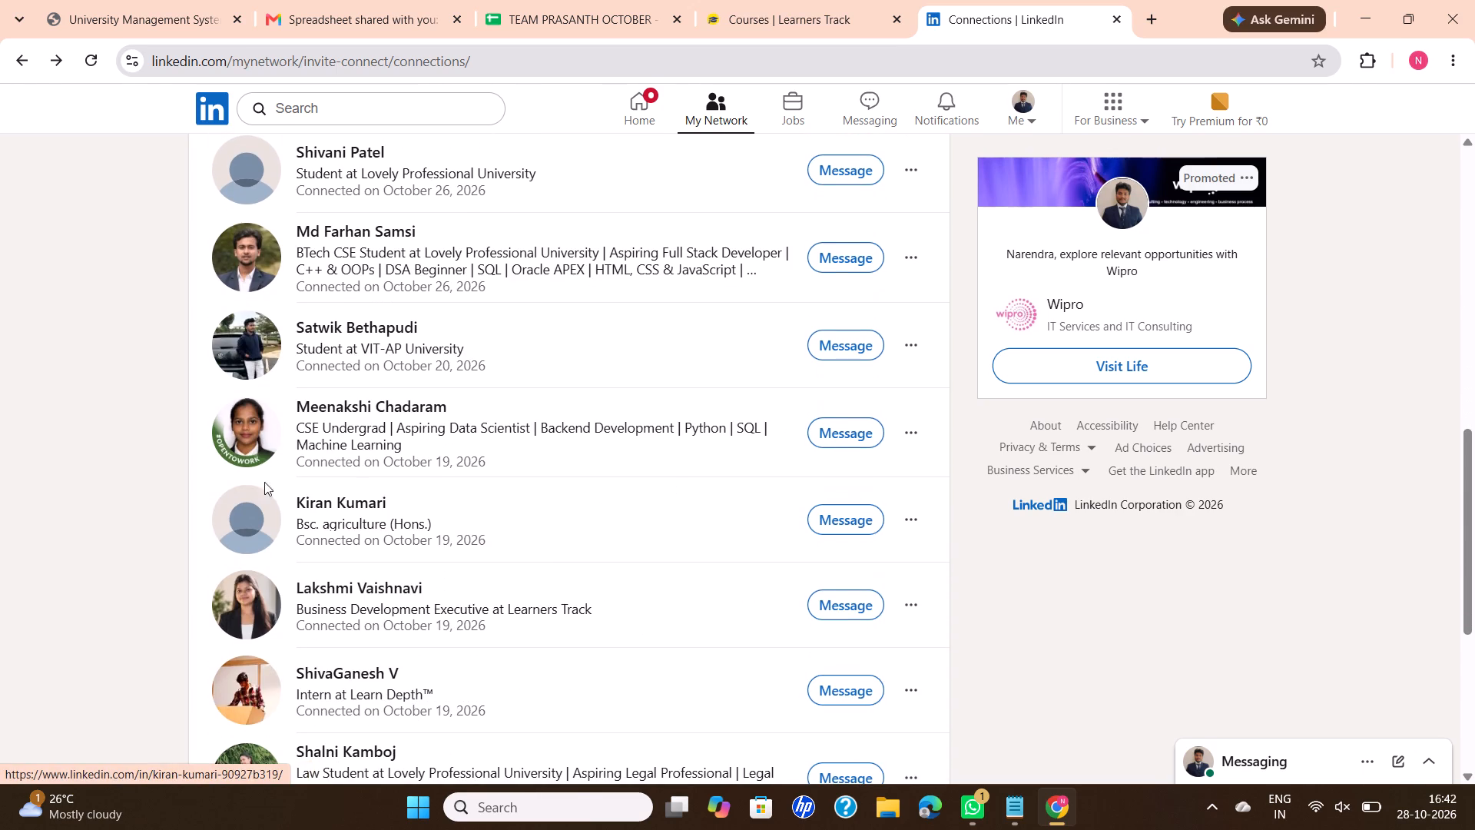
left_click(356, 438)
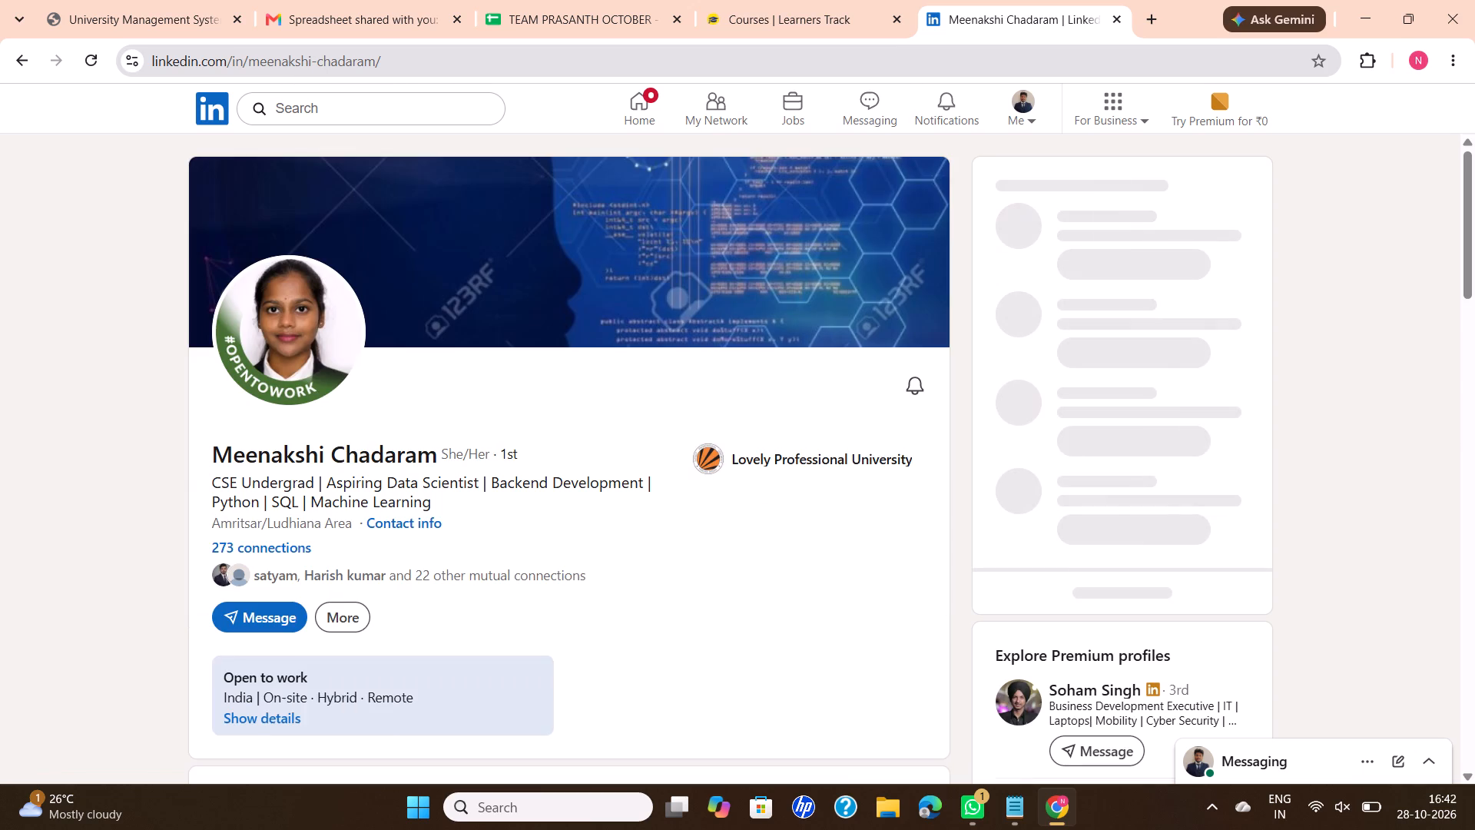
Look over the aspiring data scientist's profile, including the Activity and Sales Insights sections.
scroll(423, 589, "down", 4)
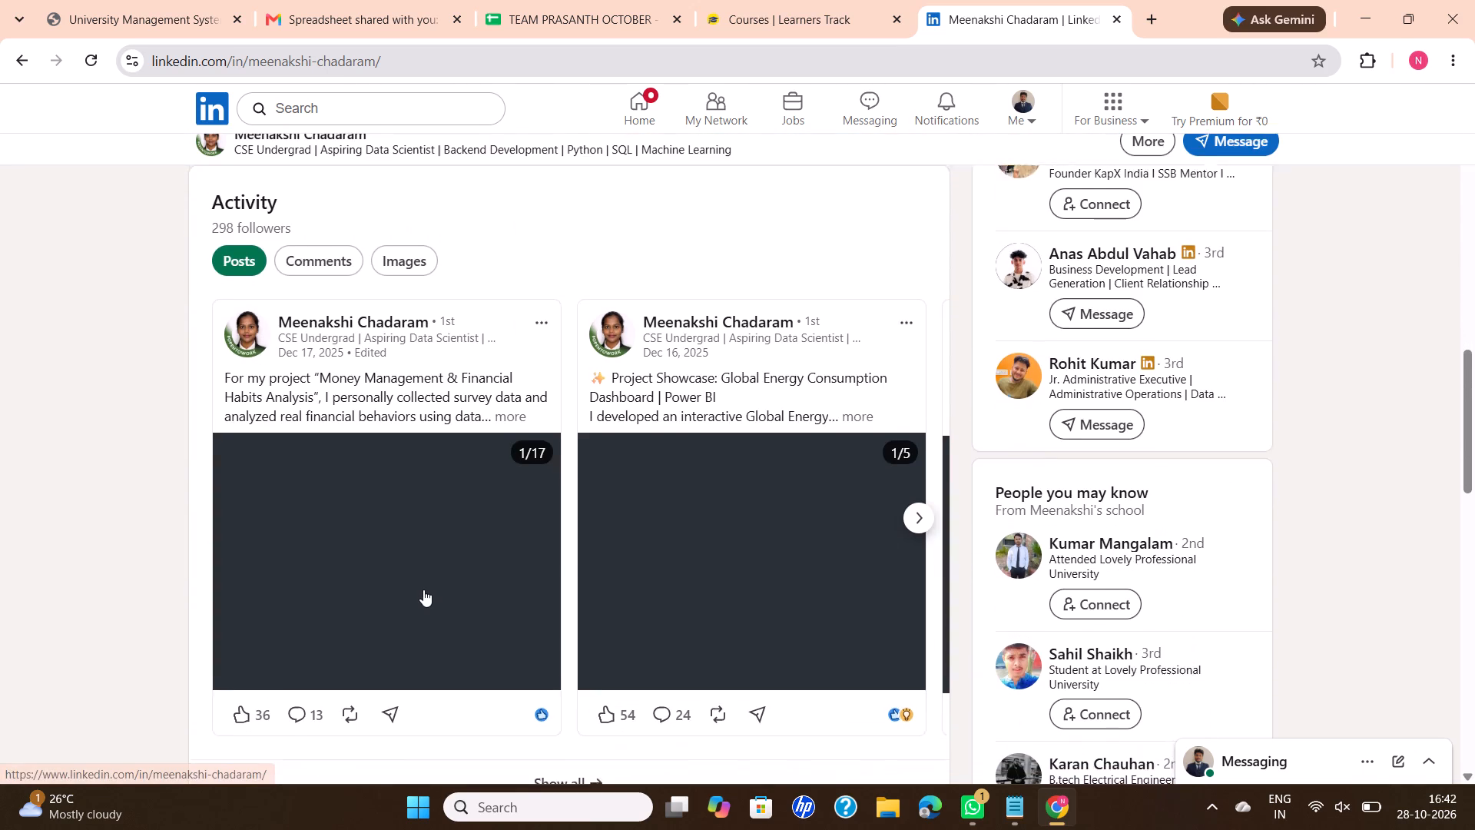
scroll(423, 589, "up", 3)
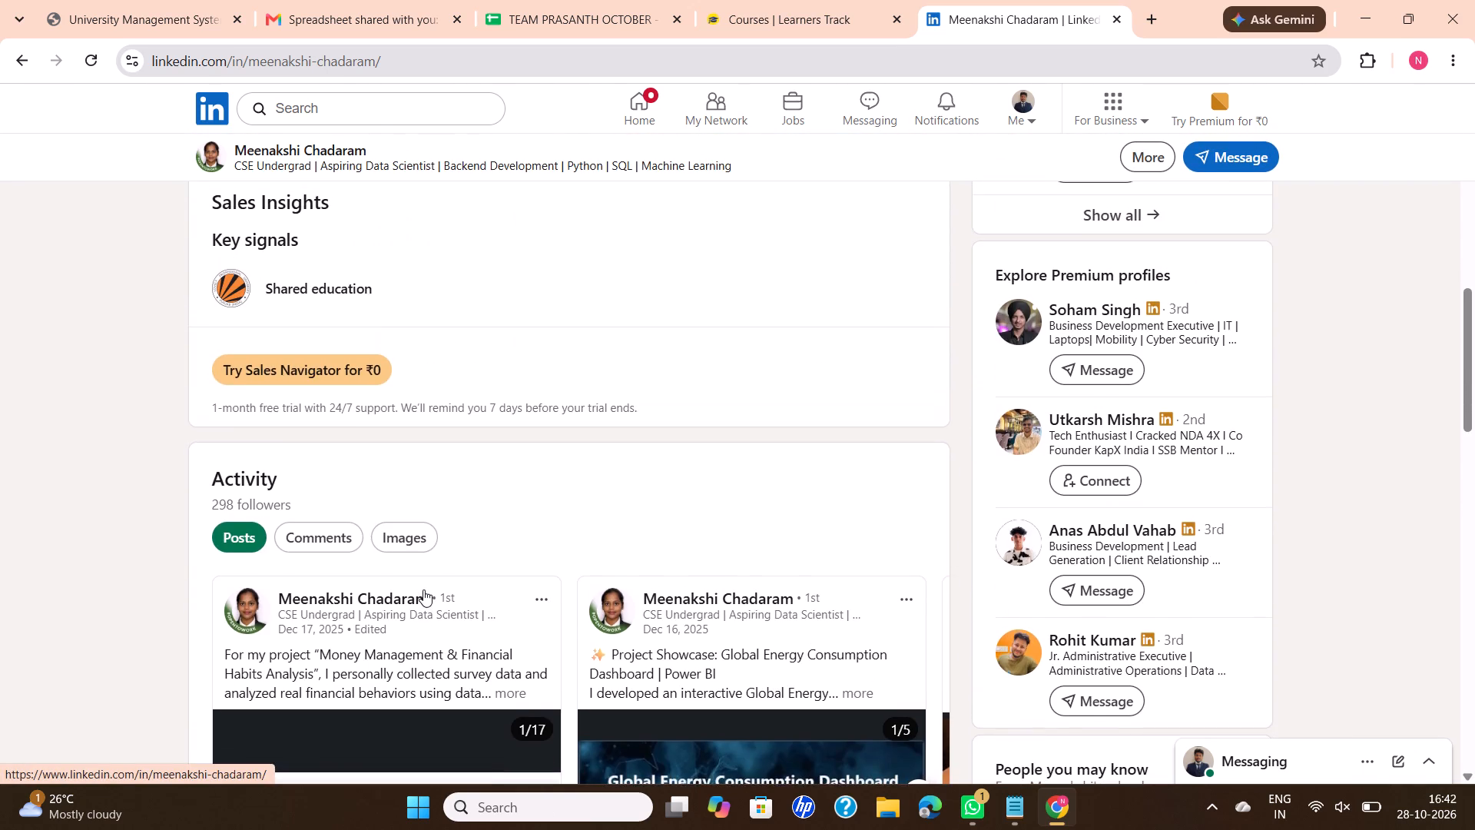
scroll(423, 589, "up", 7)
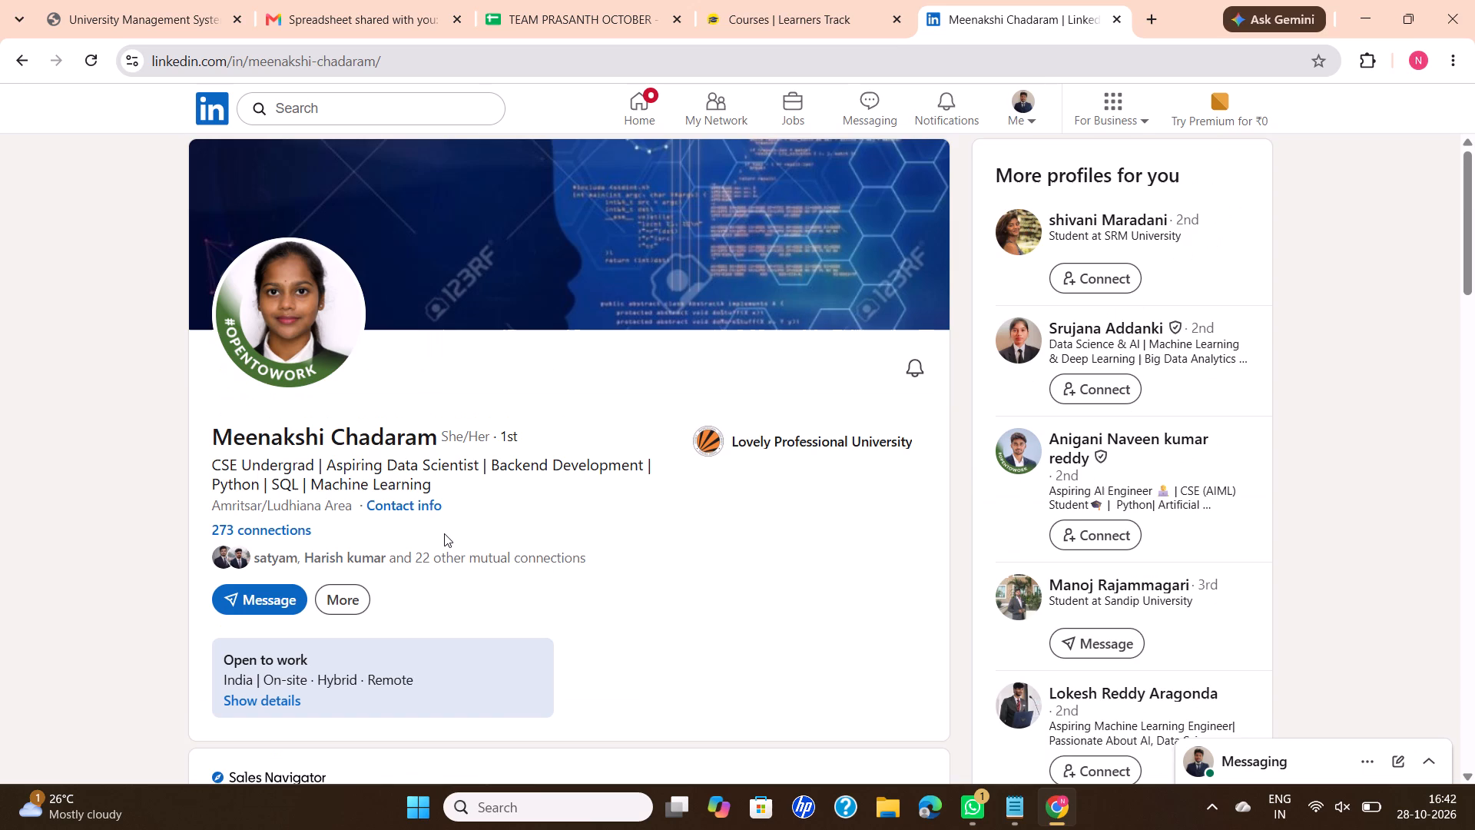
Return to the connections list and open the profile of the Talent Acquisition Specialist HR connected on October 12, 2026.
scroll(444, 533, "right", 7)
scroll(444, 533, "down", 5)
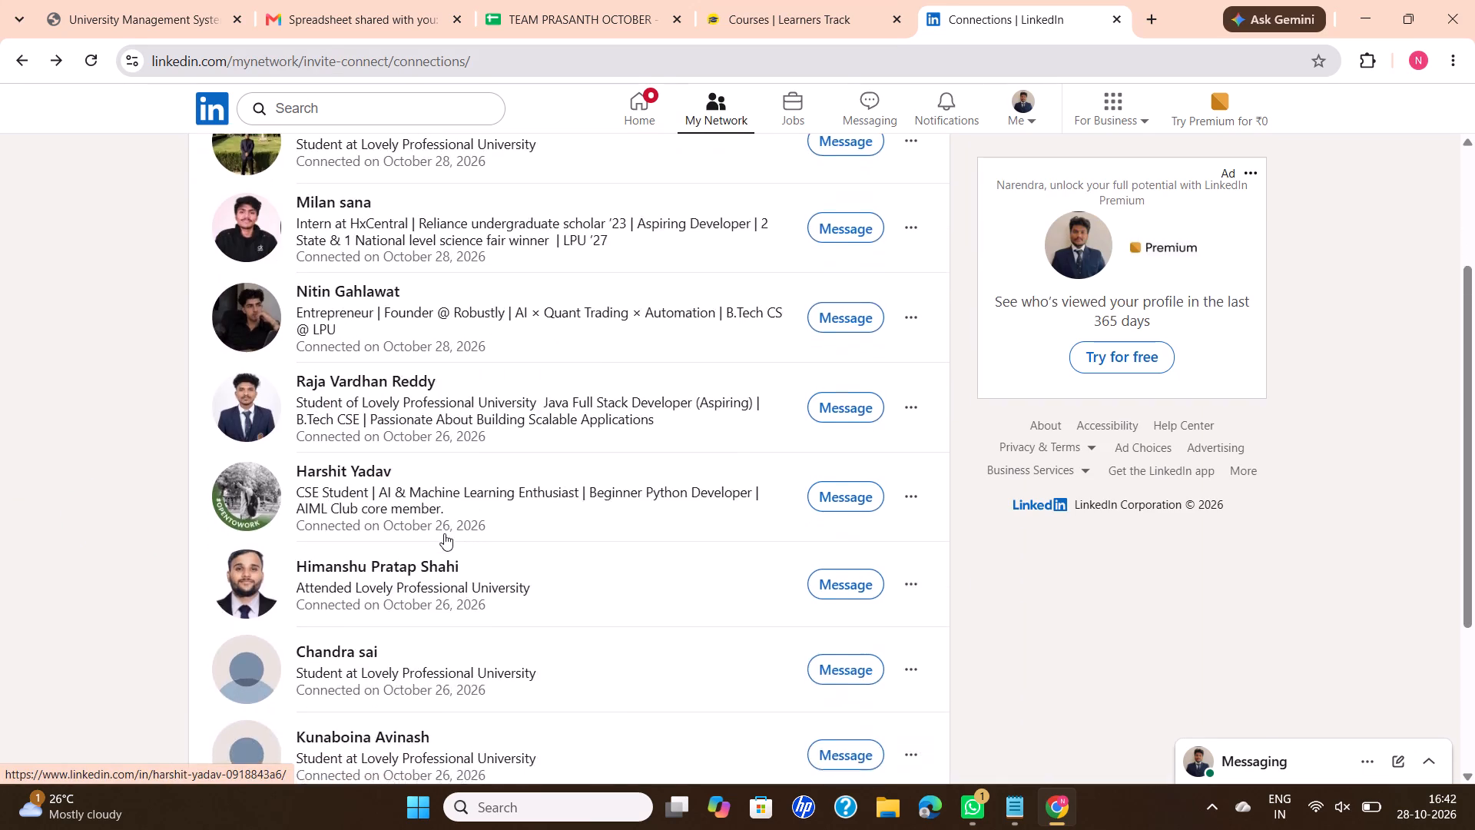
scroll(444, 533, "down", 4)
scroll(435, 393, "down", 1)
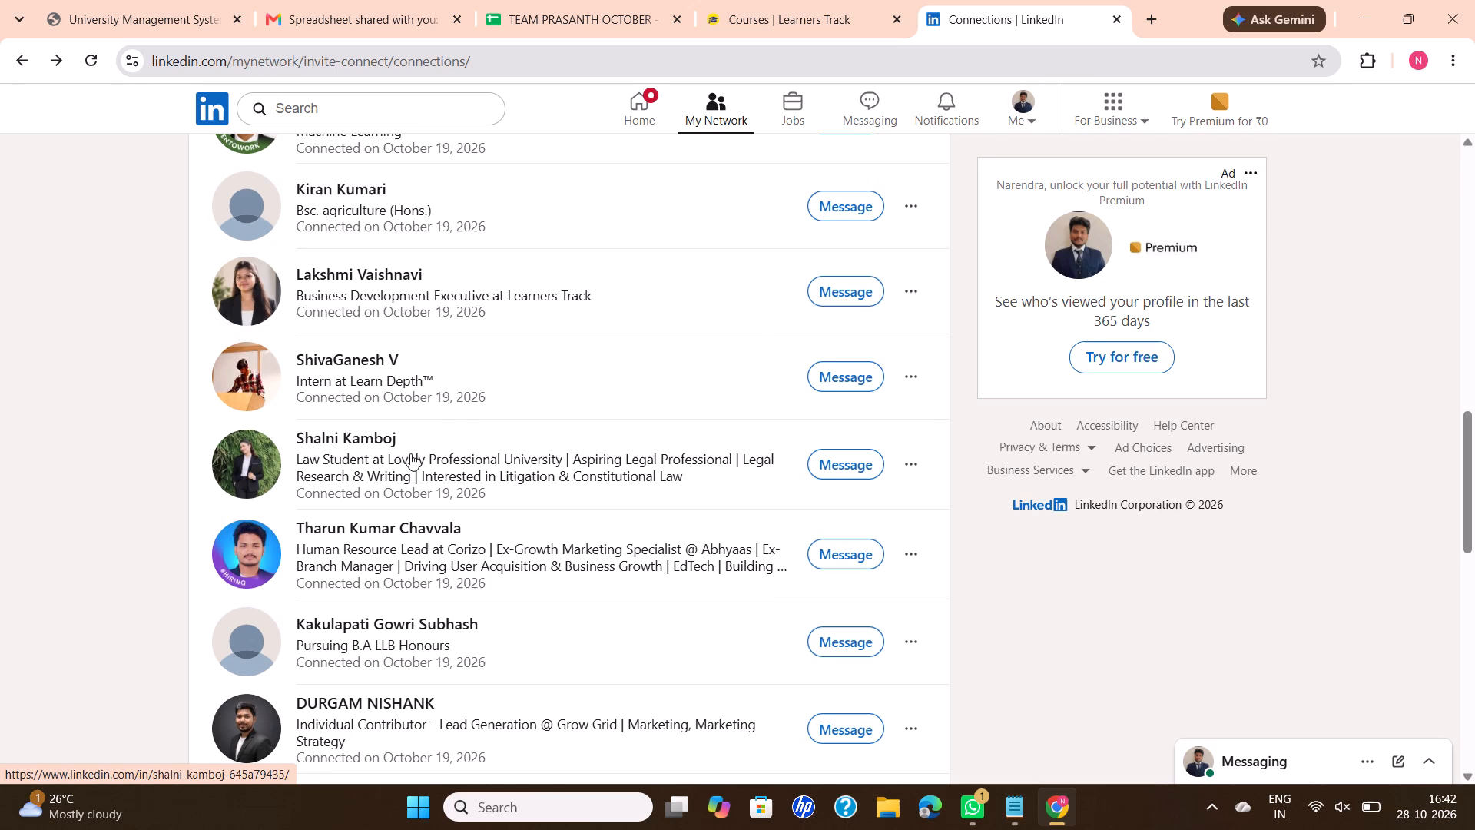
scroll(410, 453, "down", 1)
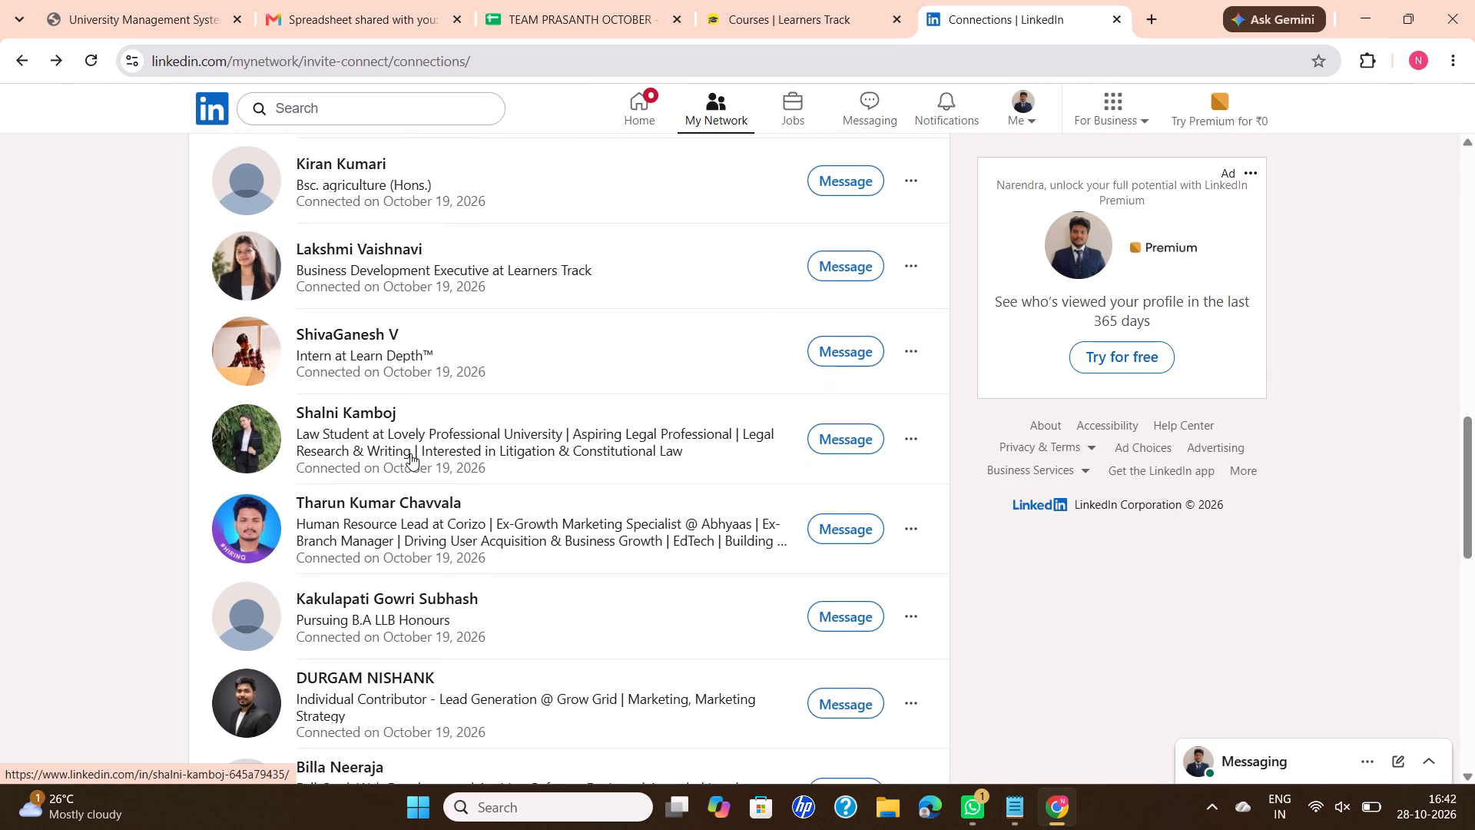
scroll(410, 453, "down", 4)
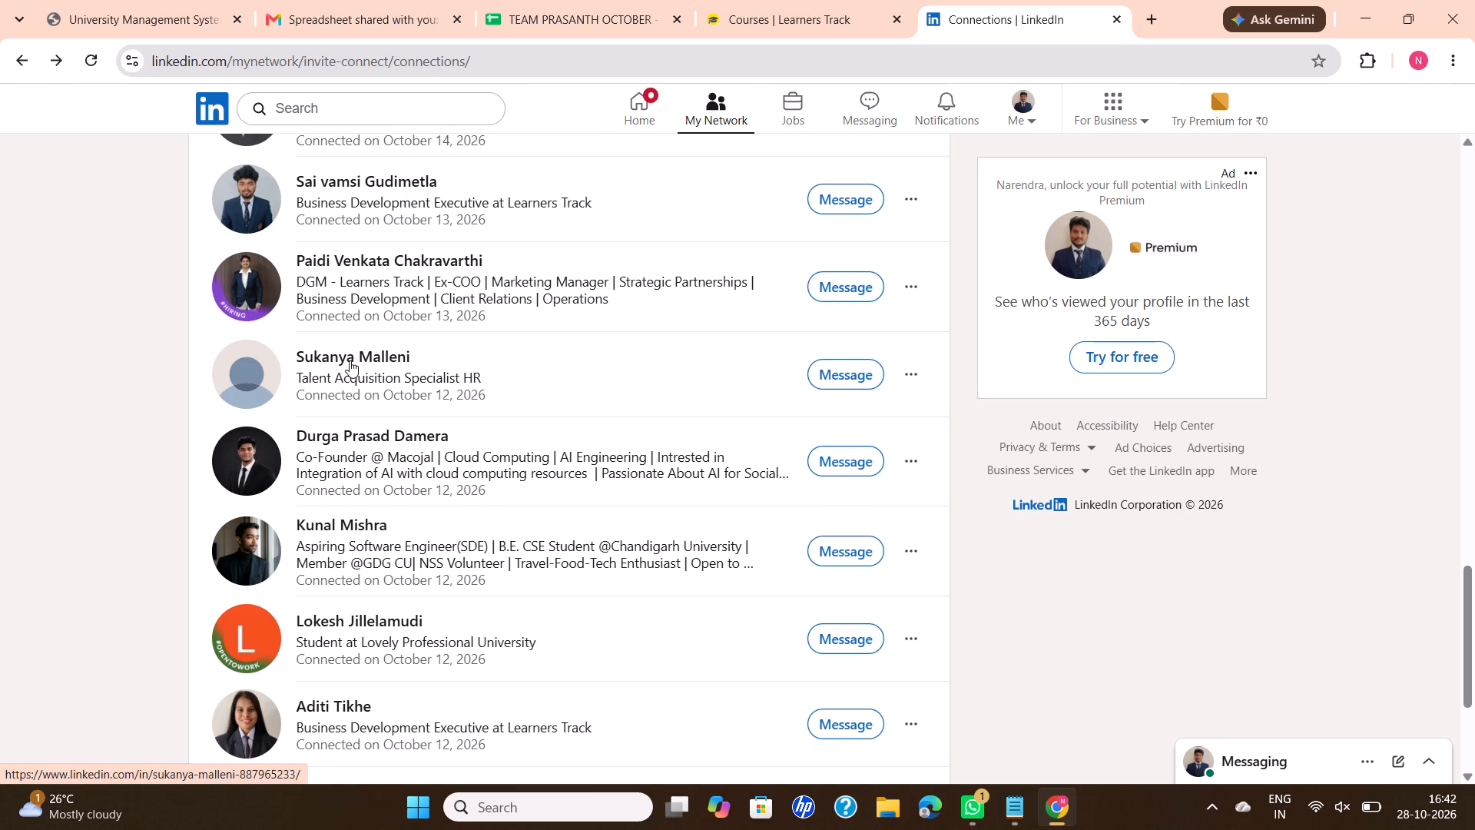
left_click(350, 360)
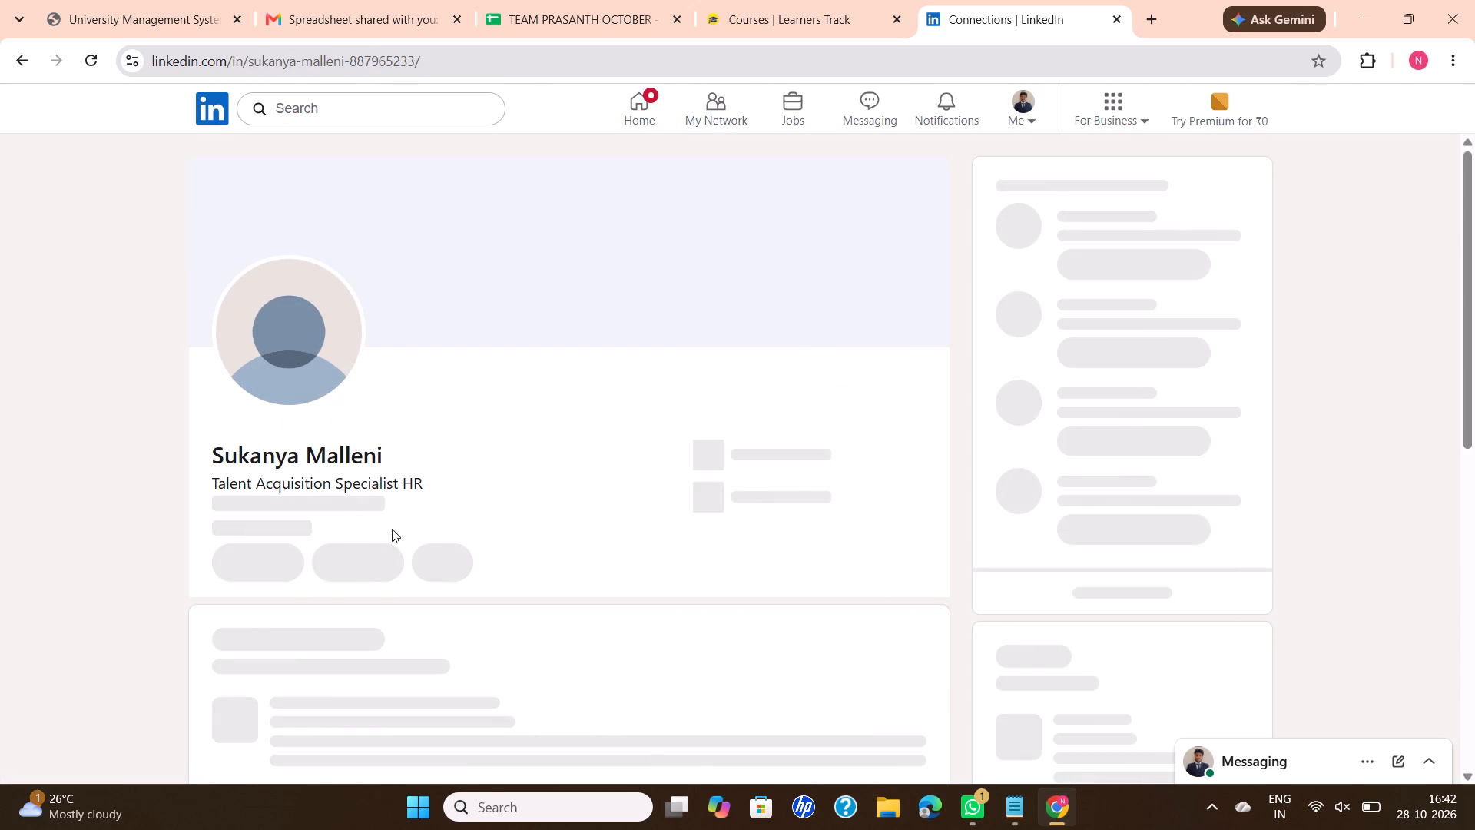
Go back to the connections and open the Lovely Professional University student's profile listed directly above the founder of SP& son's company.
scroll(392, 529, "right", 5)
scroll(392, 529, "down", 7)
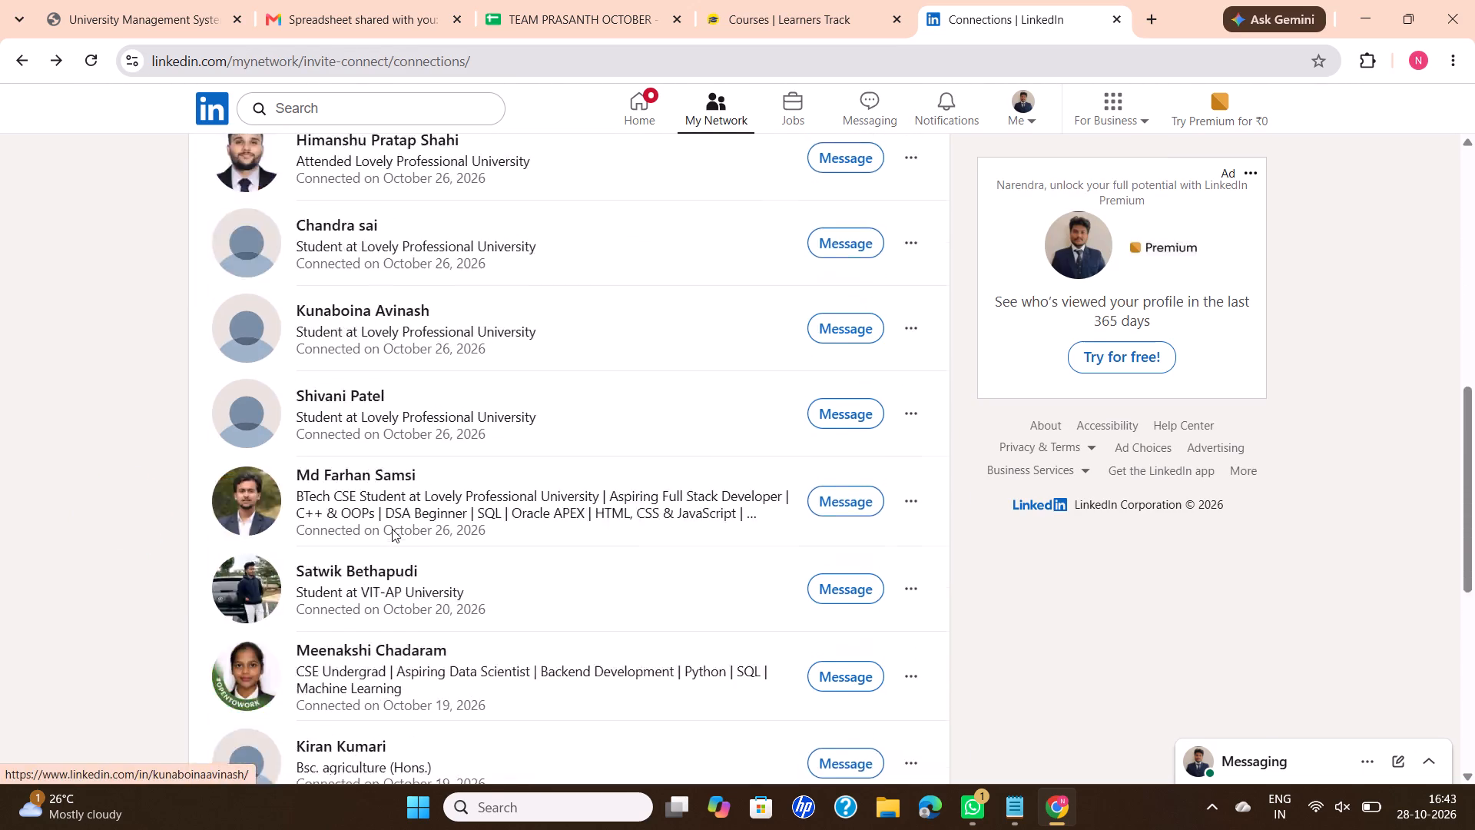
scroll(392, 529, "down", 15)
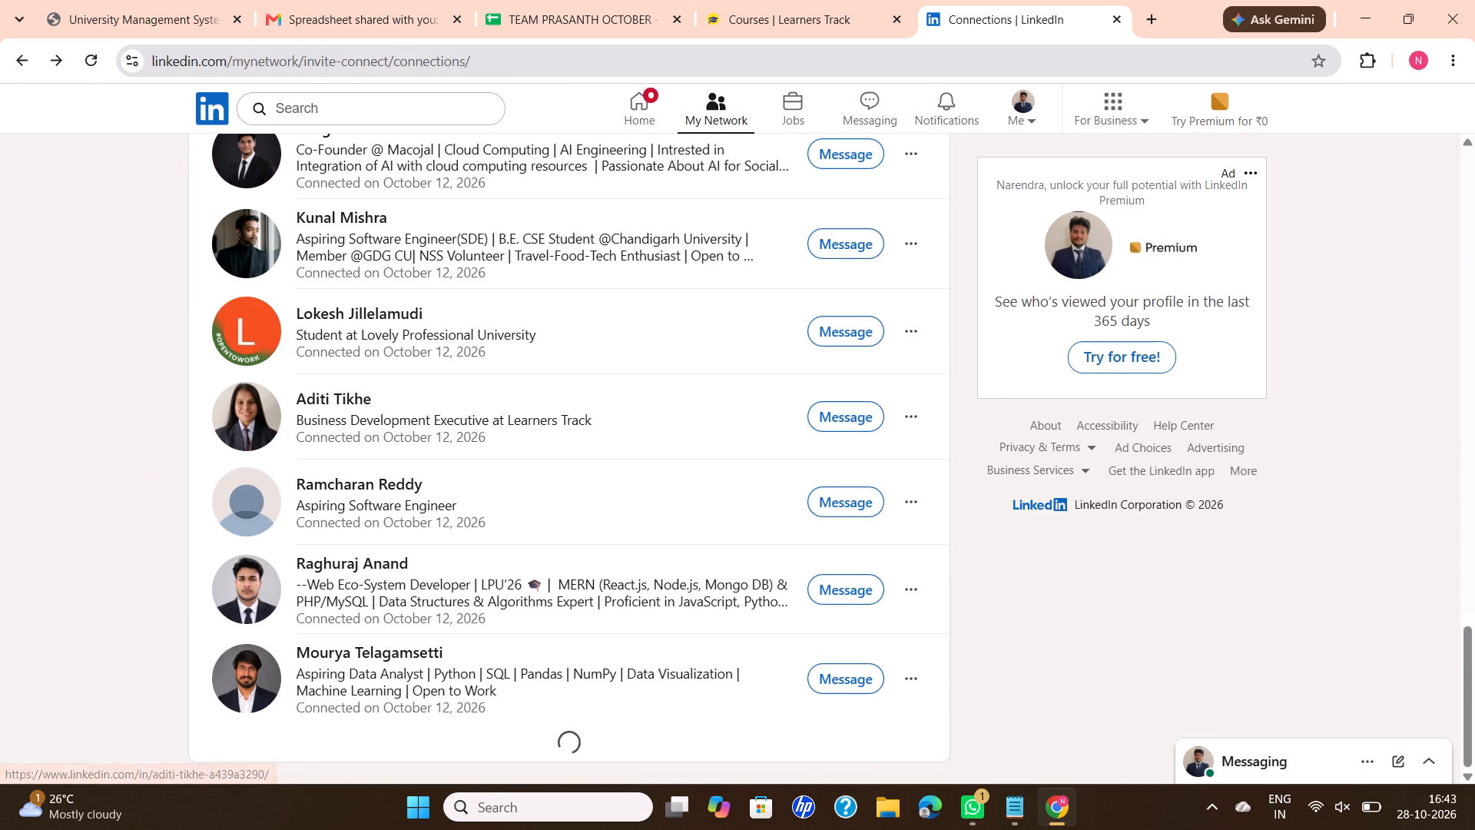
scroll(392, 529, "down", 7)
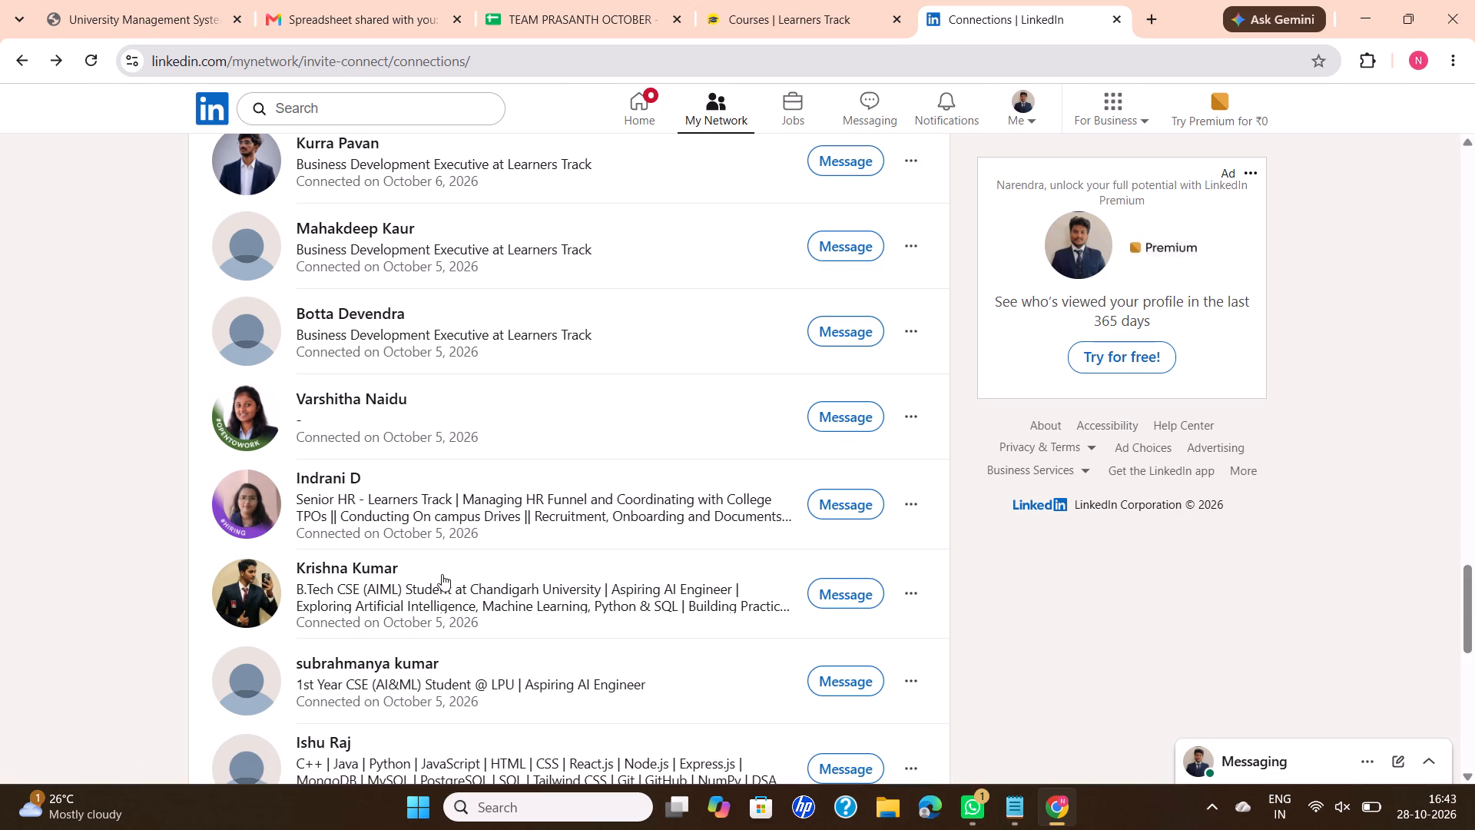
scroll(442, 574, "down", 6)
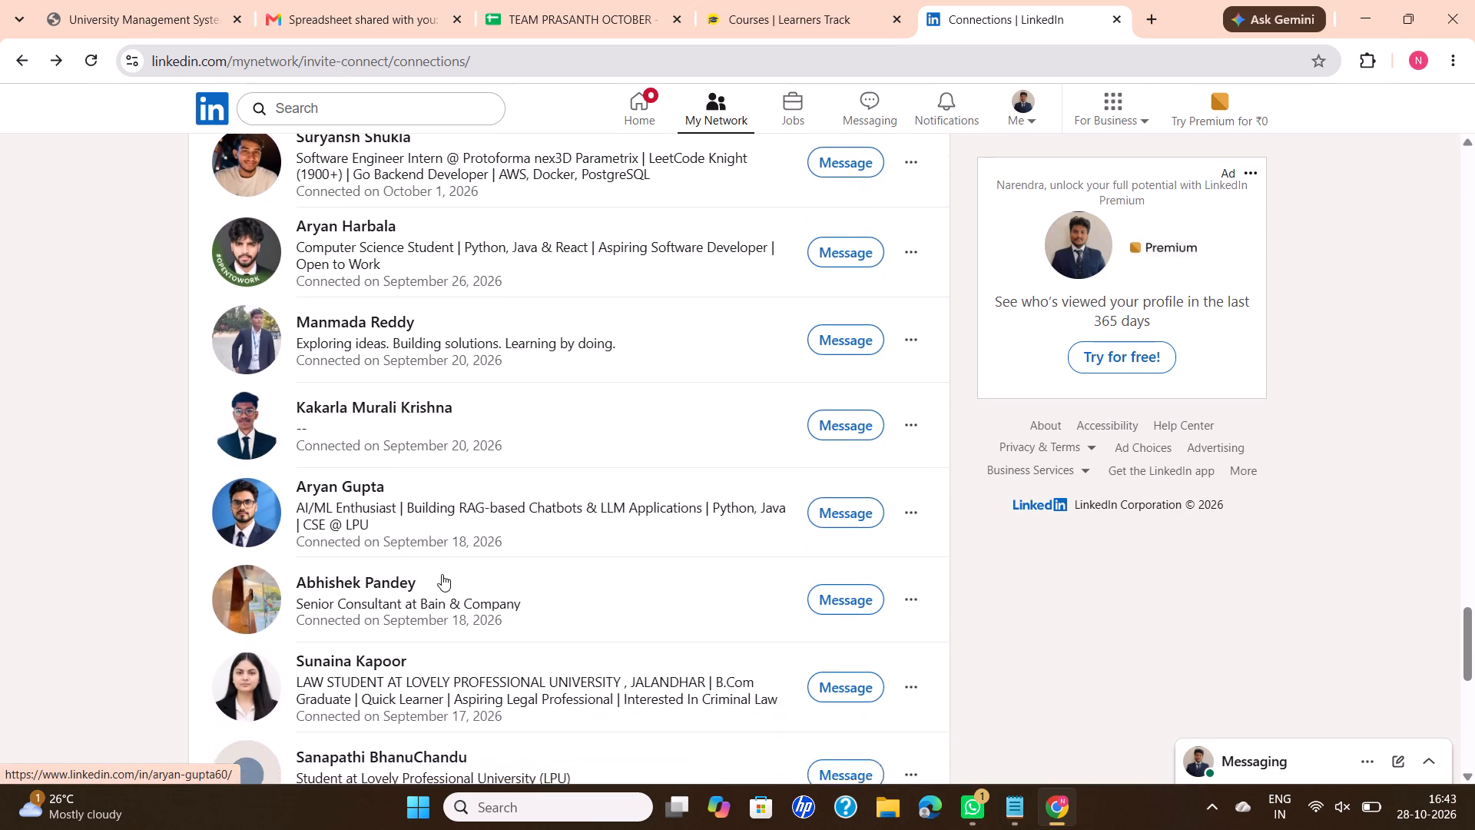
scroll(442, 574, "down", 1)
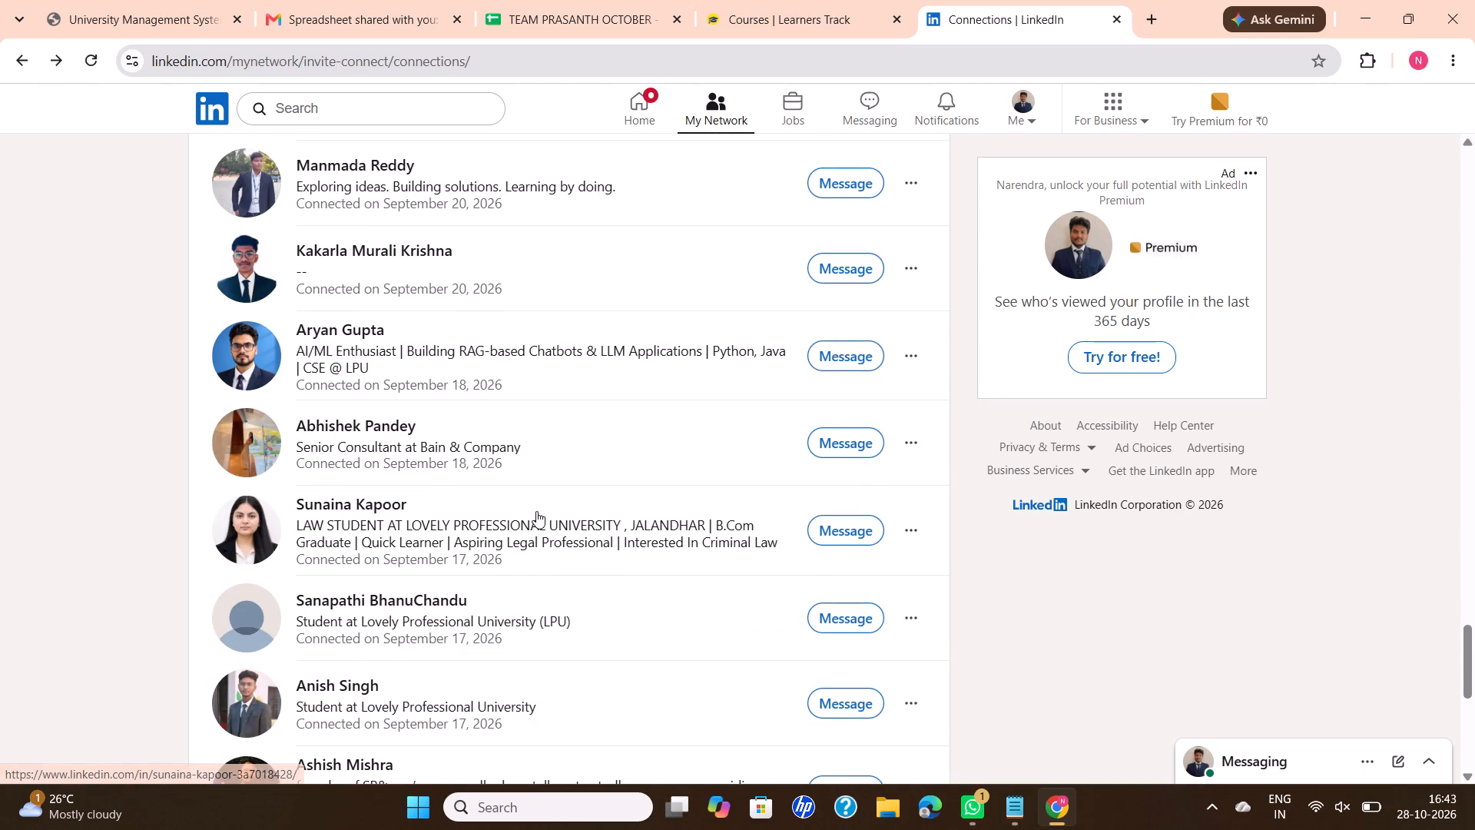
scroll(536, 511, "down", 2)
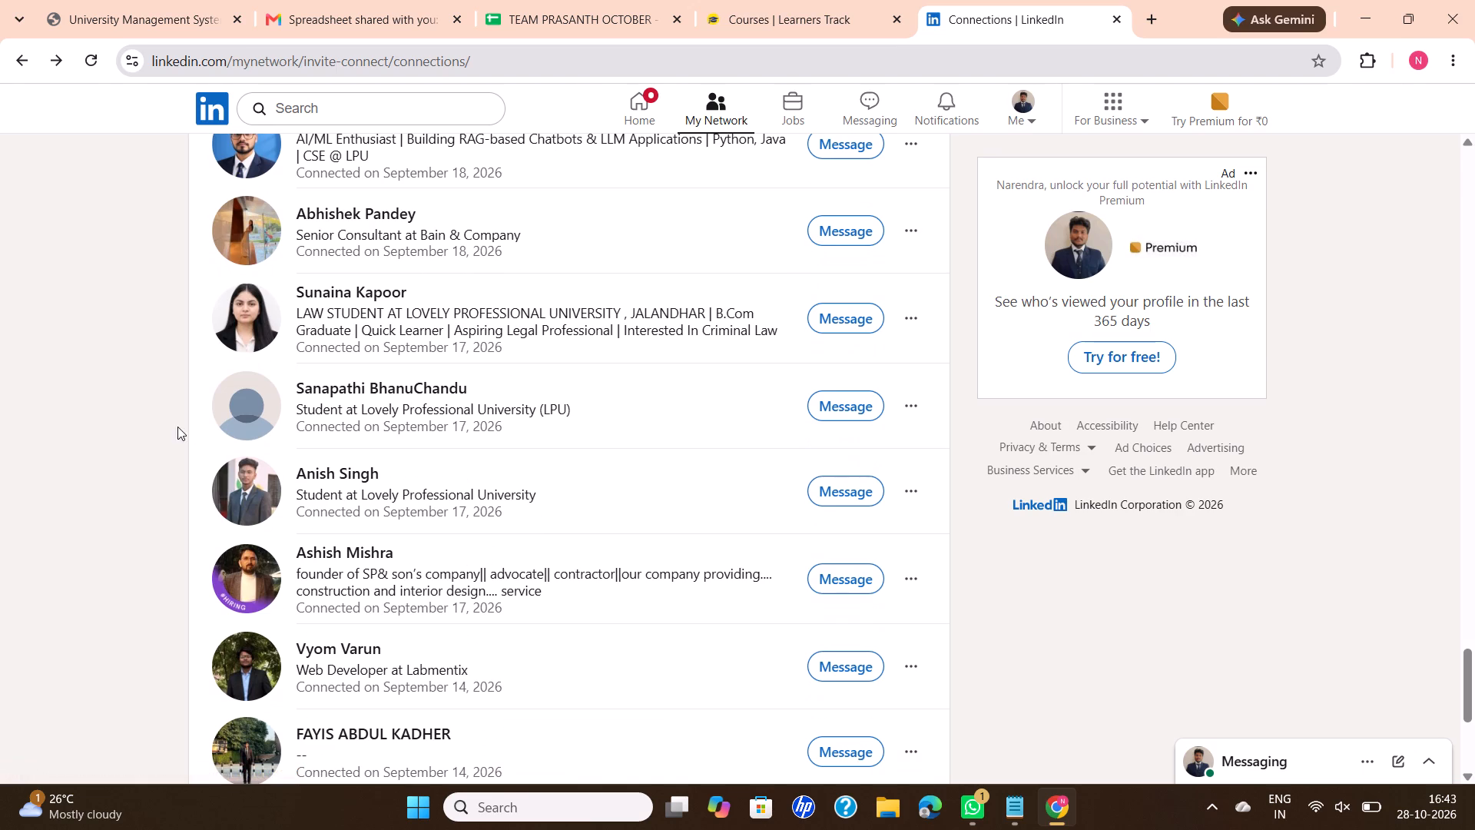
left_click(257, 478)
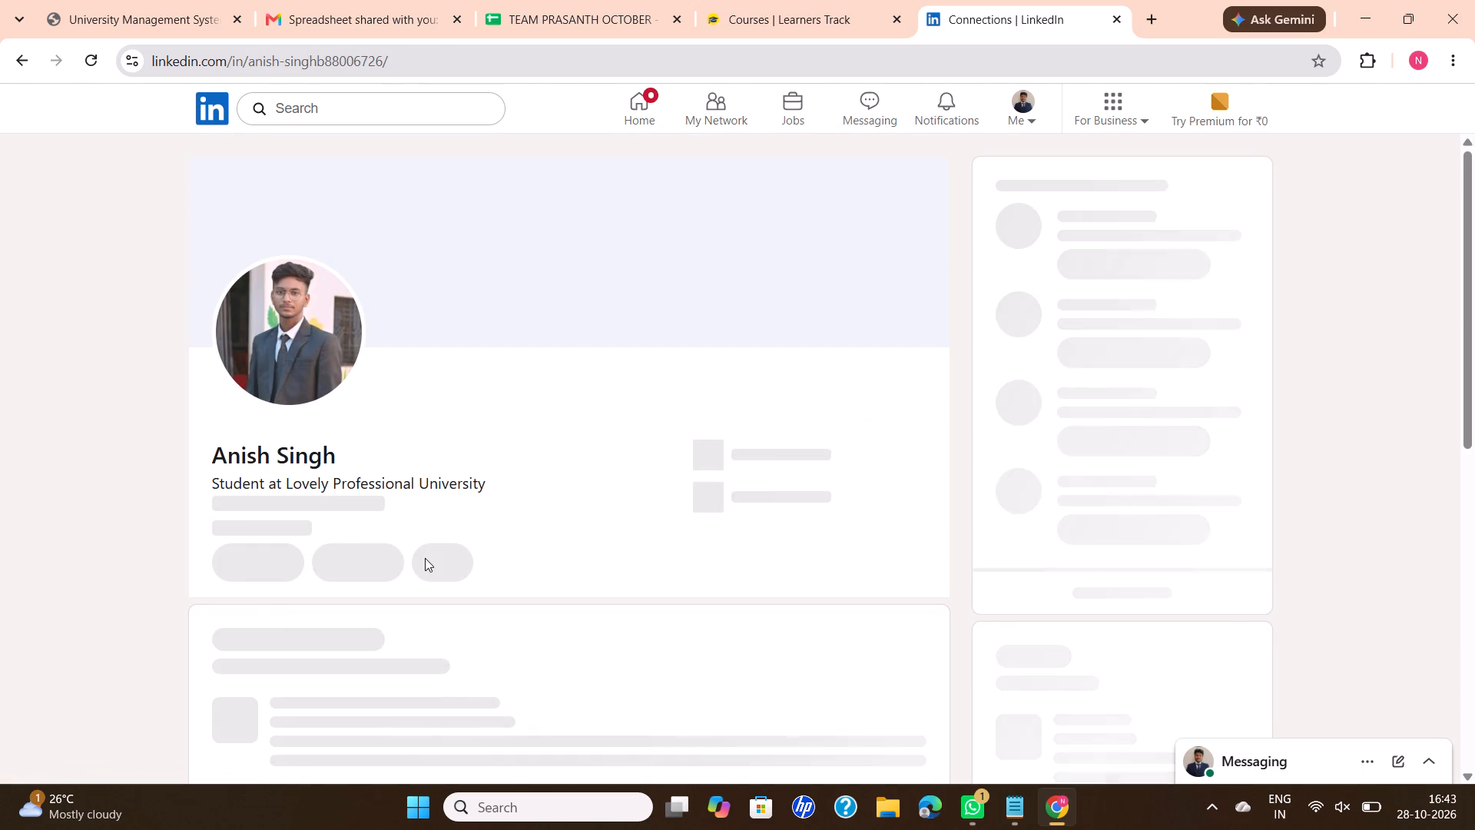
Try to view the signals in the Sales Insights section of the student's profile, and return to the profile.
scroll(425, 558, "down", 3)
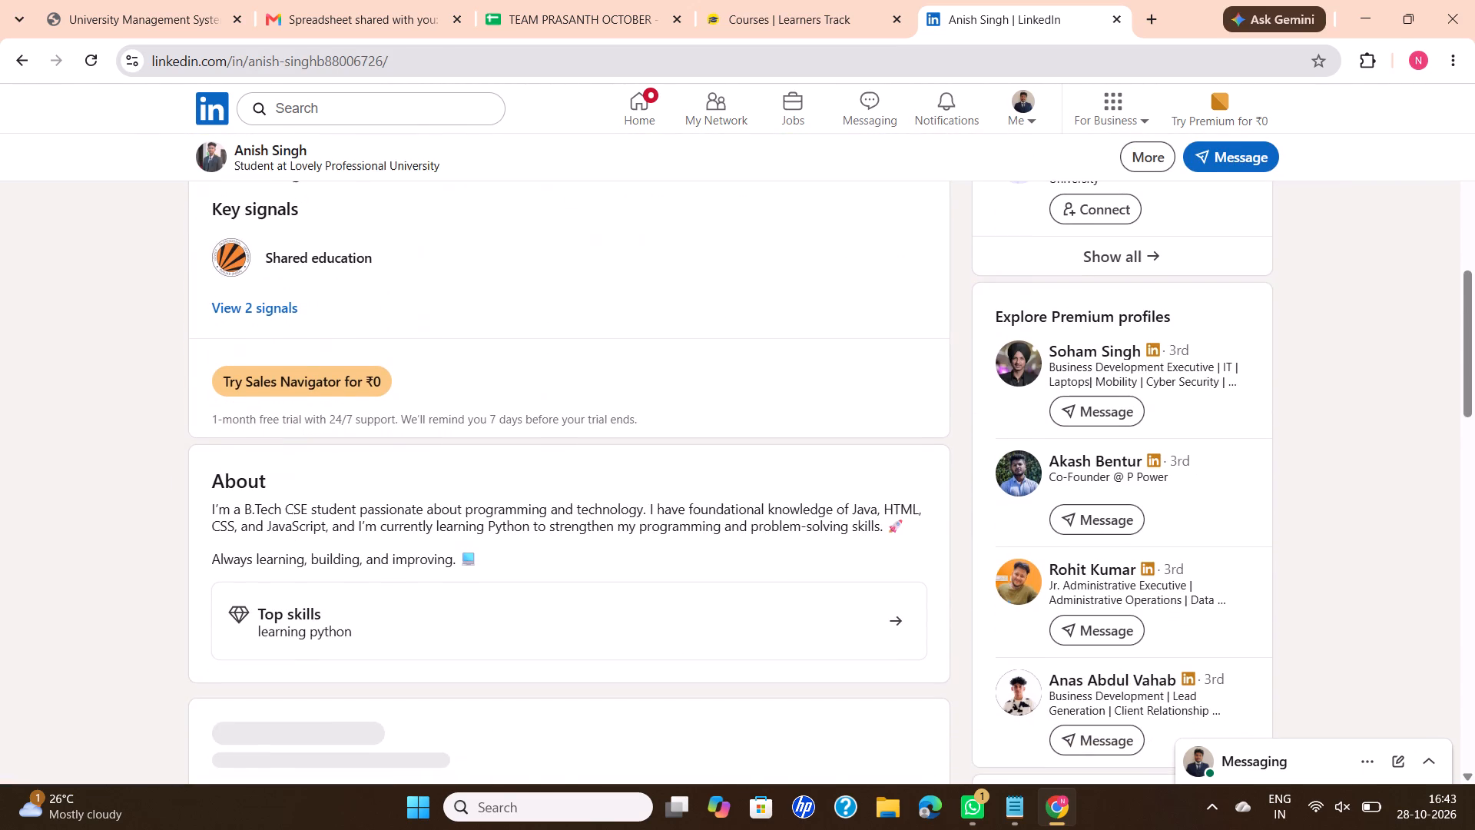
scroll(425, 558, "down", 1)
scroll(425, 558, "up", 2)
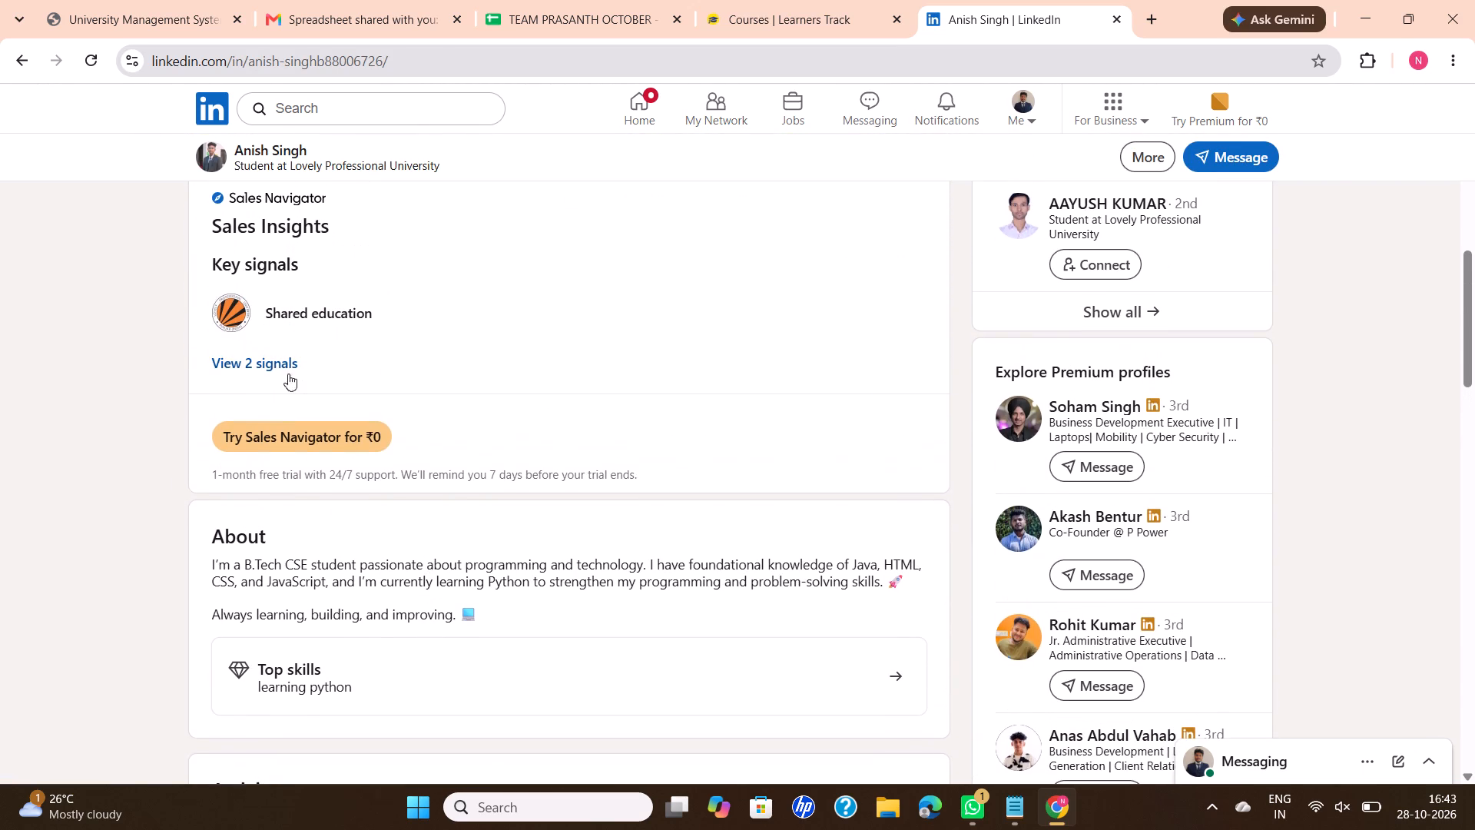
left_click(280, 367)
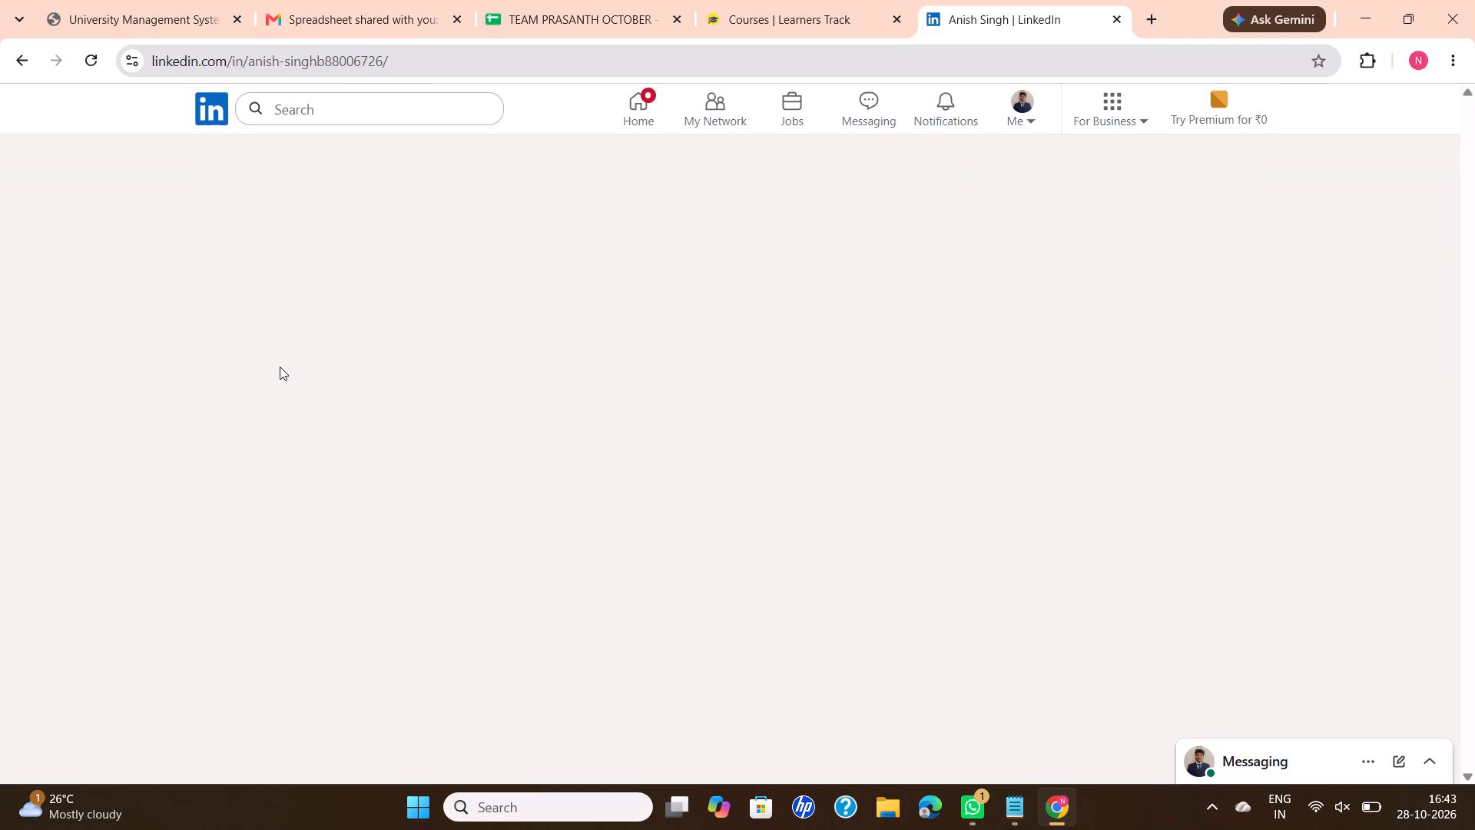
scroll(350, 554, "right", 5)
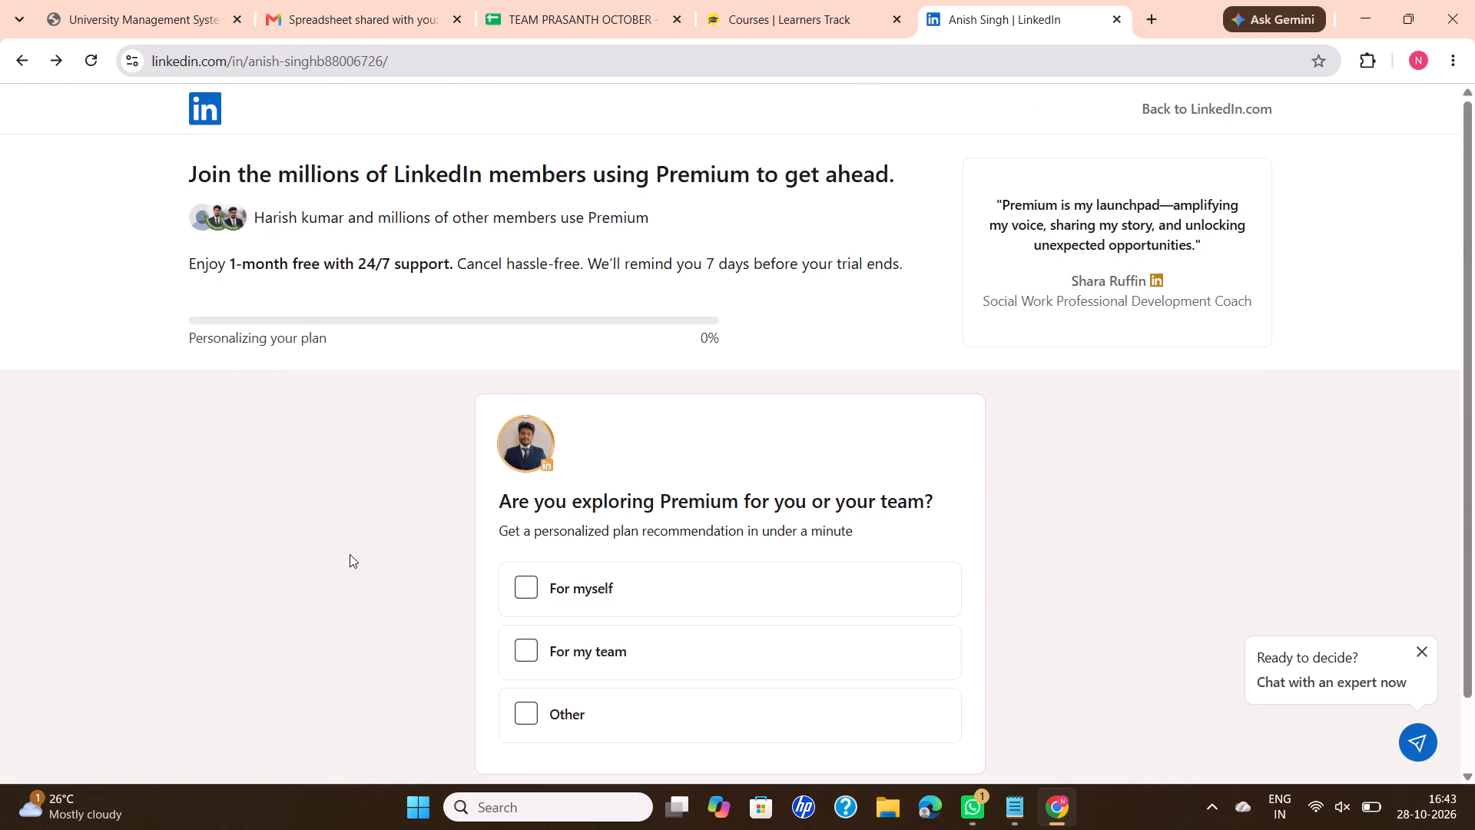
Look over the student's About and Activity sections and send them the prepared GROW GRID opportunity message.
scroll(489, 509, "down", 1)
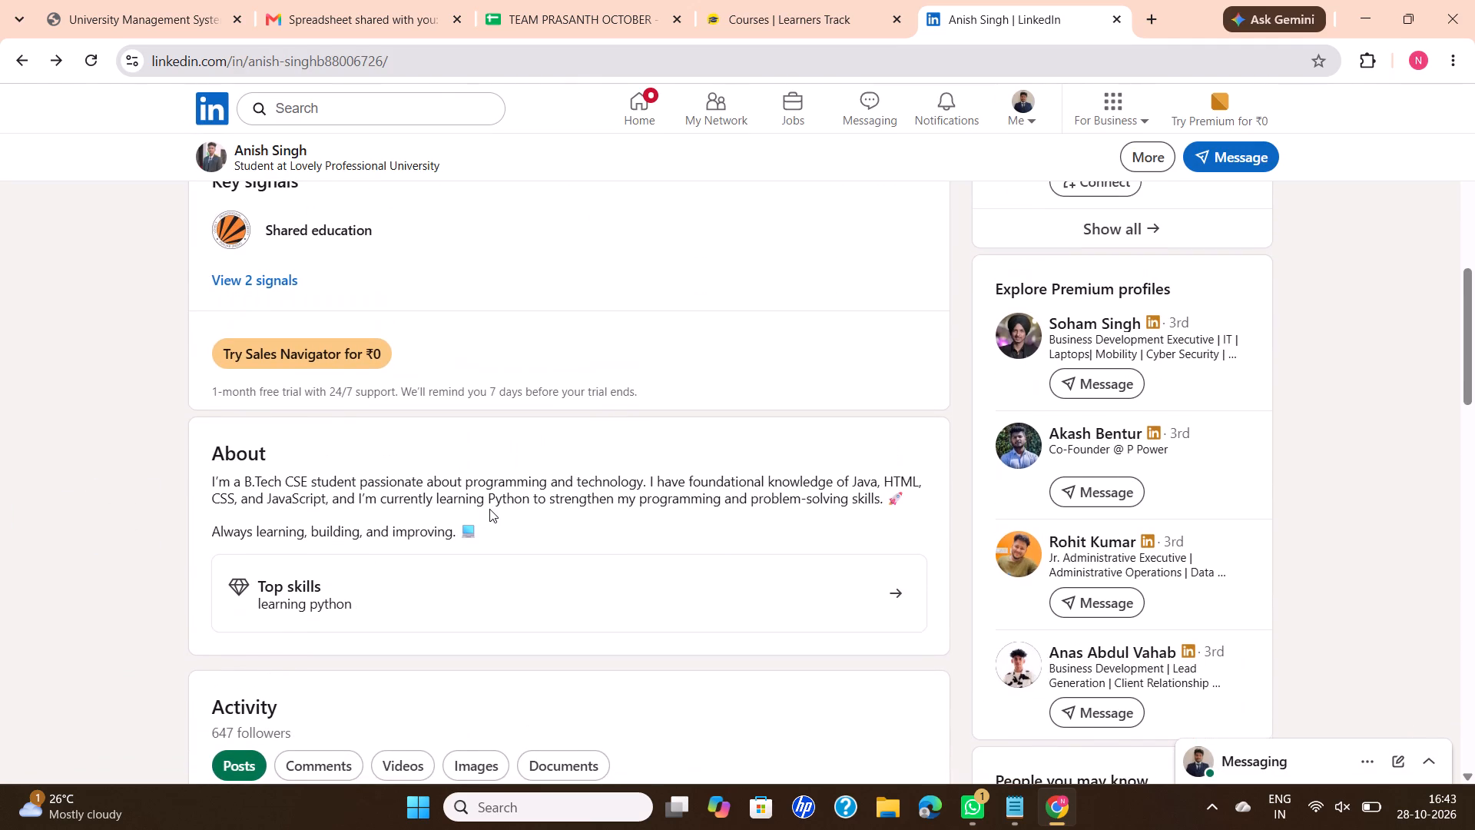
scroll(489, 509, "down", 1)
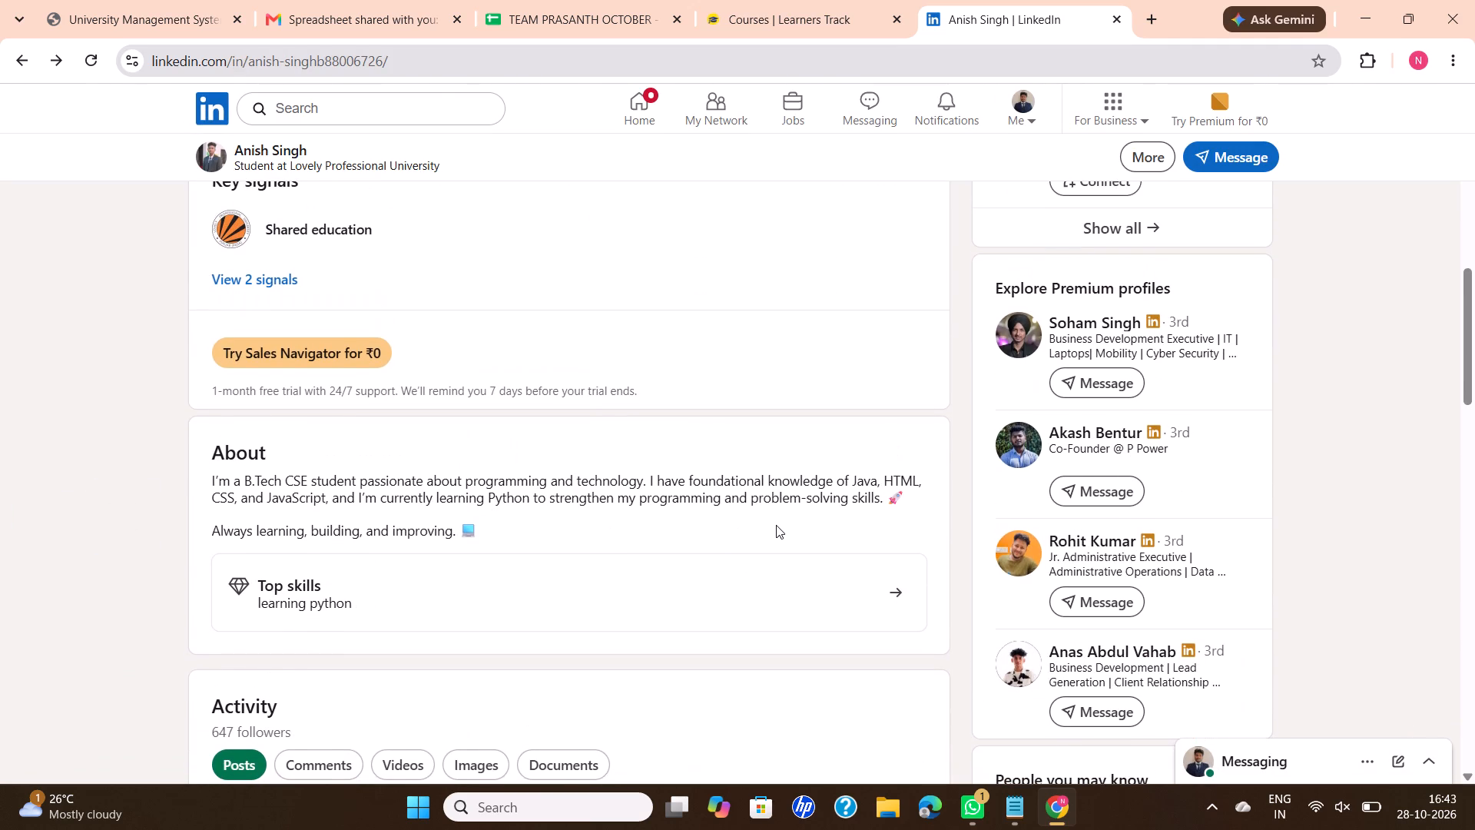
scroll(776, 525, "down", 1)
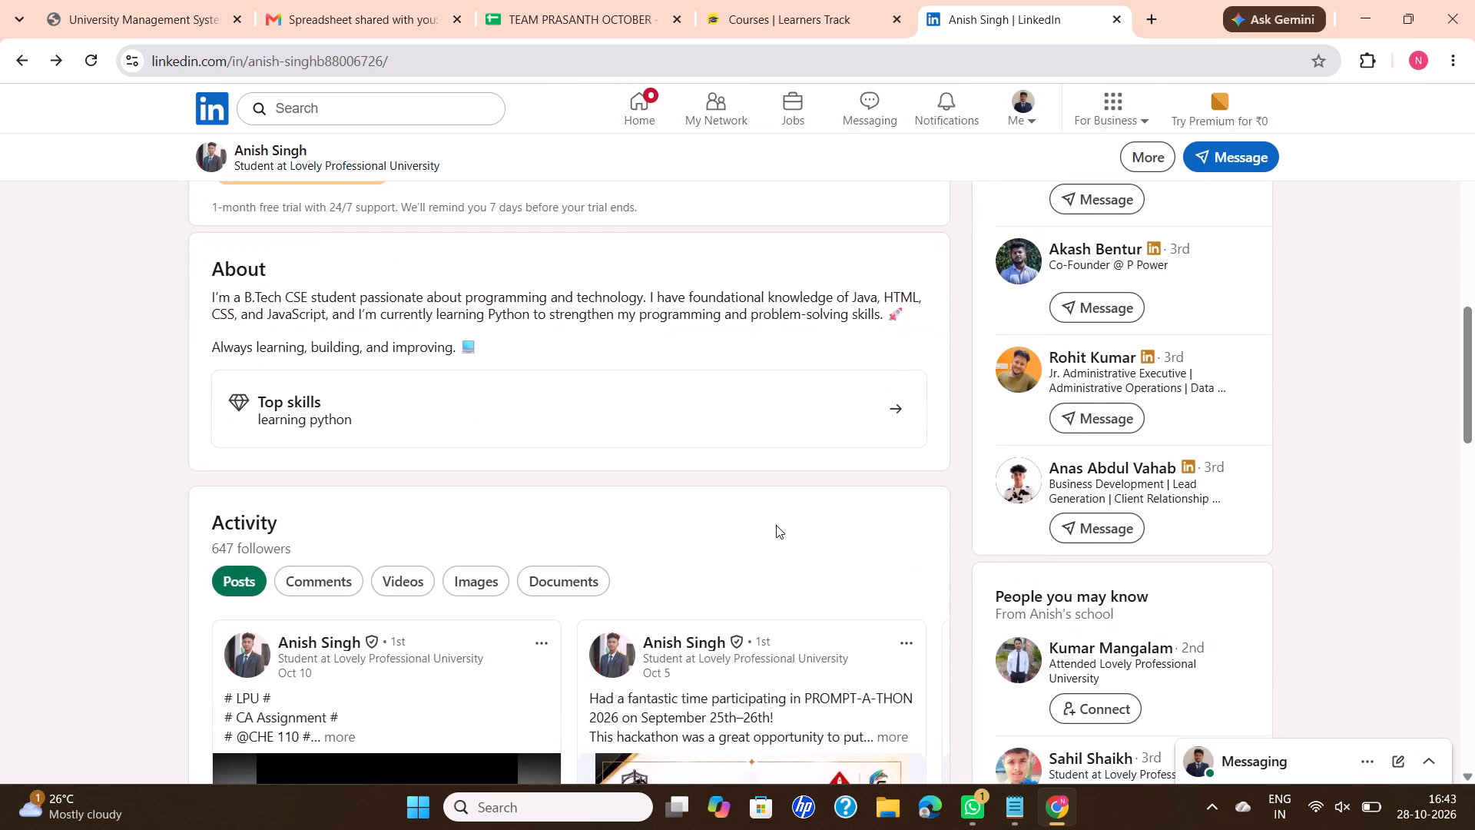
scroll(776, 525, "down", 1)
scroll(776, 525, "up", 1)
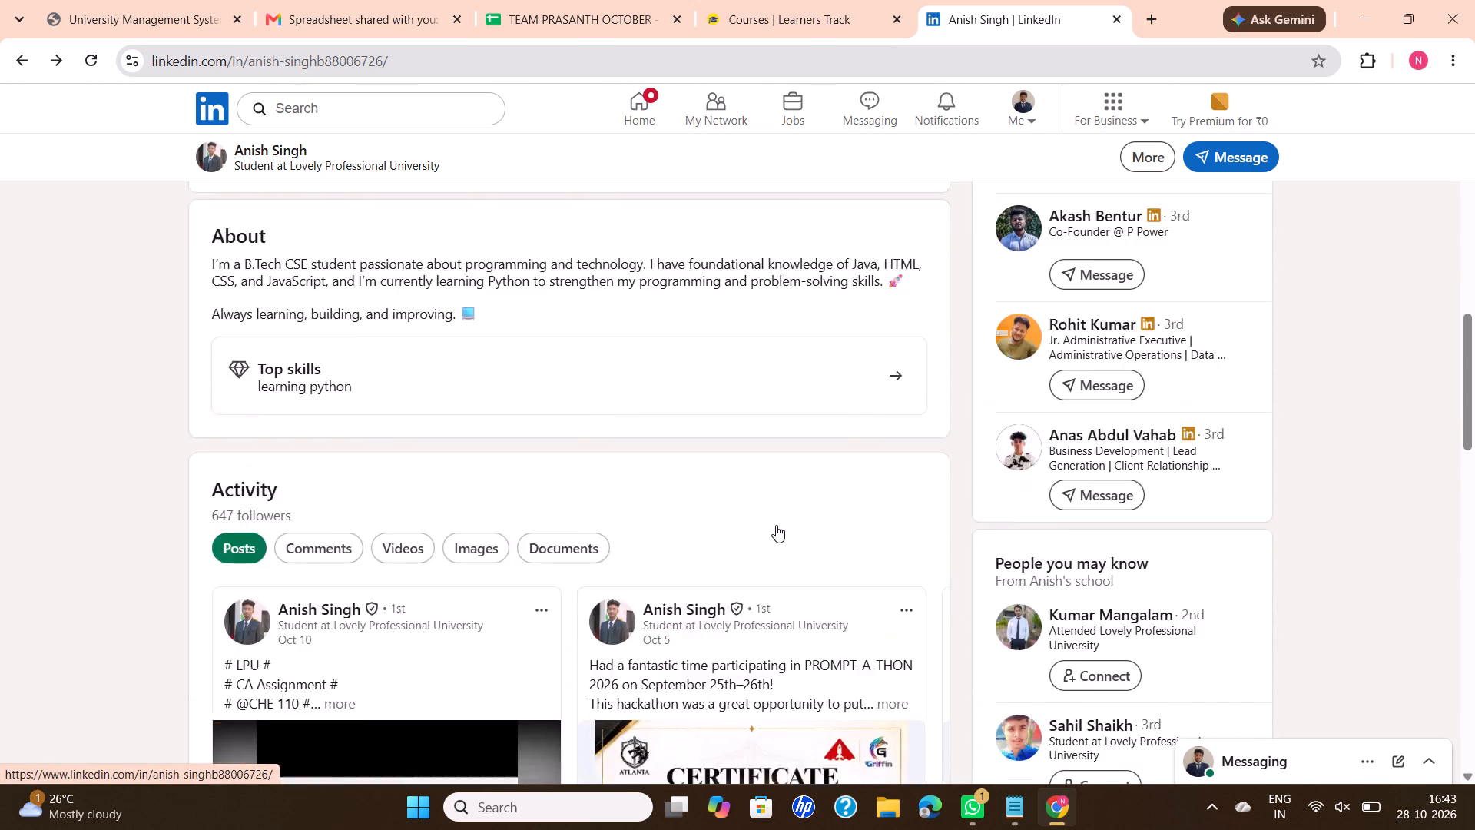
scroll(776, 525, "up", 8)
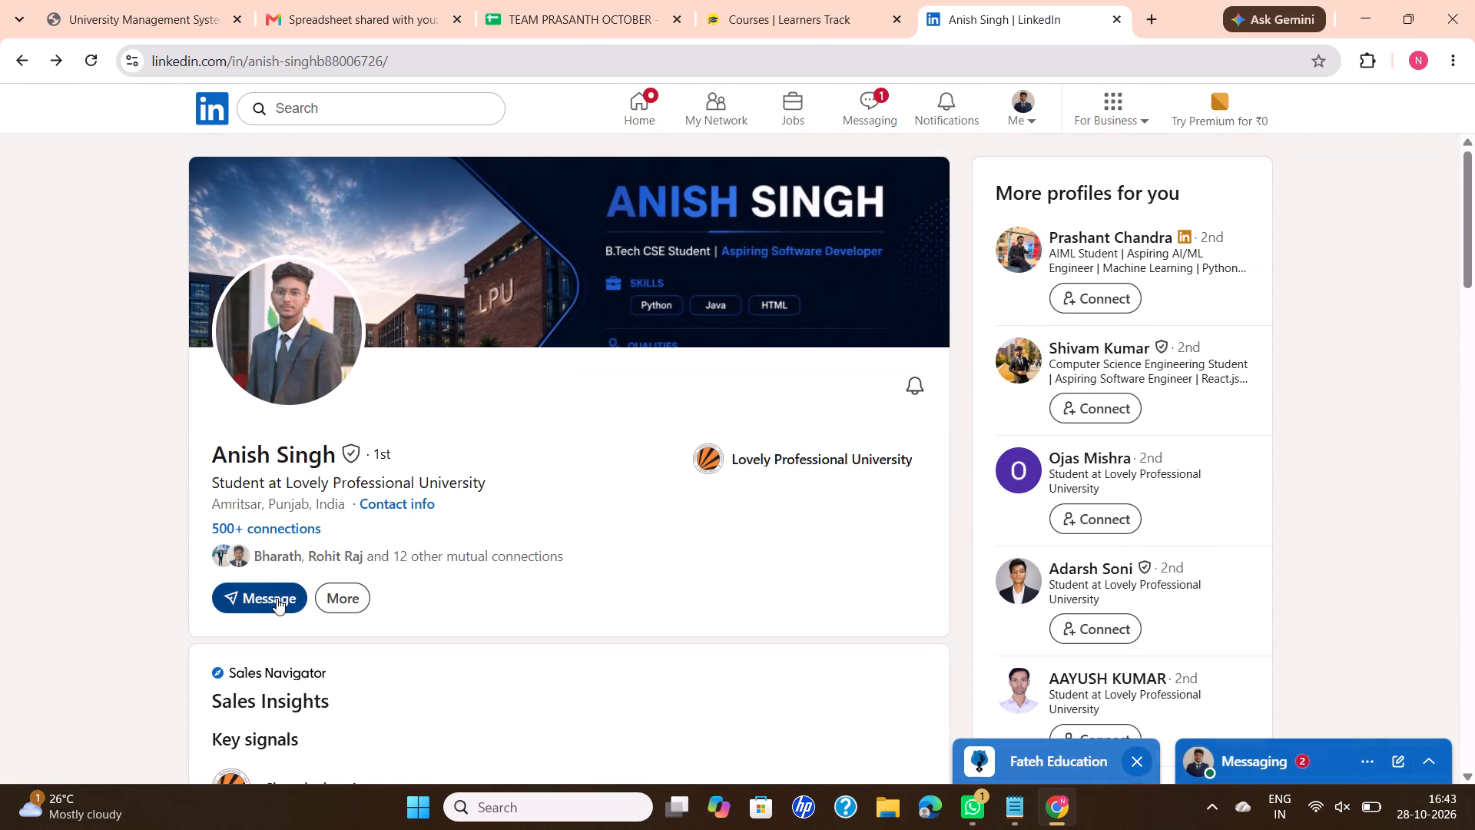
left_click(277, 598)
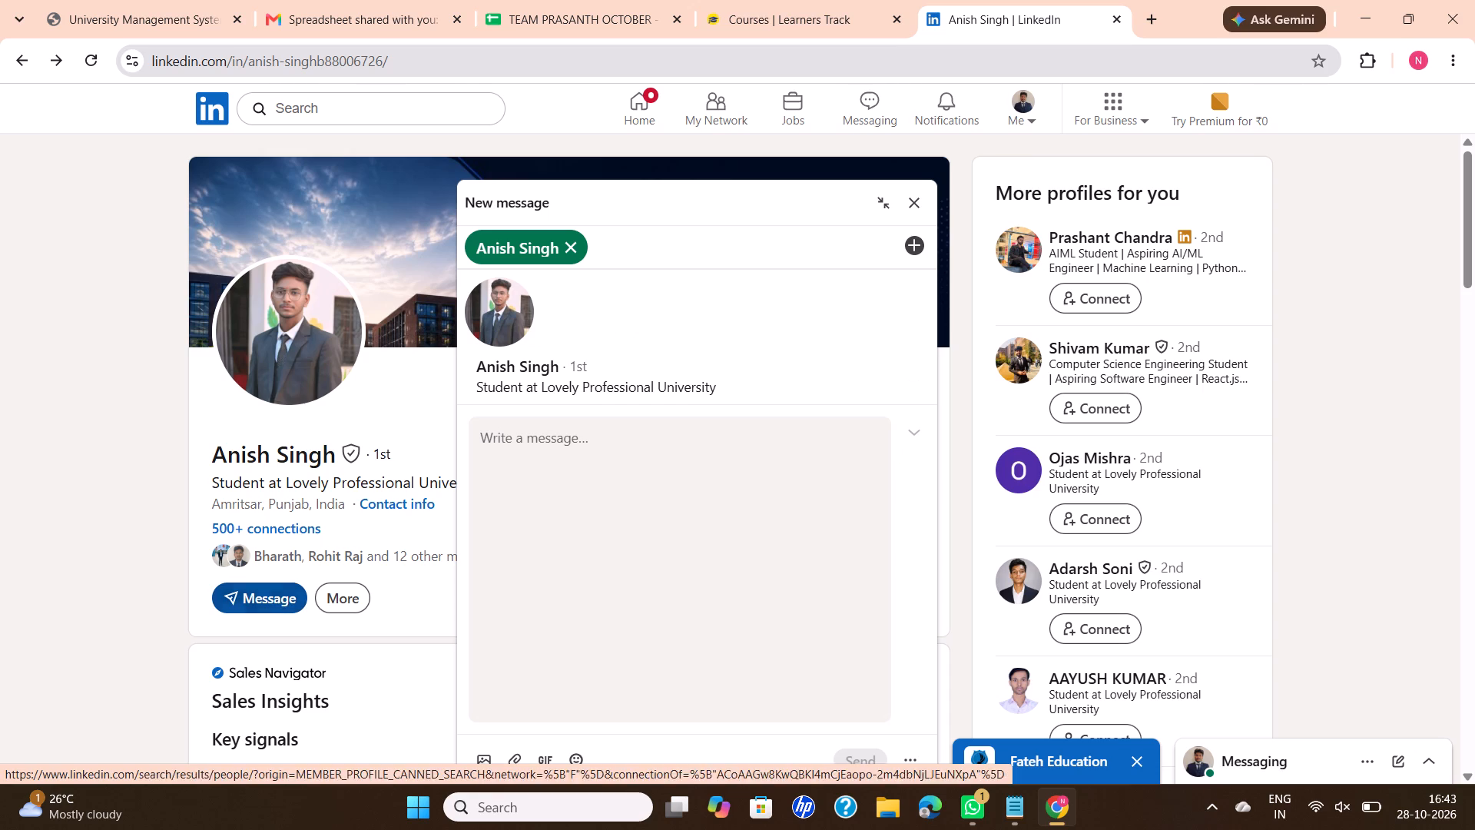
left_click(624, 472)
key("ctrl+v")
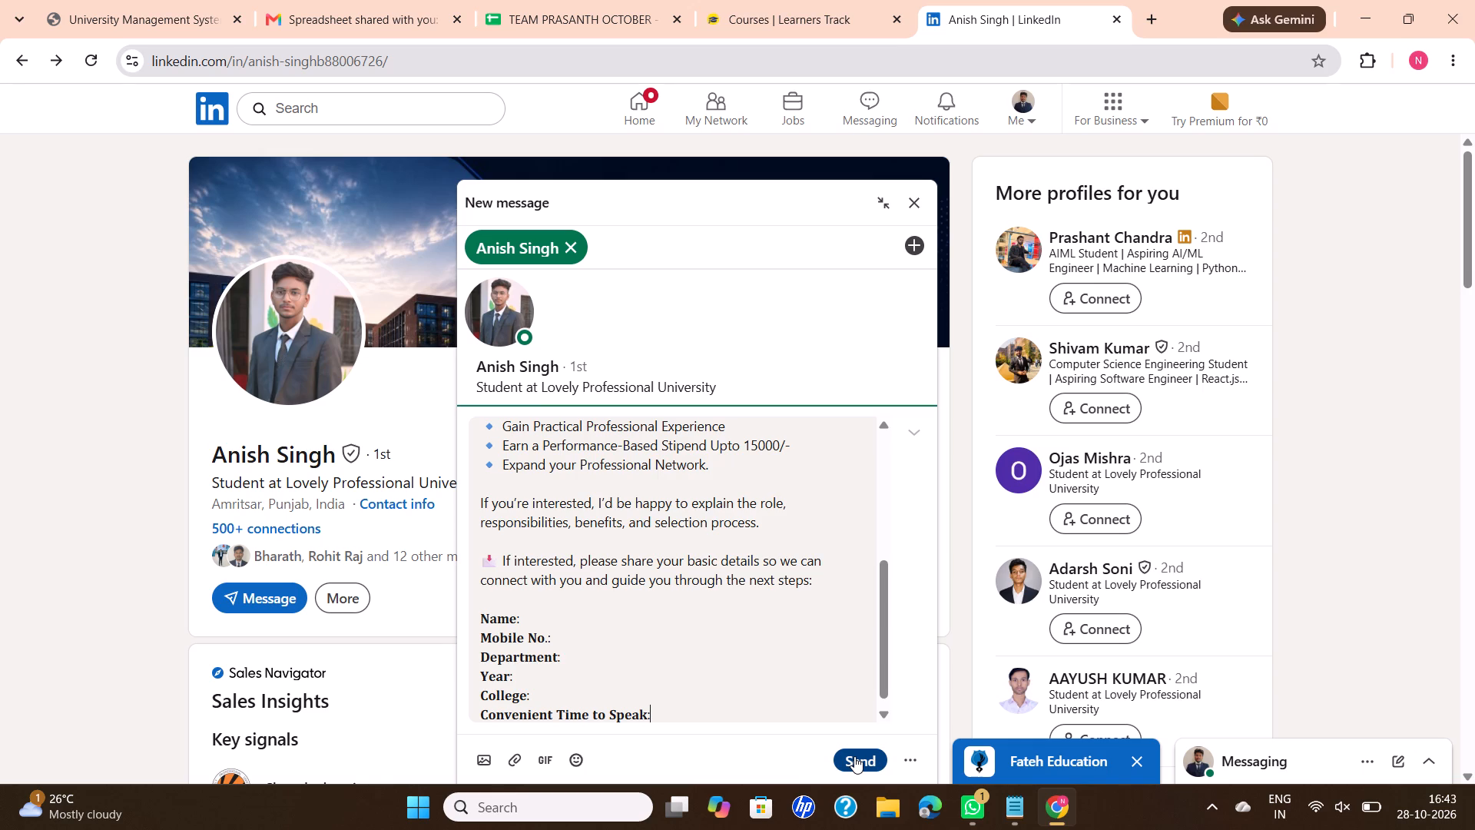
left_click(854, 756)
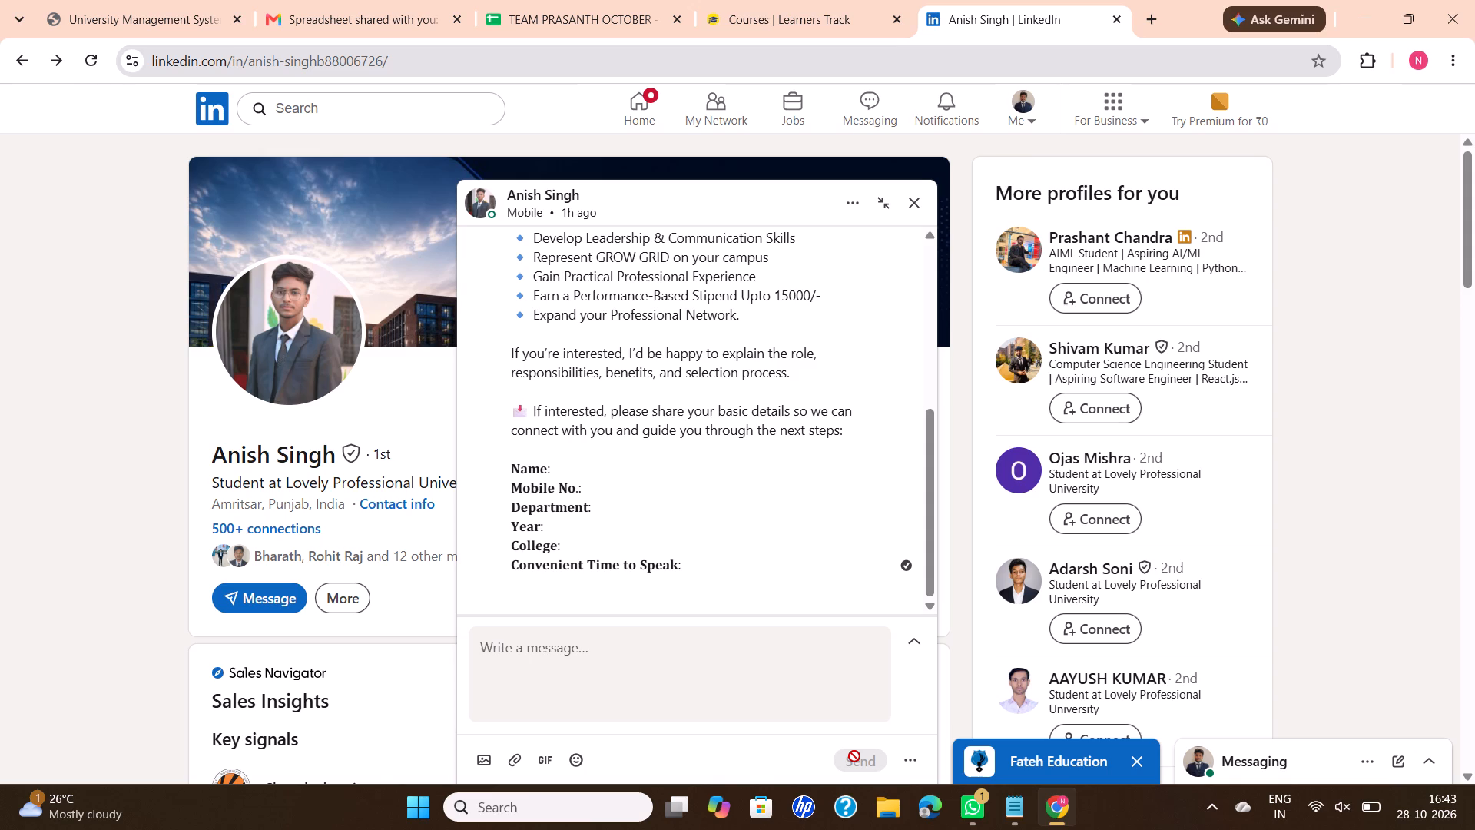
left_click(910, 194)
Return to the connections and view the profile connected on September 20, 2026, listed directly above the AI/ML enthusiast building RAG-based chatbots.
scroll(609, 453, "right", 6)
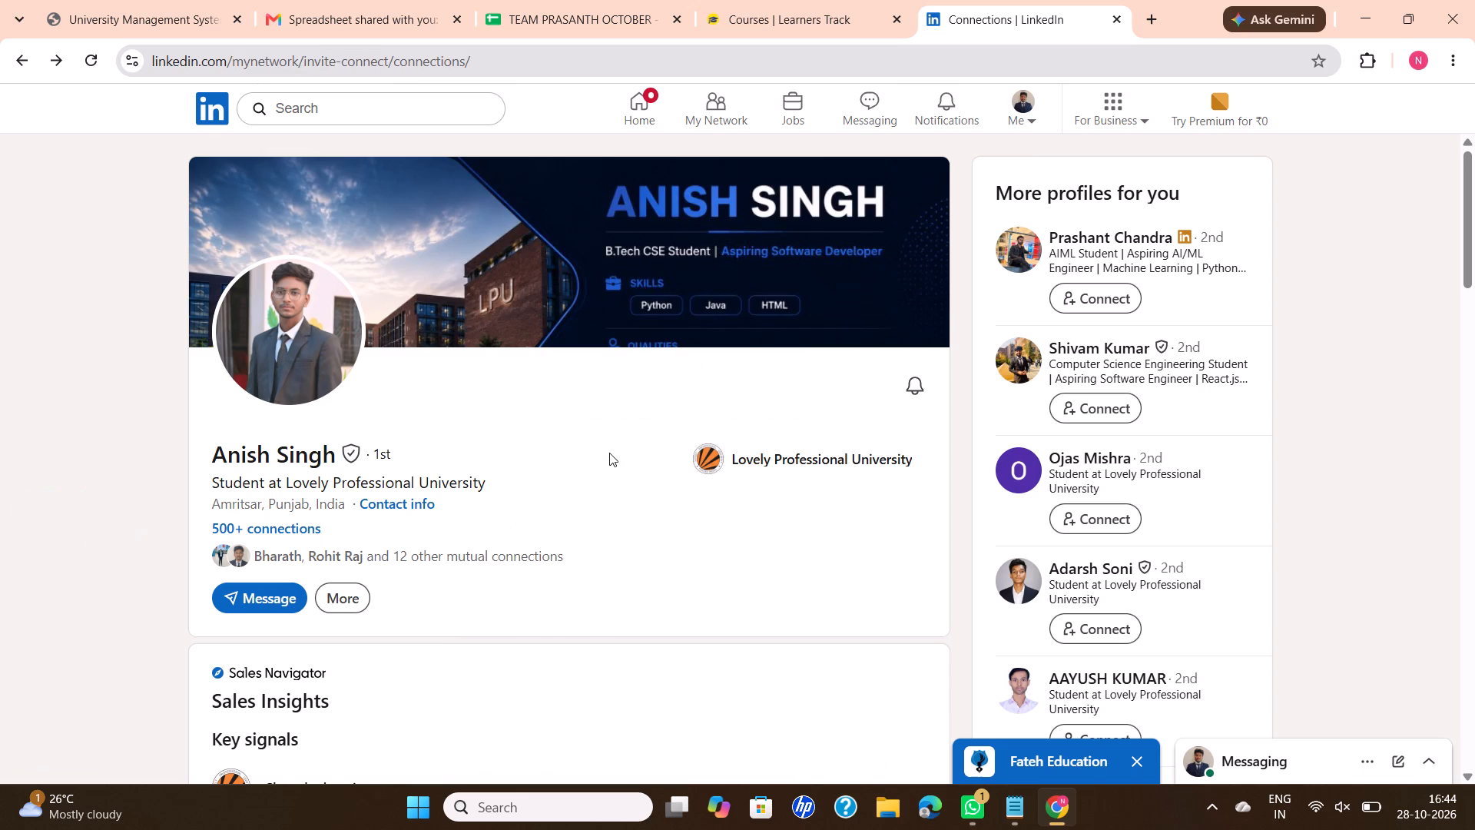
scroll(315, 553, "down", 7)
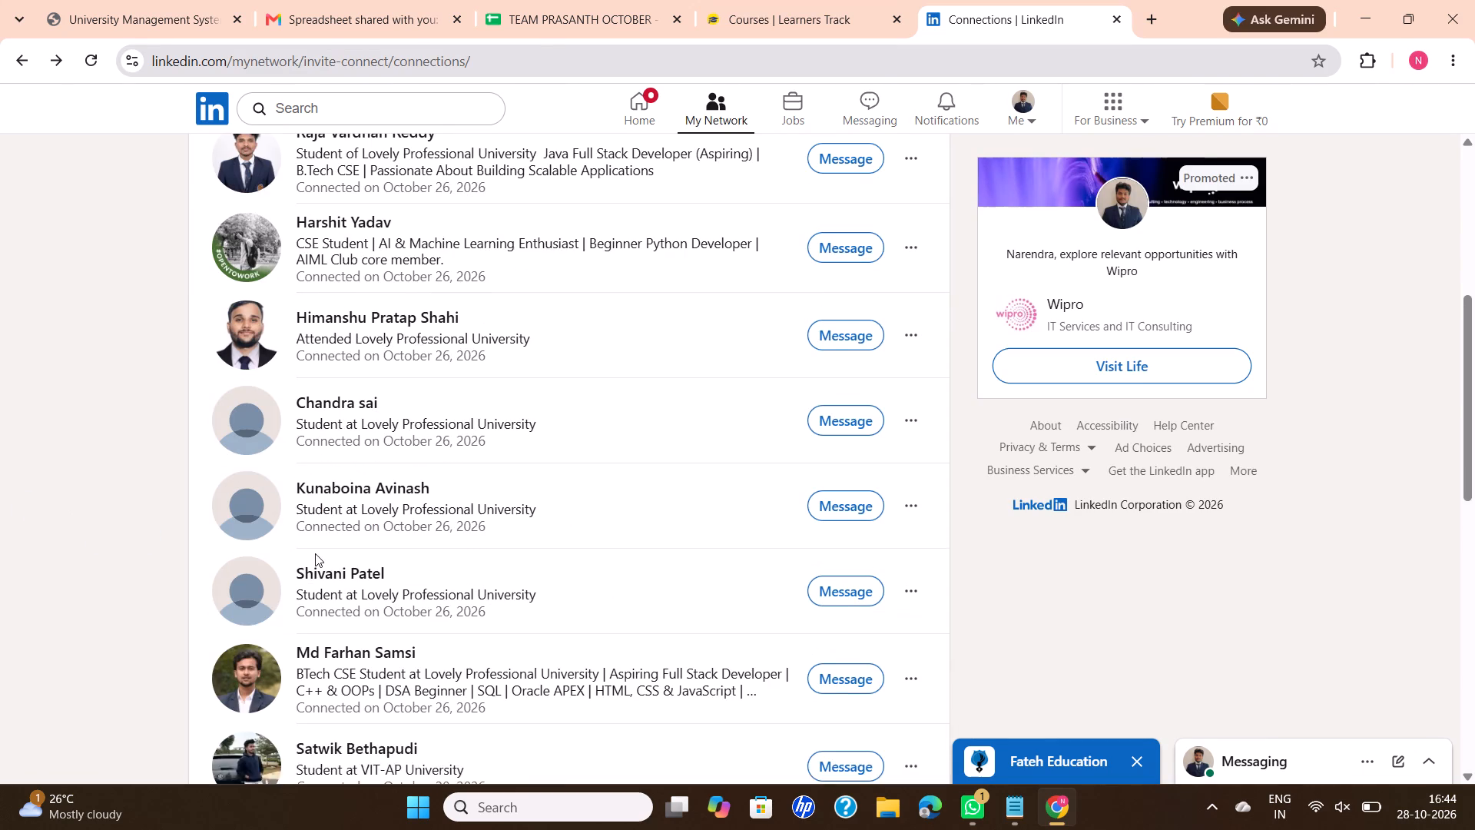
scroll(315, 553, "down", 3)
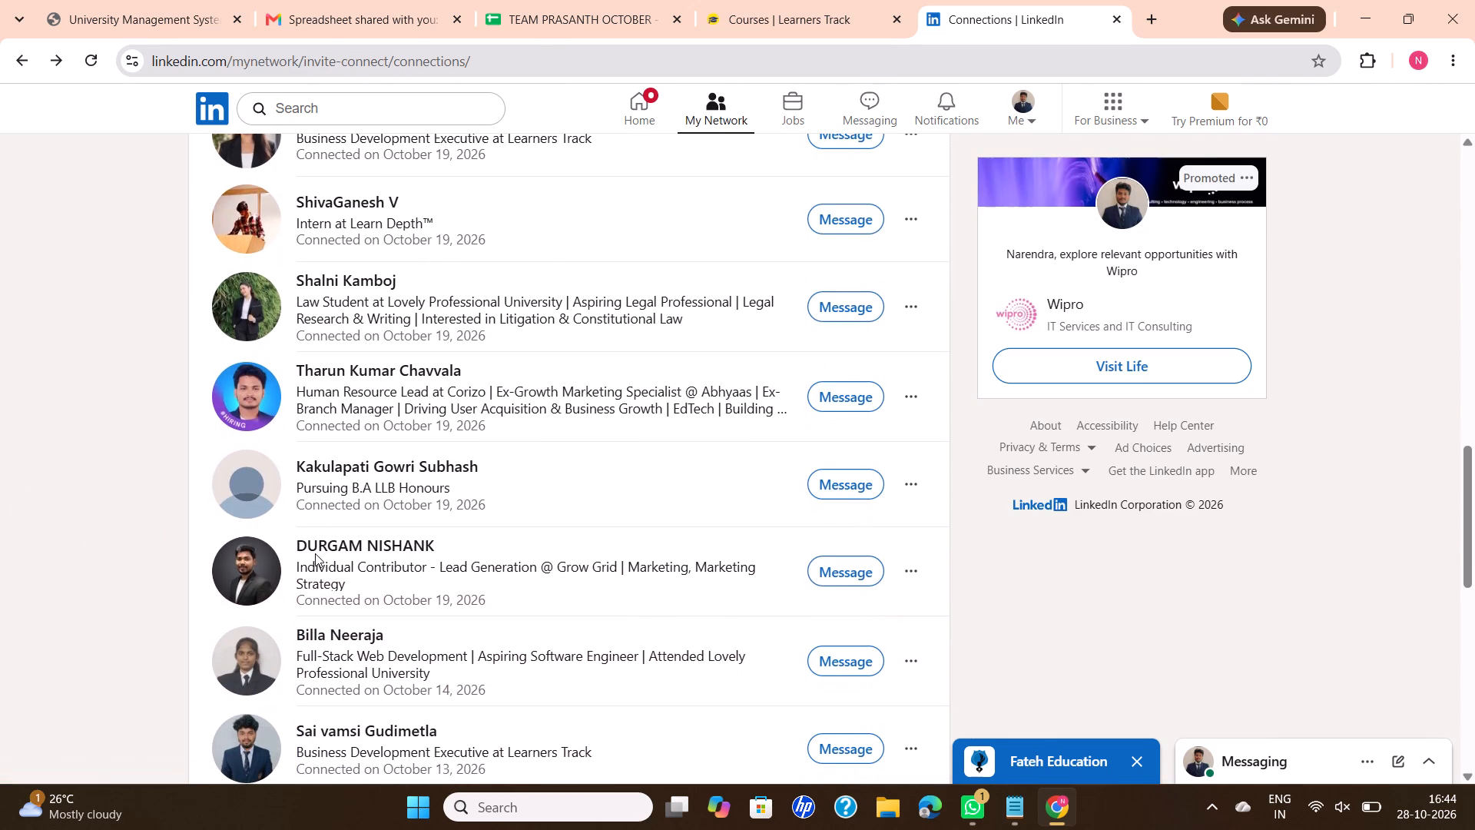
scroll(315, 553, "down", 6)
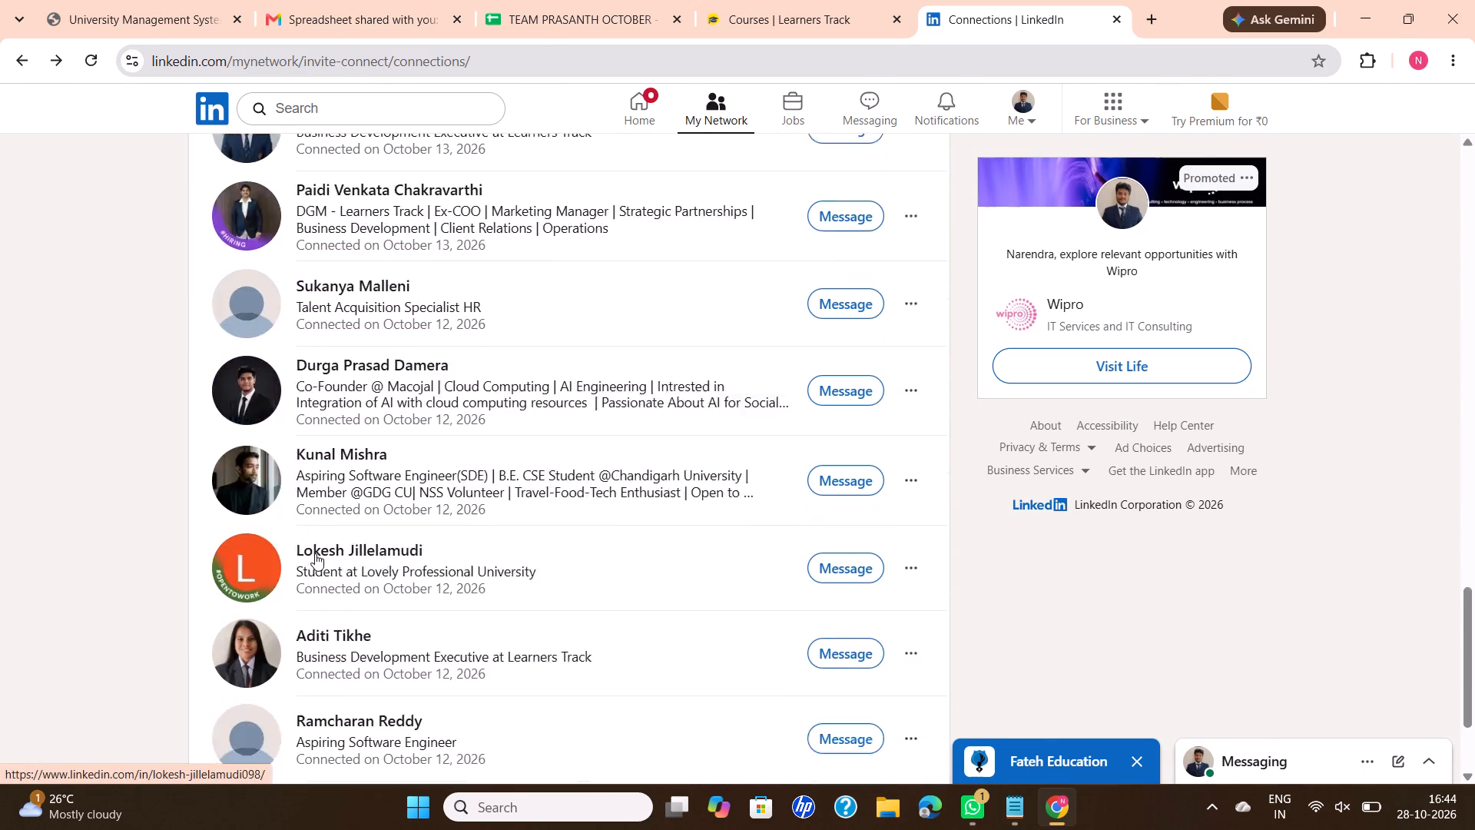
scroll(315, 553, "down", 11)
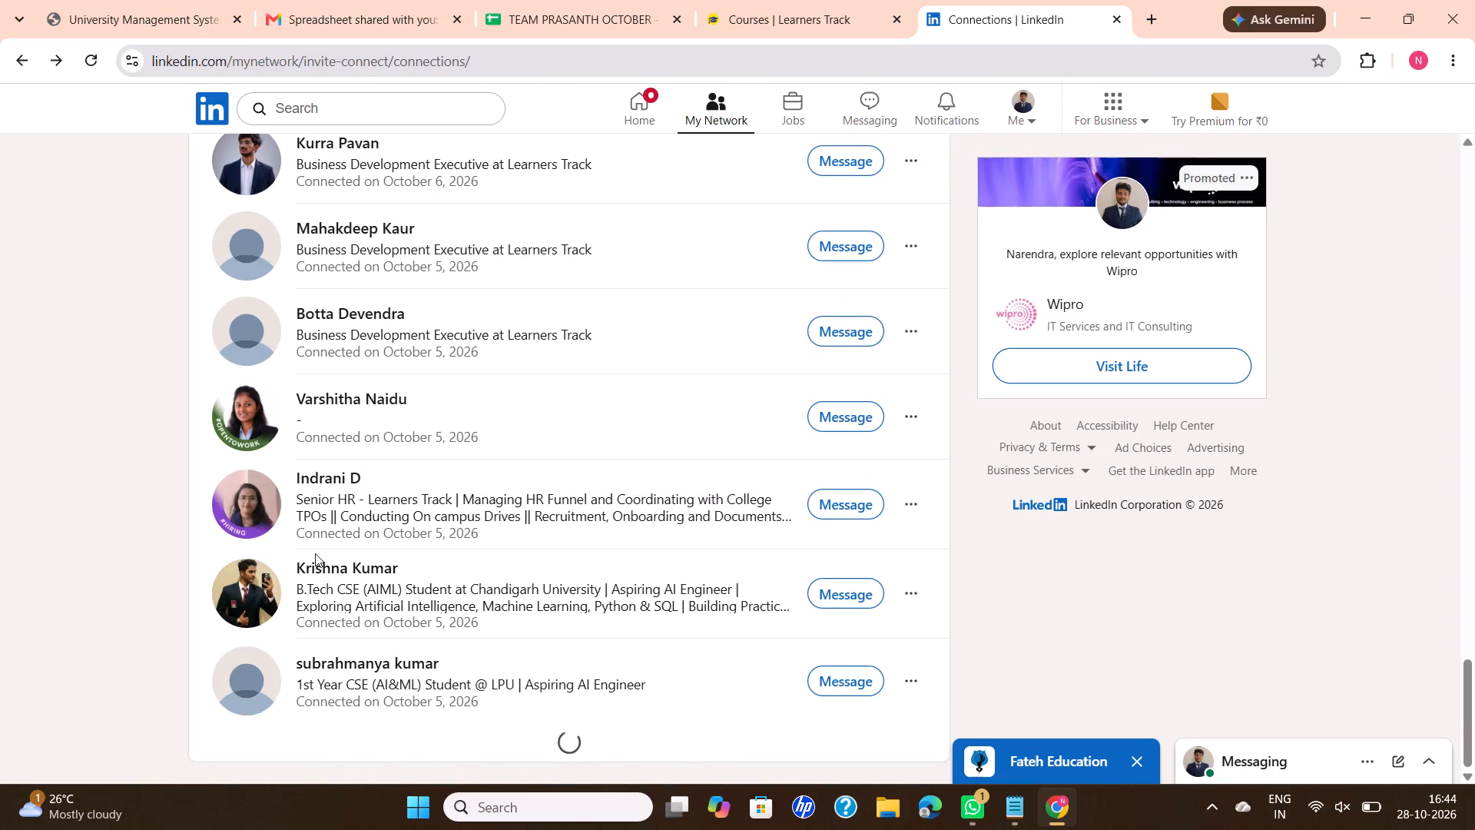
scroll(315, 553, "down", 4)
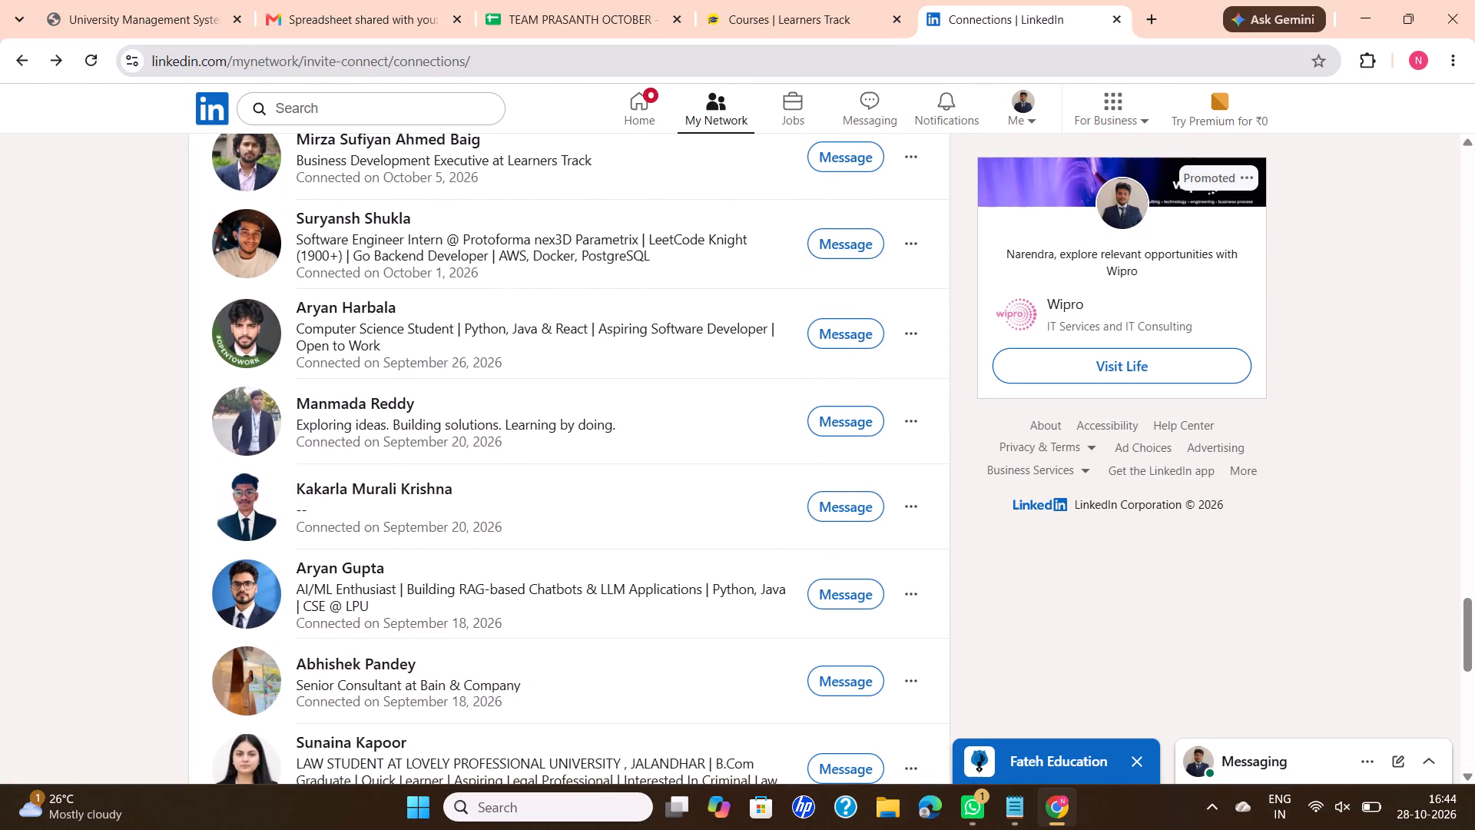
left_click(359, 480)
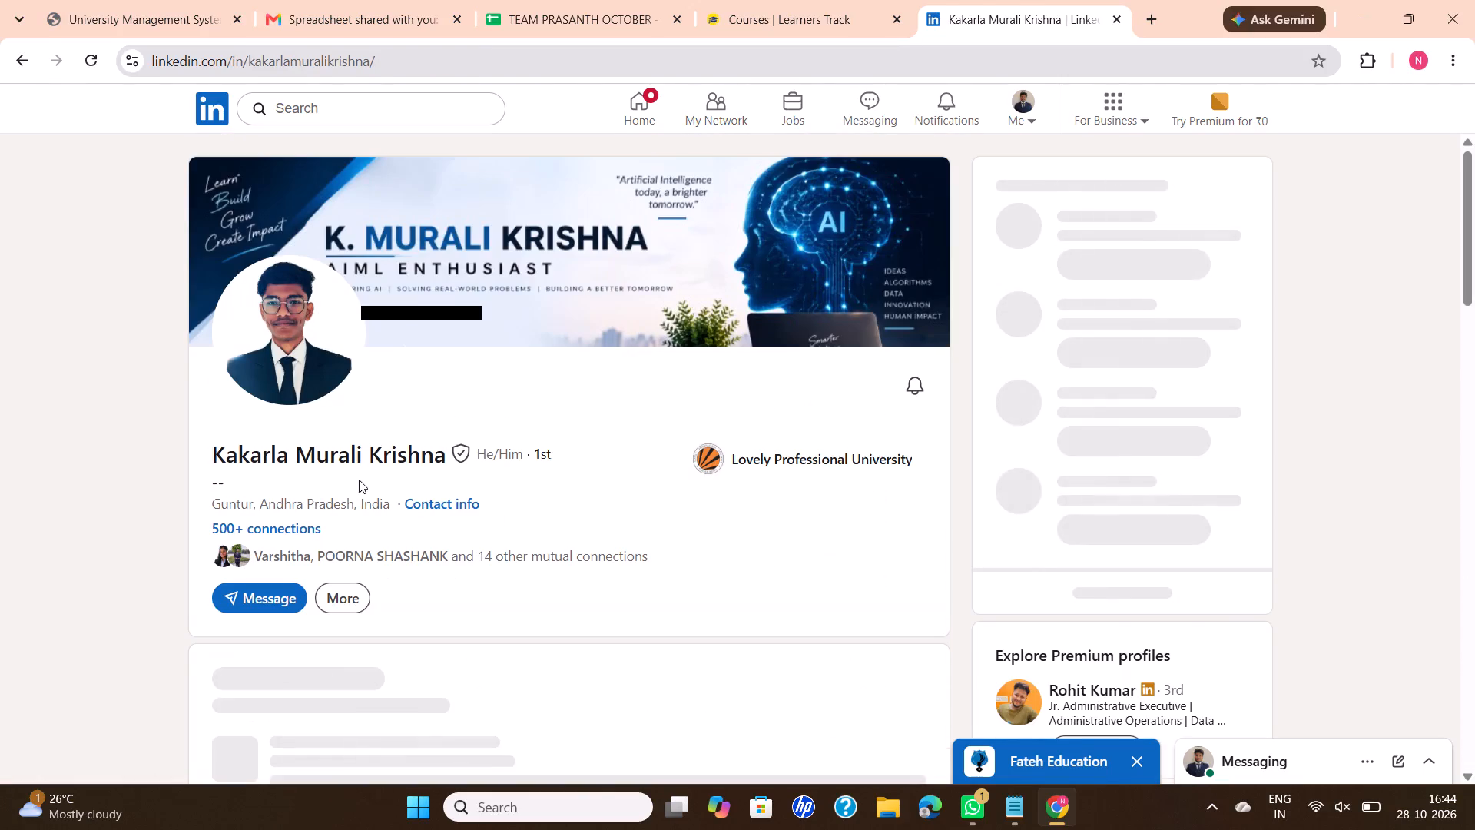
scroll(359, 480, "down", 4)
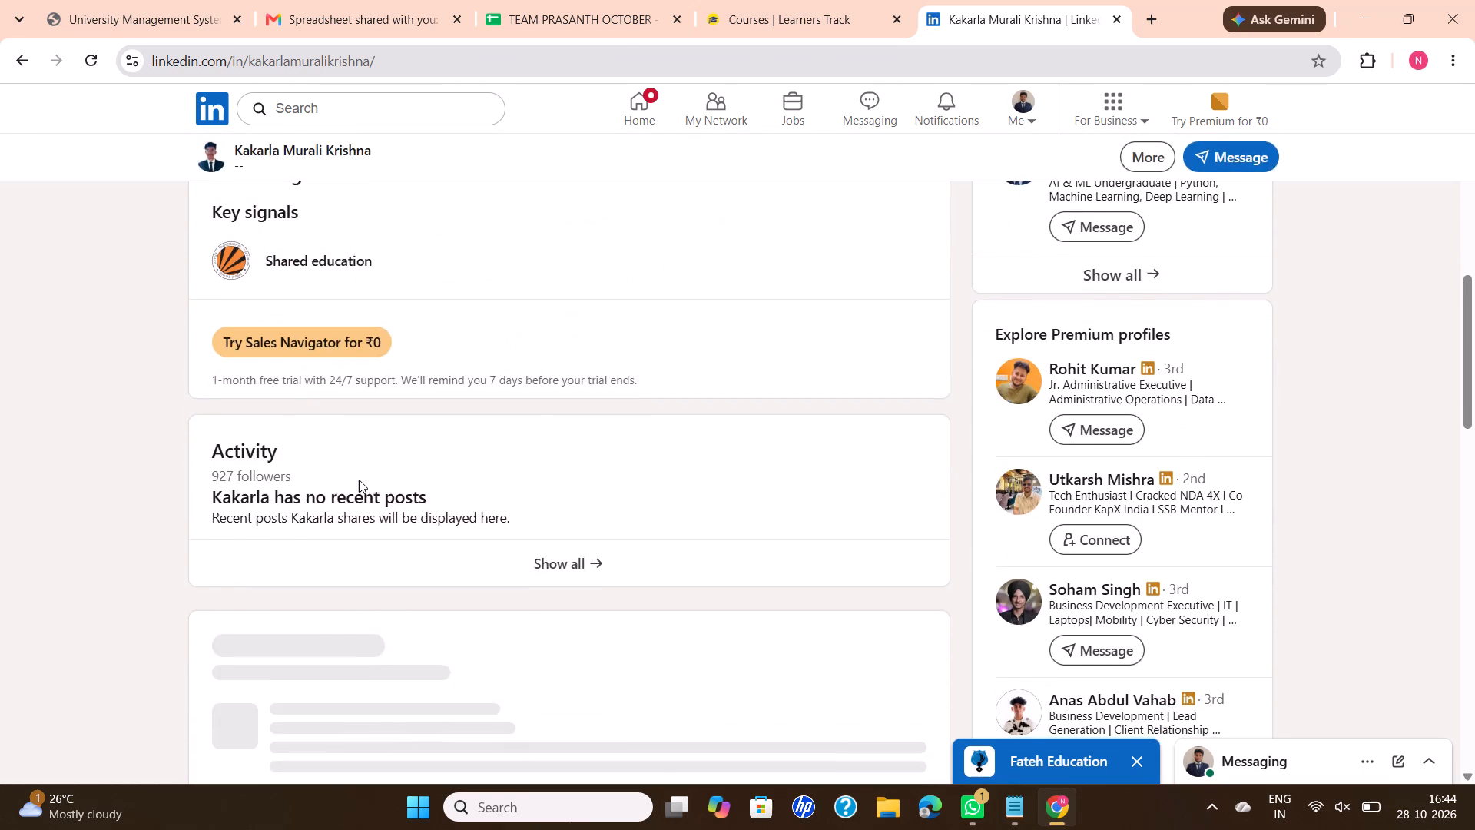
scroll(359, 480, "up", 3)
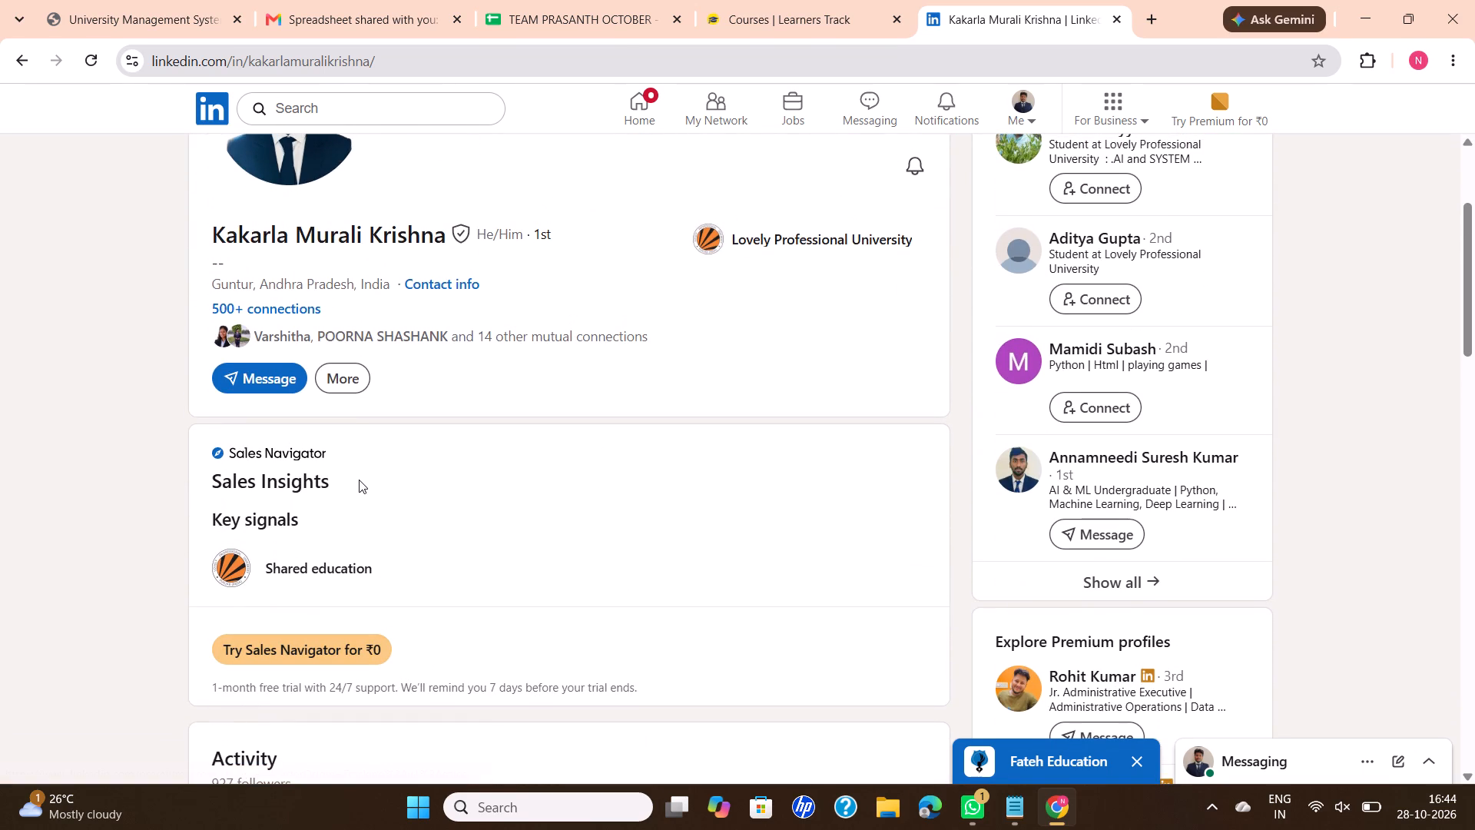
Go back to the connections and open the profile of the IBM SkillsBuild Big Data & Business Management intern connected on August 13, 2026.
scroll(359, 480, "right", 4)
scroll(359, 480, "down", 6)
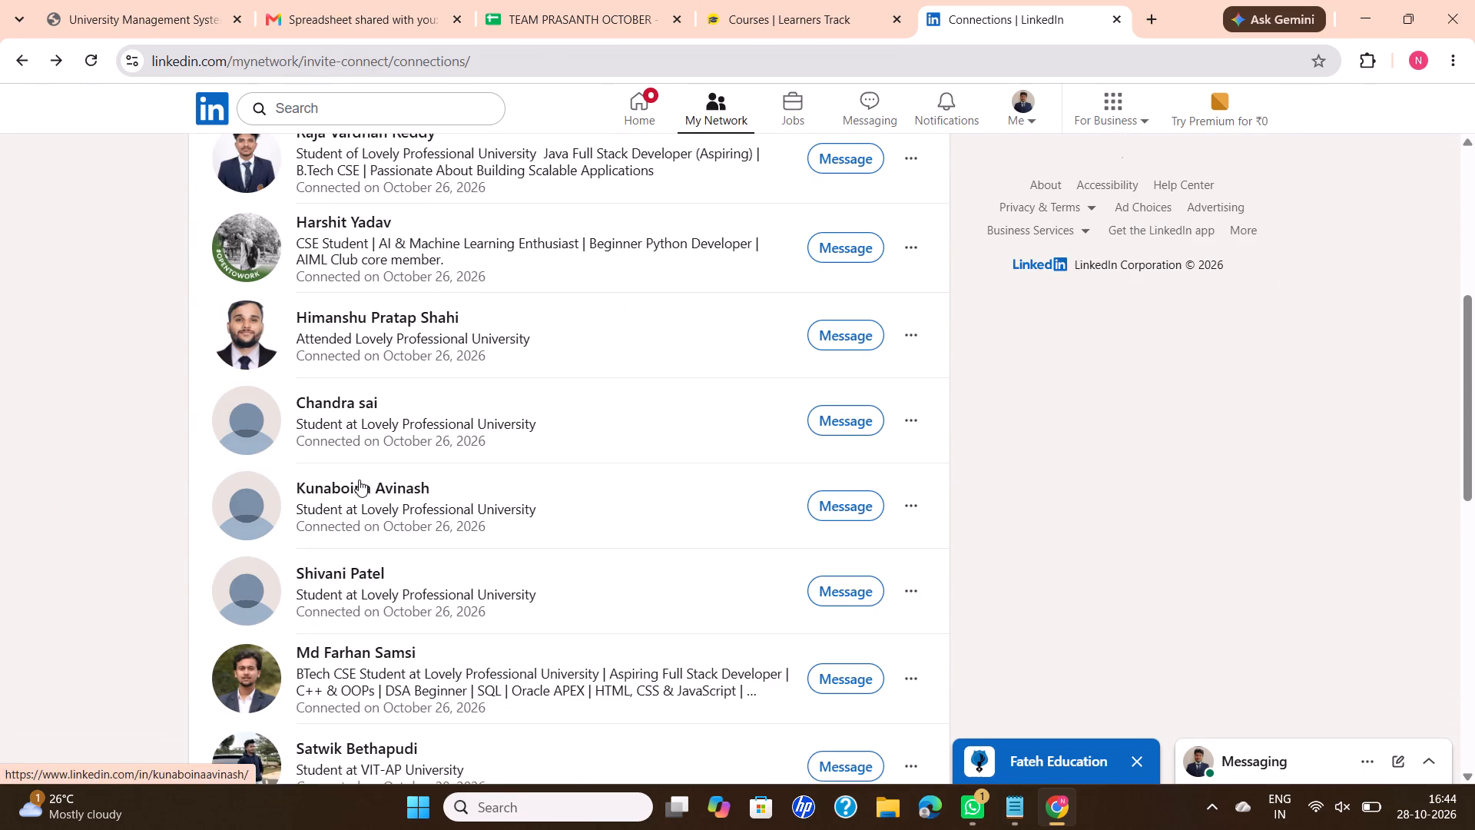
scroll(359, 480, "down", 9)
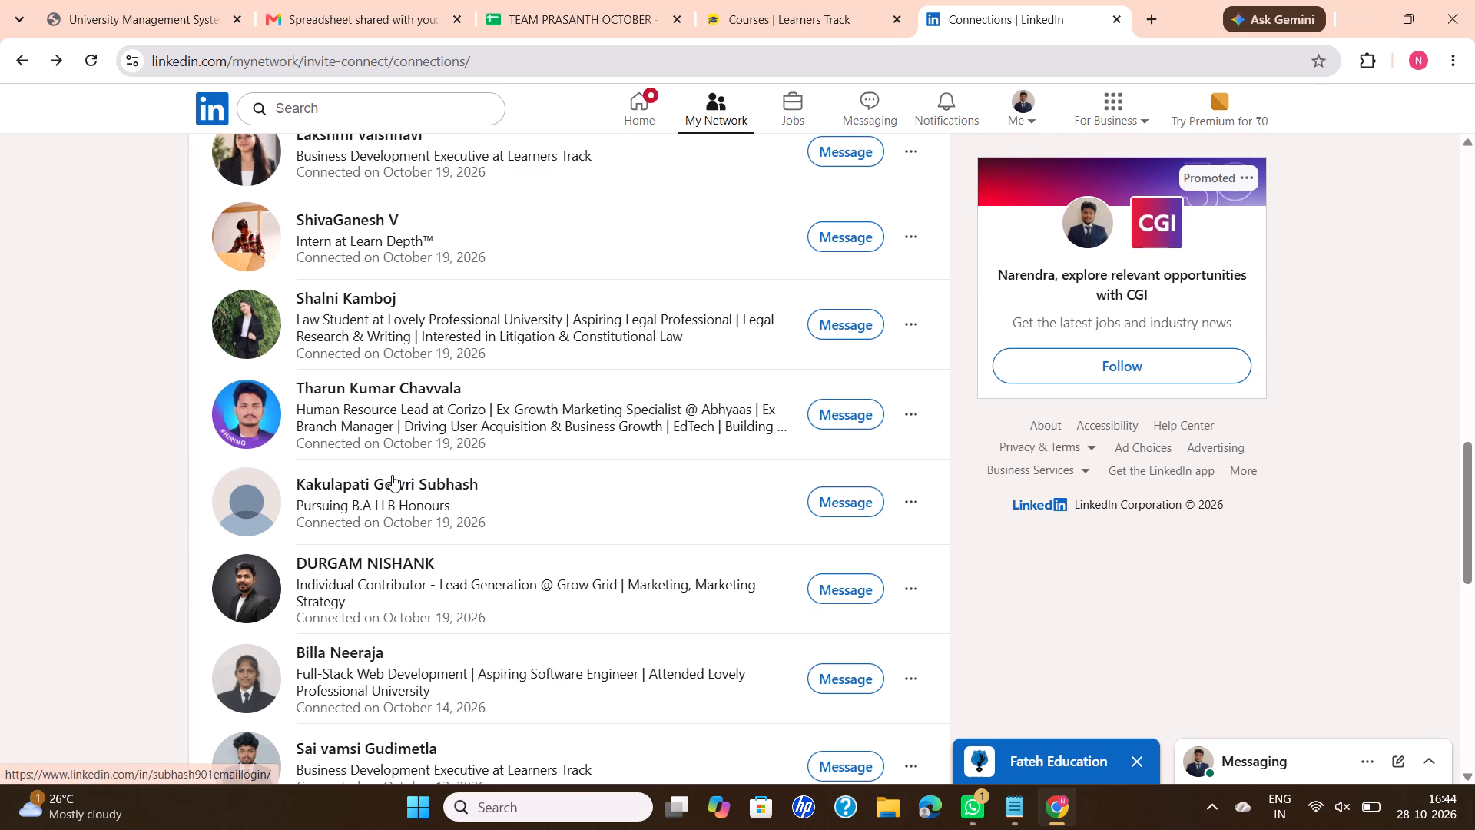
scroll(383, 587, "down", 10)
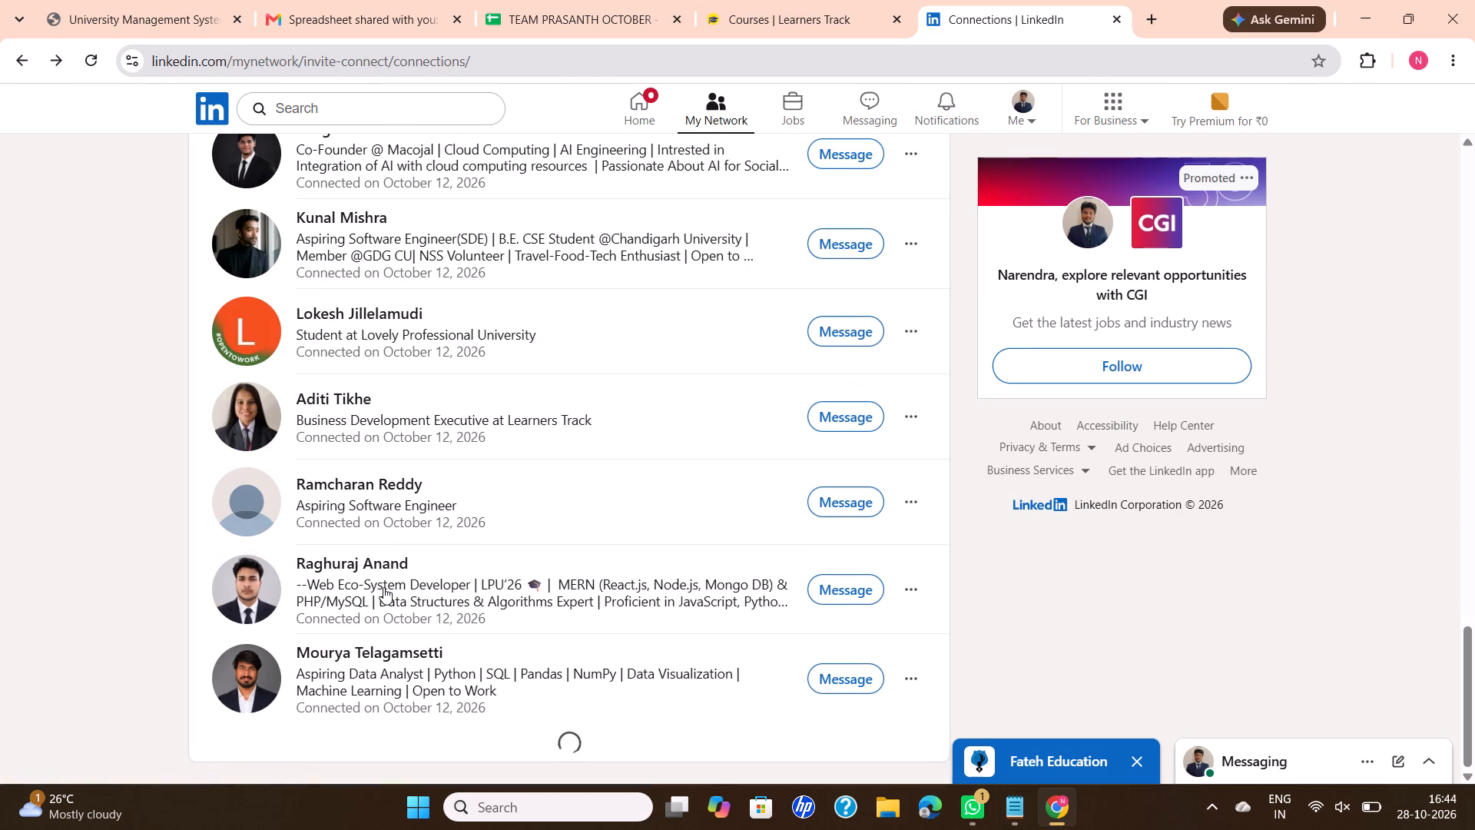
scroll(383, 587, "down", 18)
scroll(383, 587, "down", 4)
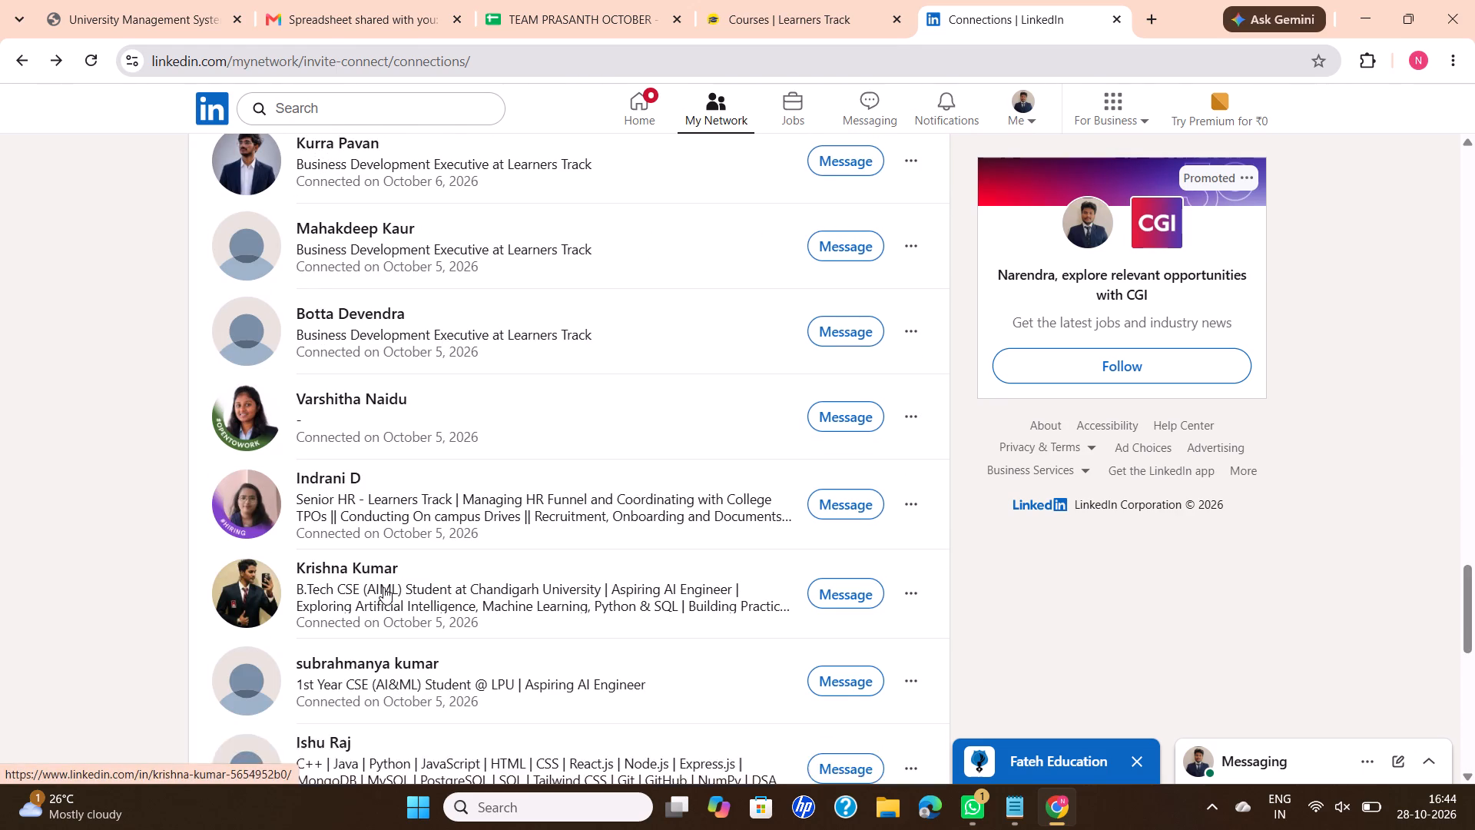
scroll(383, 587, "down", 18)
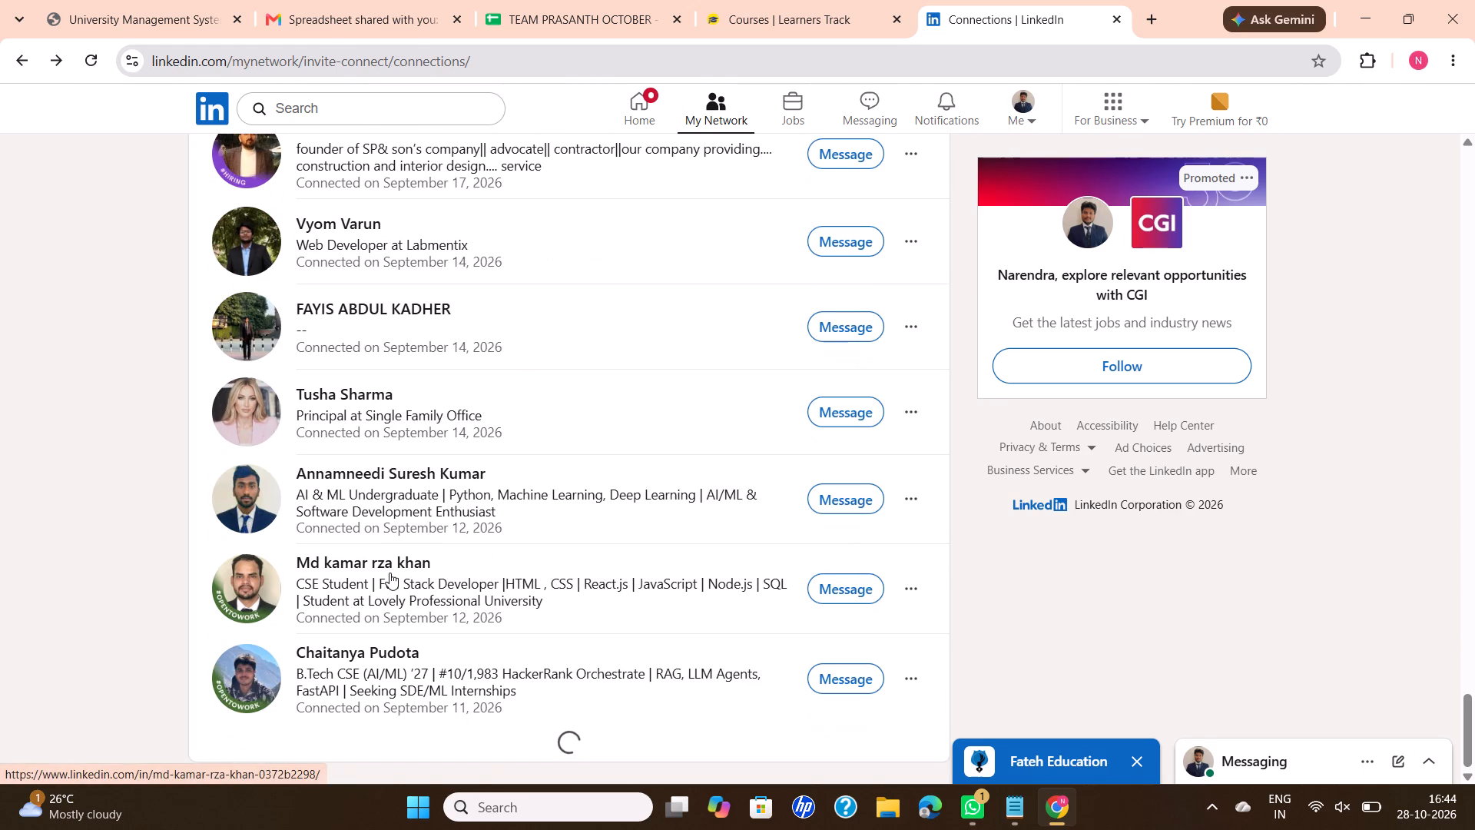
scroll(389, 573, "down", 18)
scroll(389, 573, "down", 3)
scroll(365, 694, "down", 5)
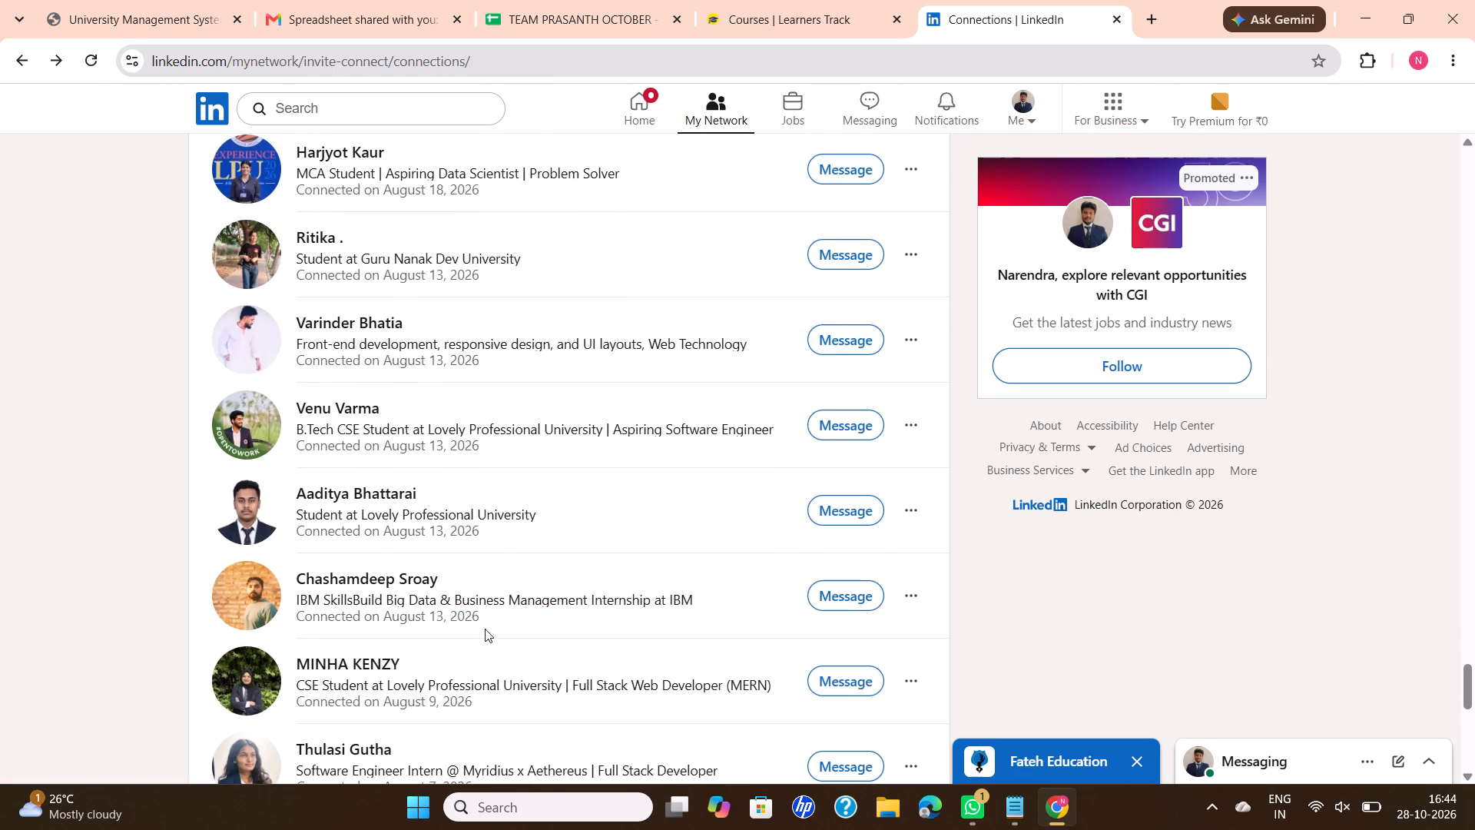
left_click(369, 572)
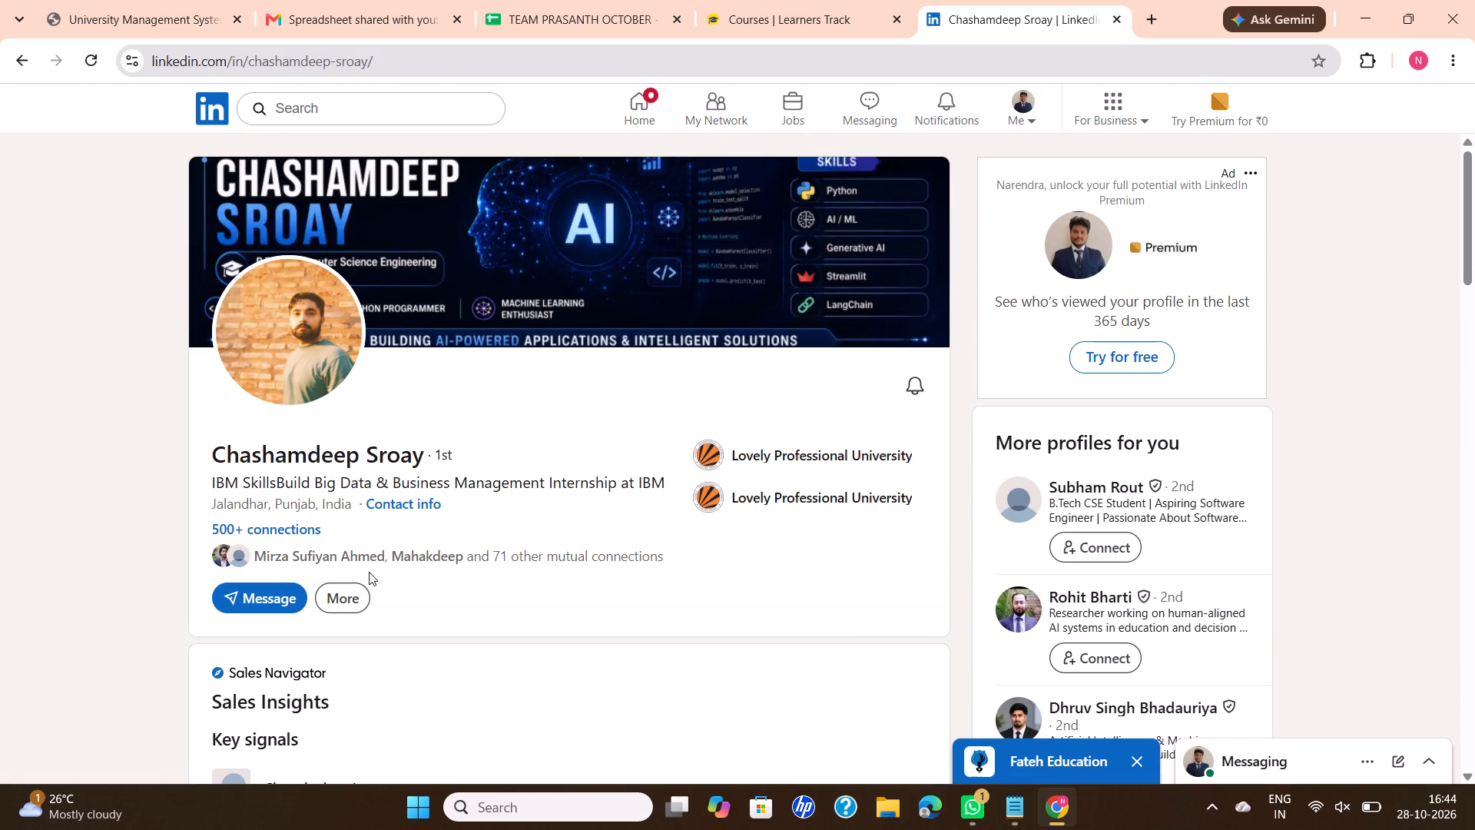
Send the IBM SkillsBuild intern the prepared GROW GRID opportunity message and close the conversation.
left_click(265, 606)
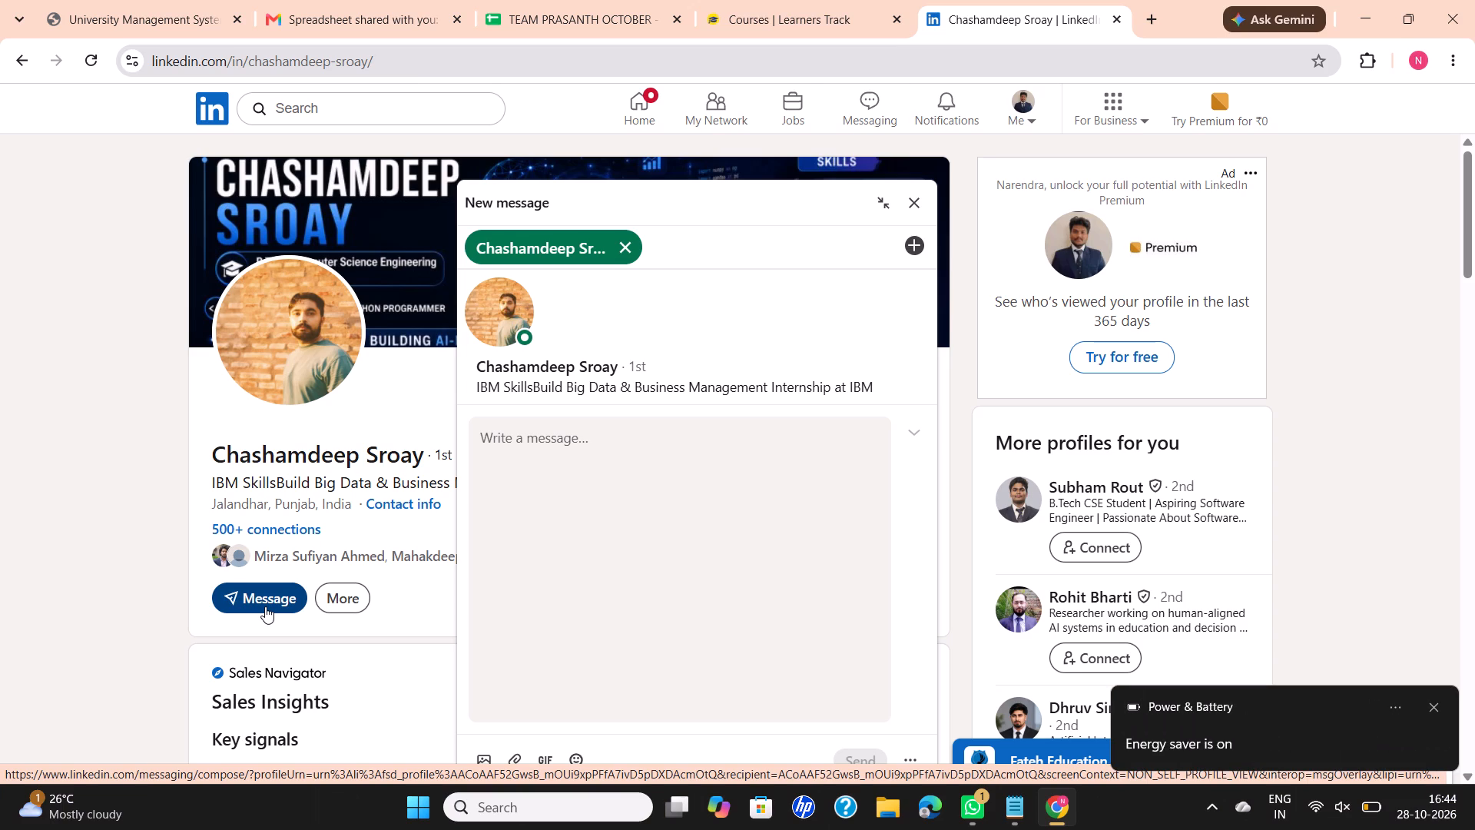
left_click(641, 437)
key("ctrl+v")
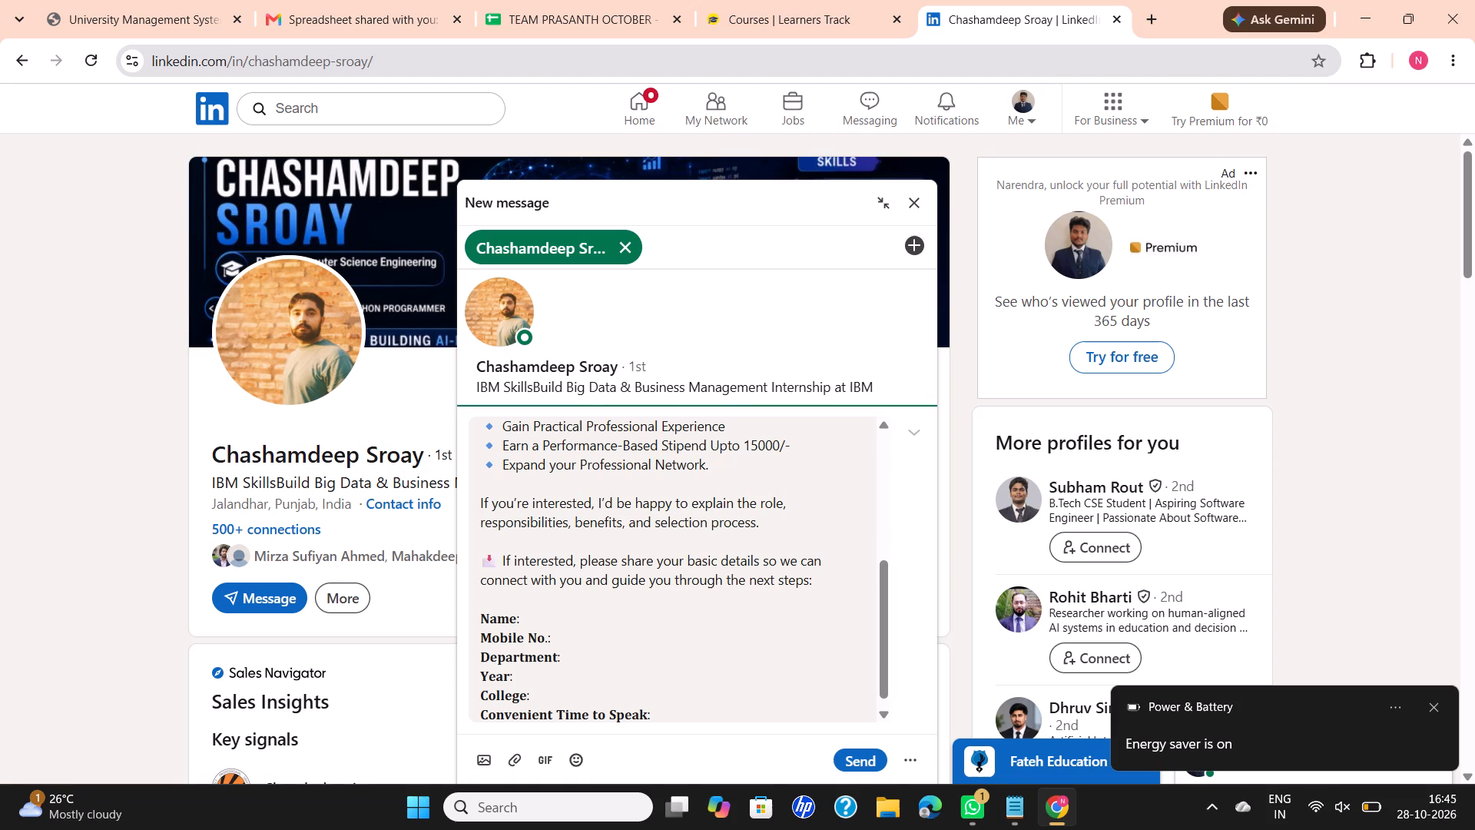
scroll(684, 579, "down", 3)
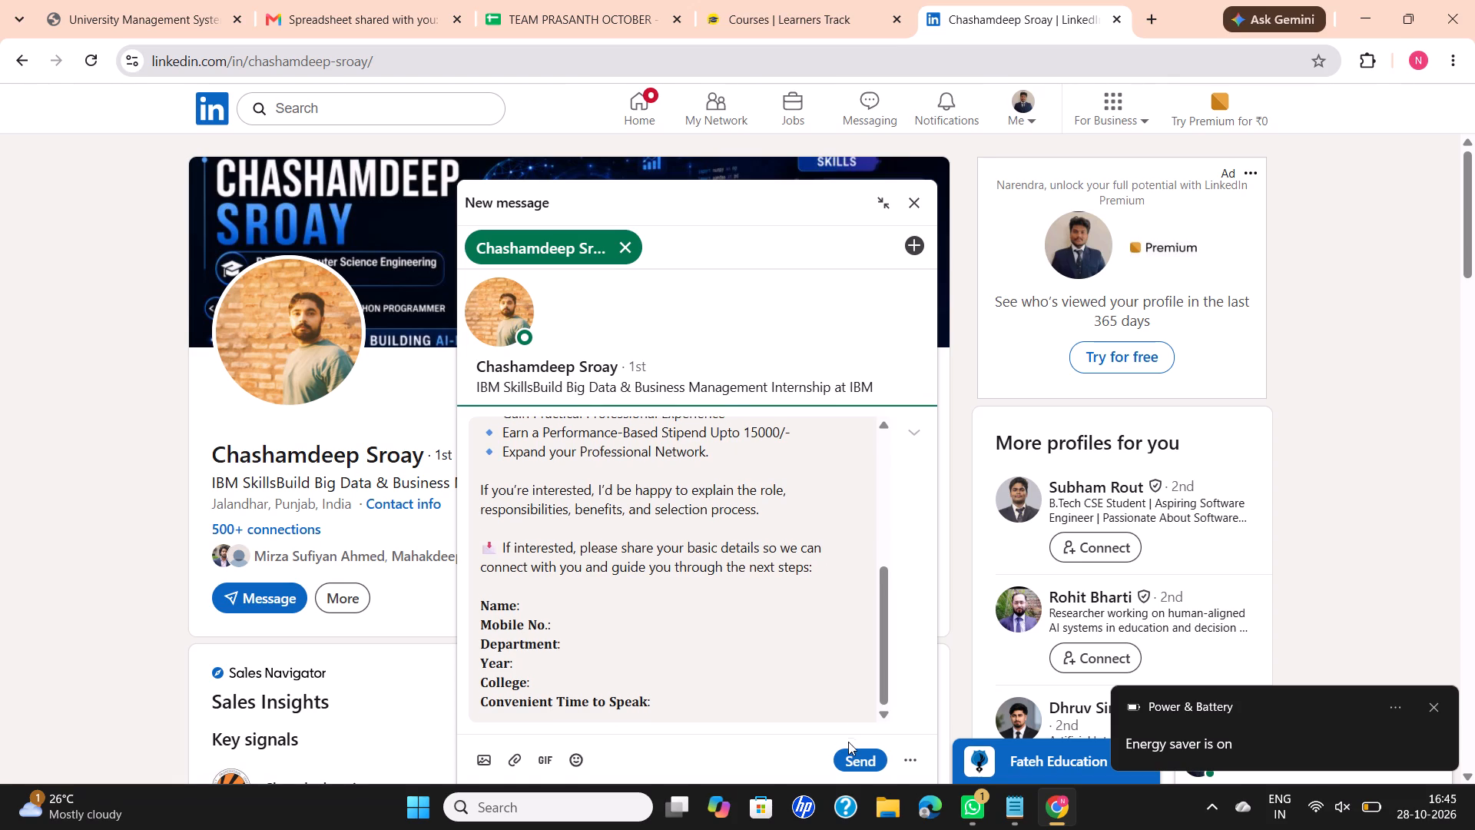
left_click(857, 757)
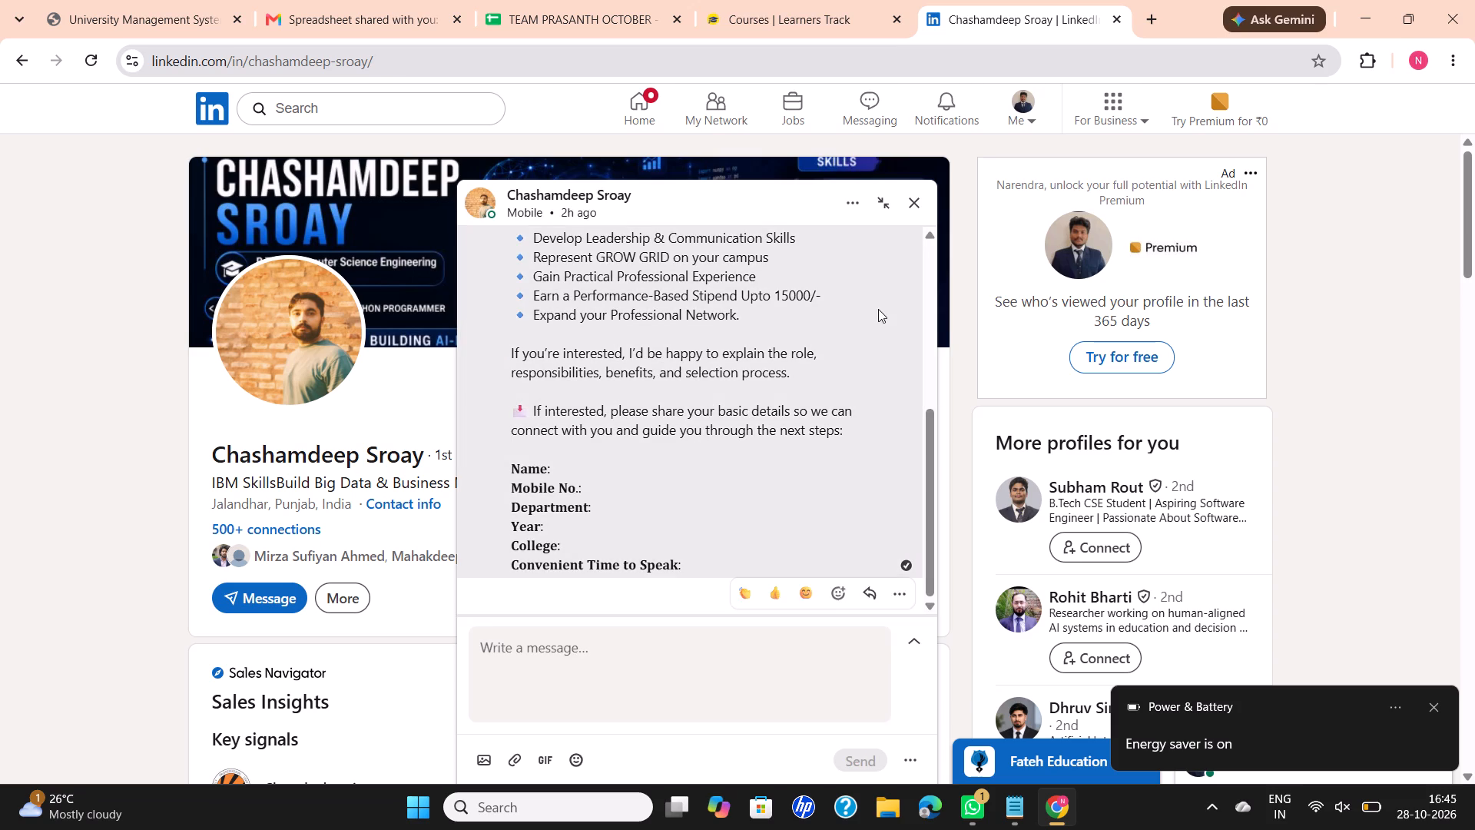
left_click(920, 198)
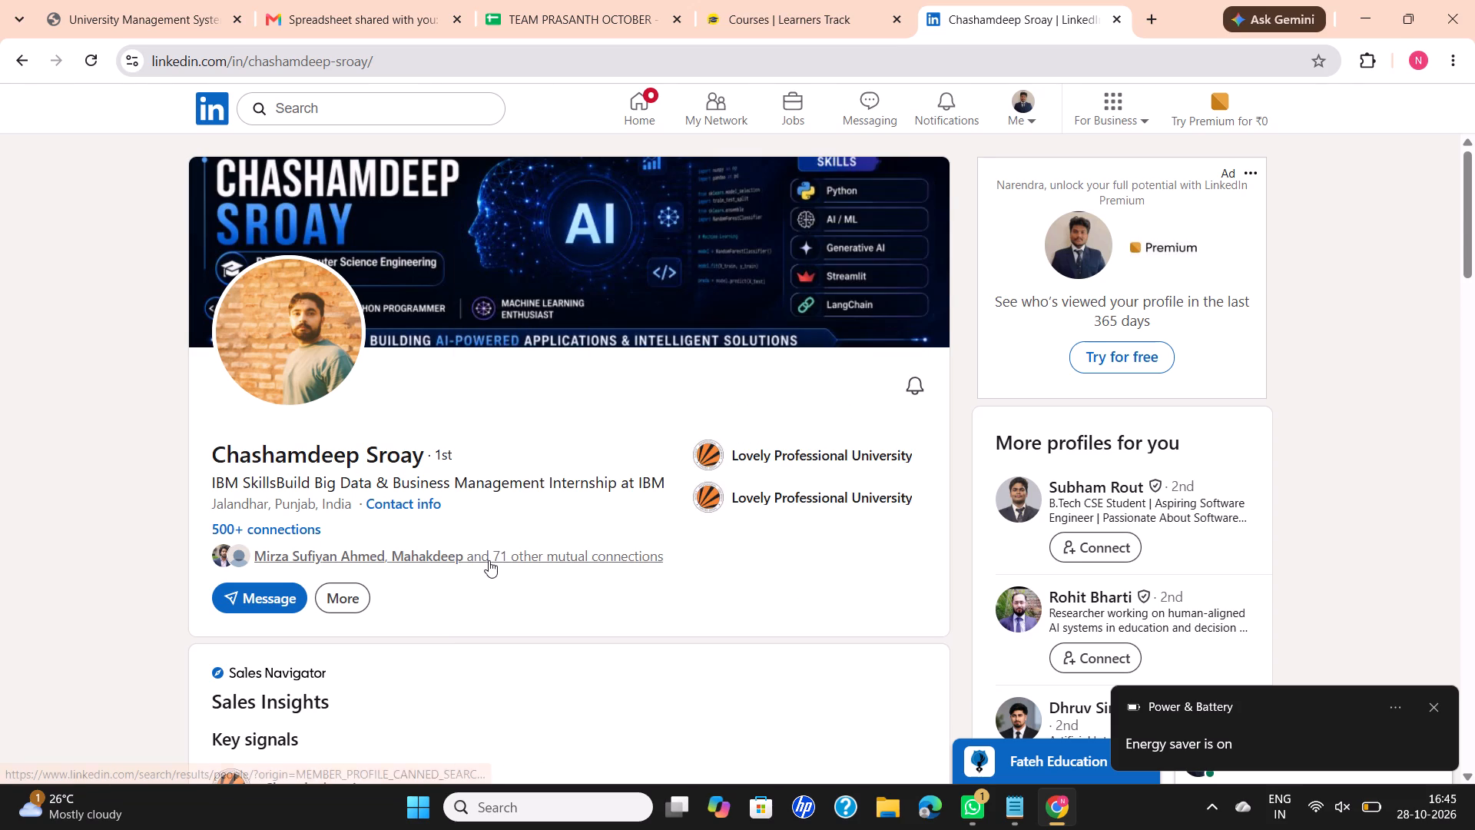
Open the profile of the IT, laptops and cyber security Business Development Executive suggested under Explore Premium profiles.
scroll(489, 560, "down", 4)
scroll(489, 560, "right", 10)
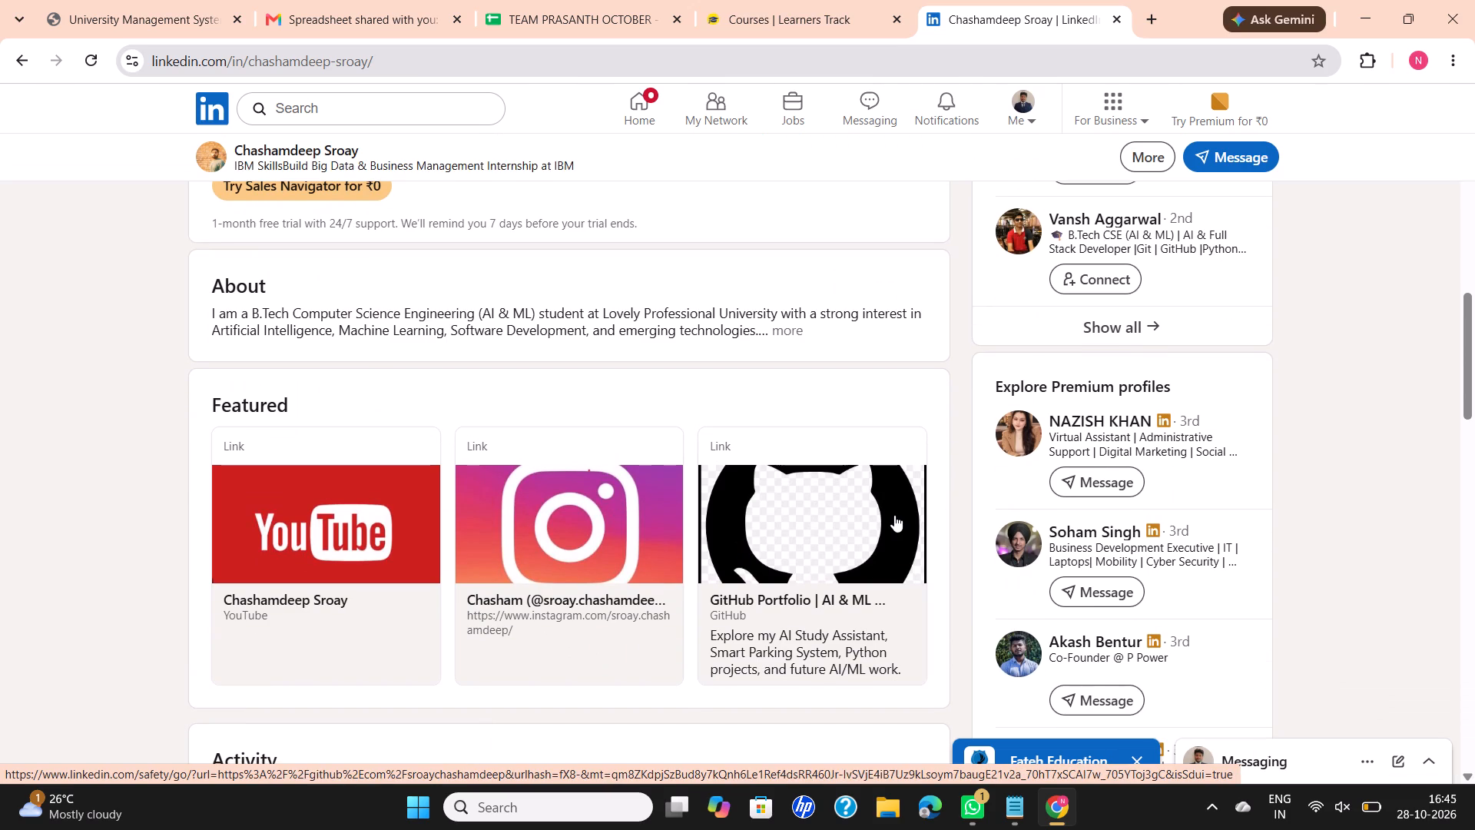
left_click(1042, 534)
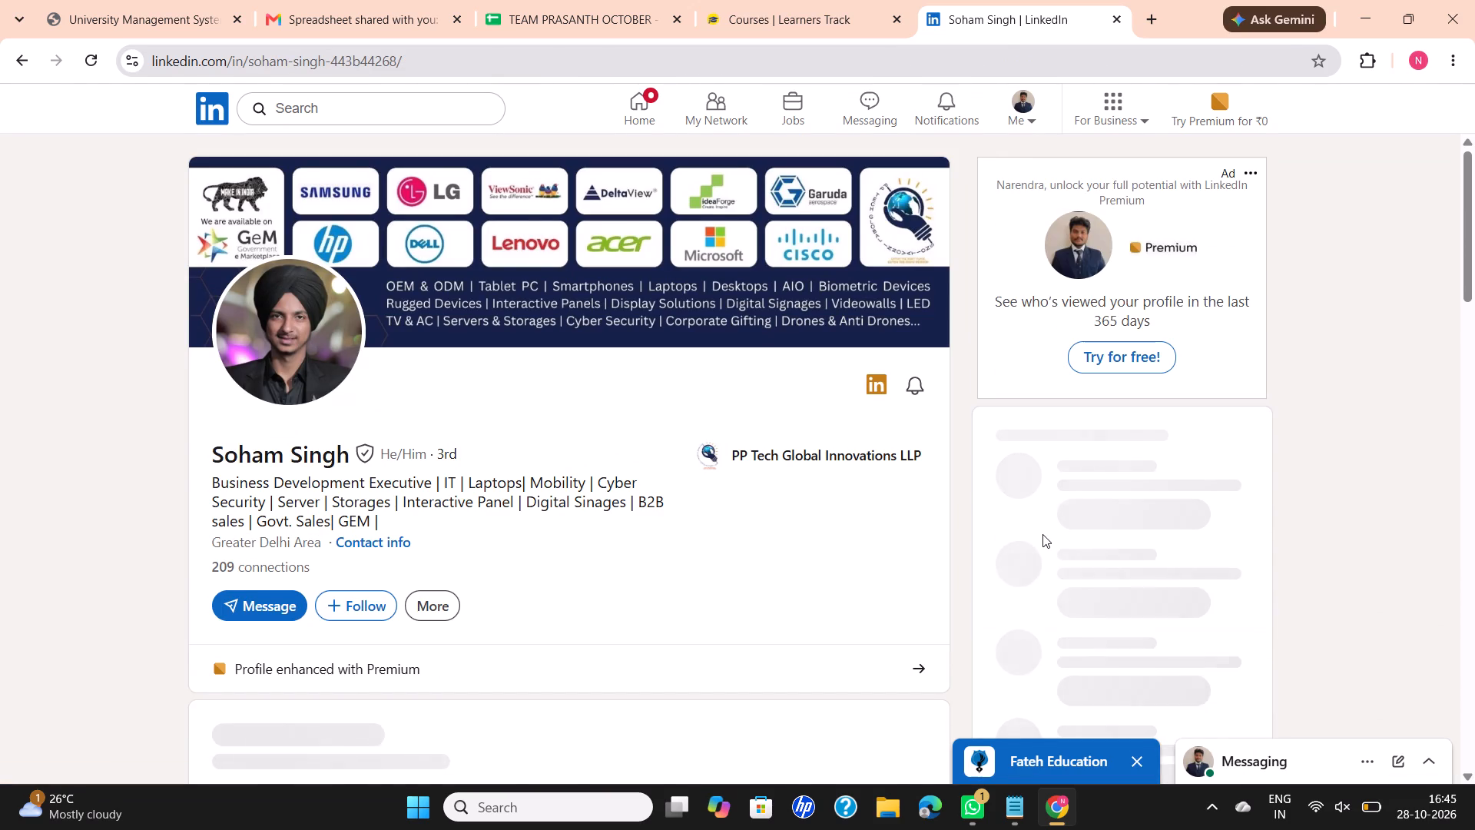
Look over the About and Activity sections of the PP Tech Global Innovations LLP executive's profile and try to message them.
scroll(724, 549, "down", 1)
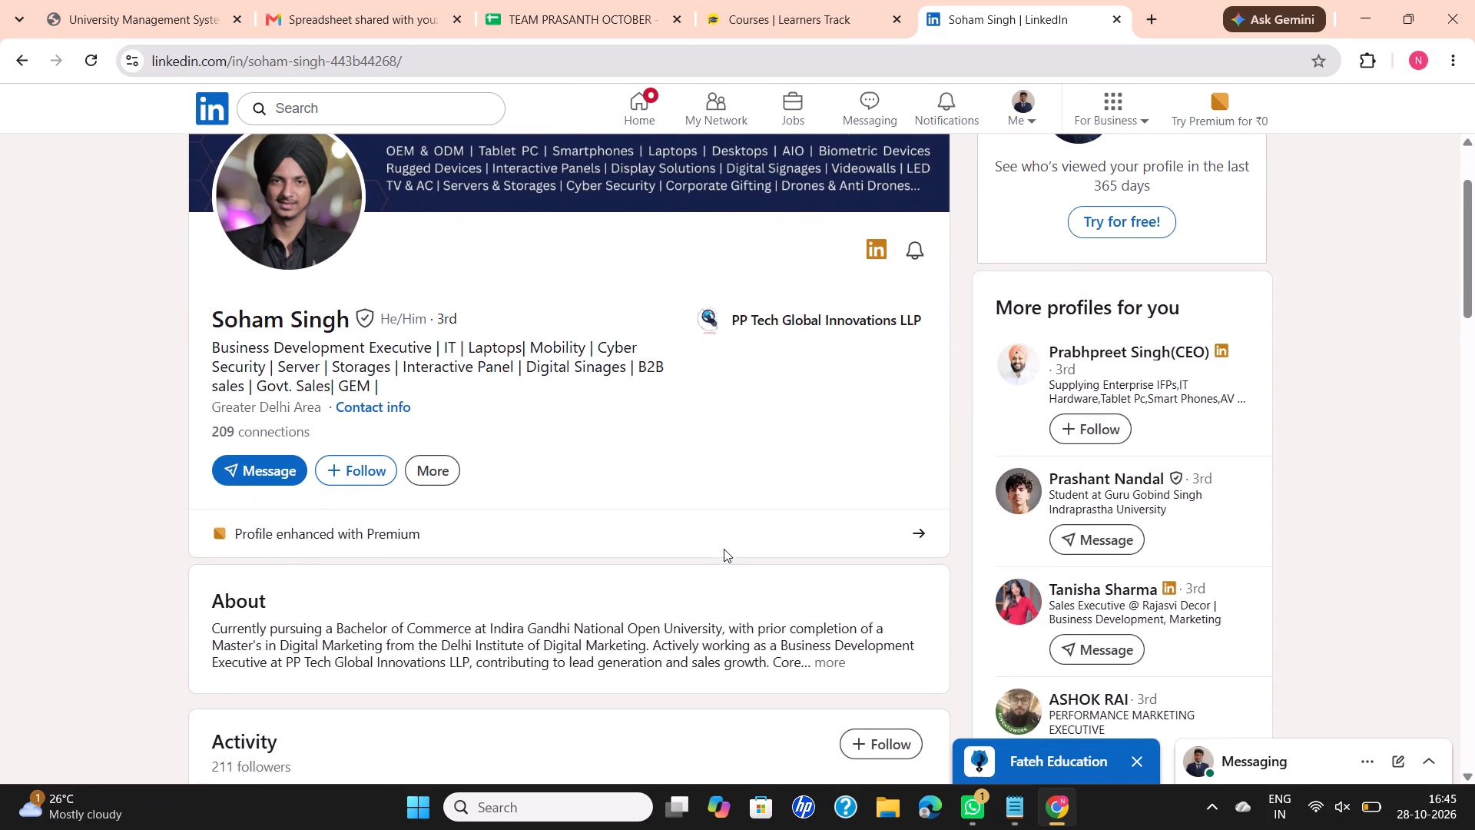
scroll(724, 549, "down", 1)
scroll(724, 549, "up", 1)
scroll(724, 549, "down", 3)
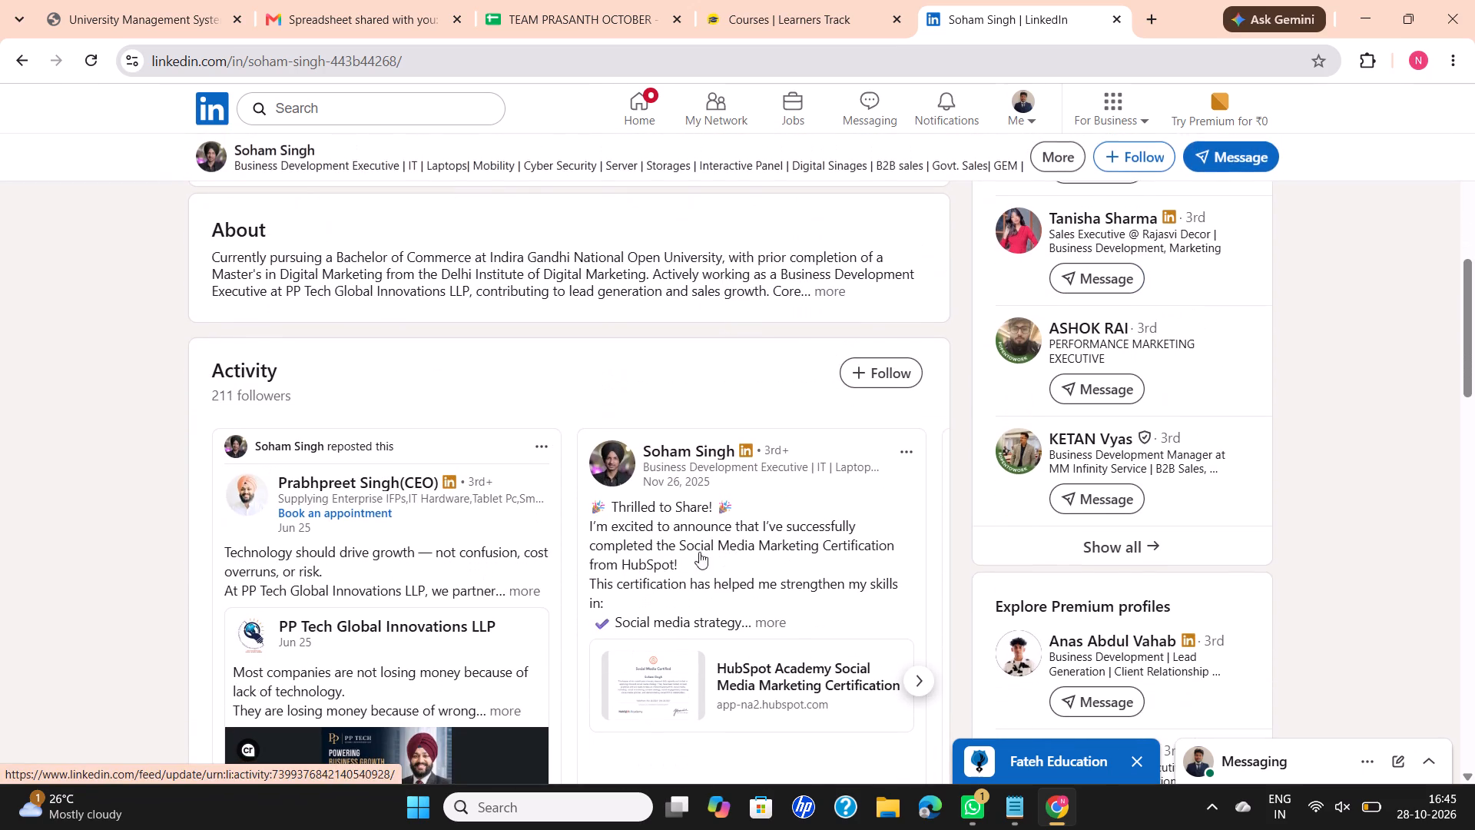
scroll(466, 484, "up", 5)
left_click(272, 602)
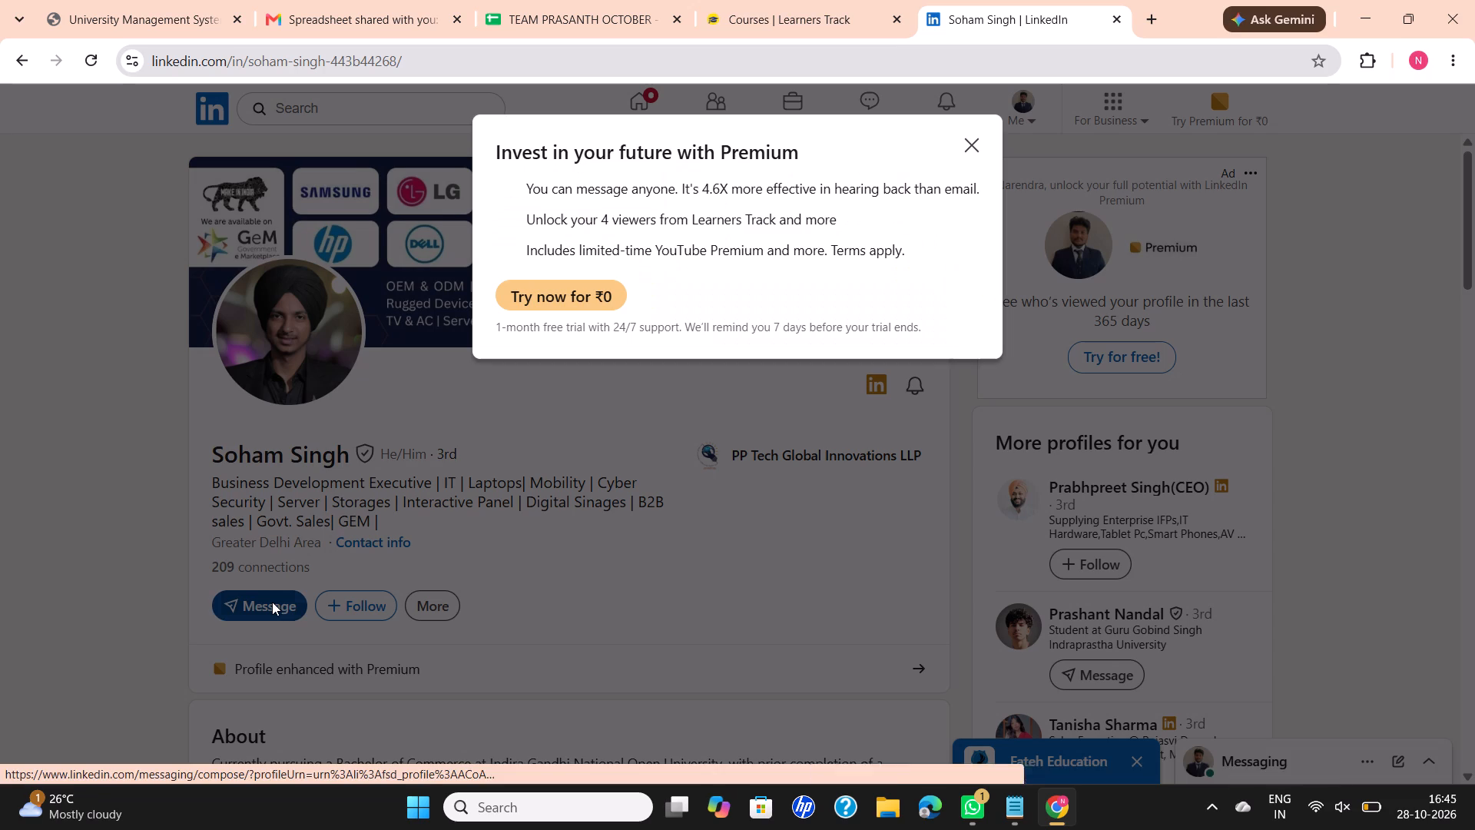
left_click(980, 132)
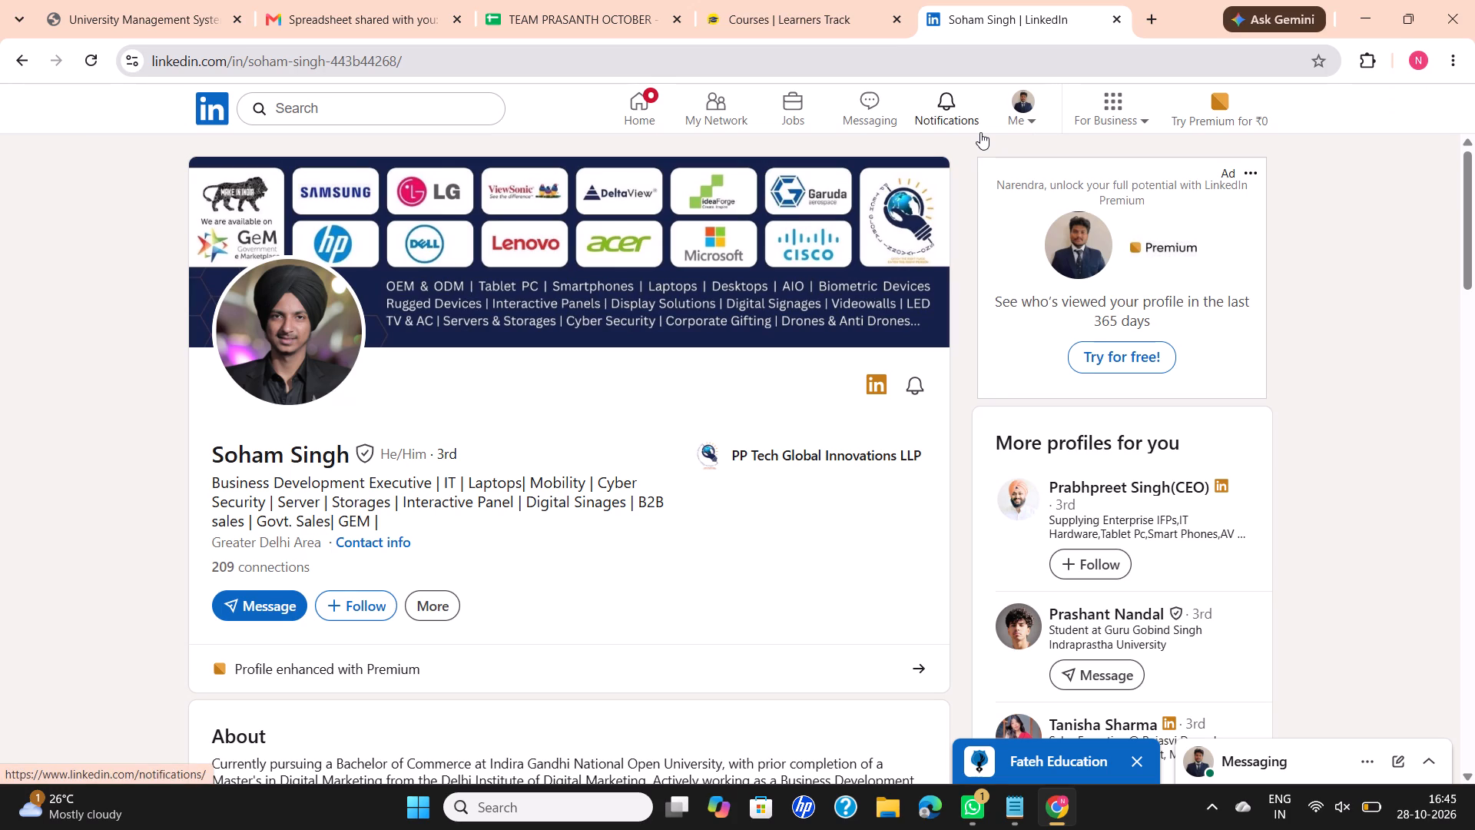